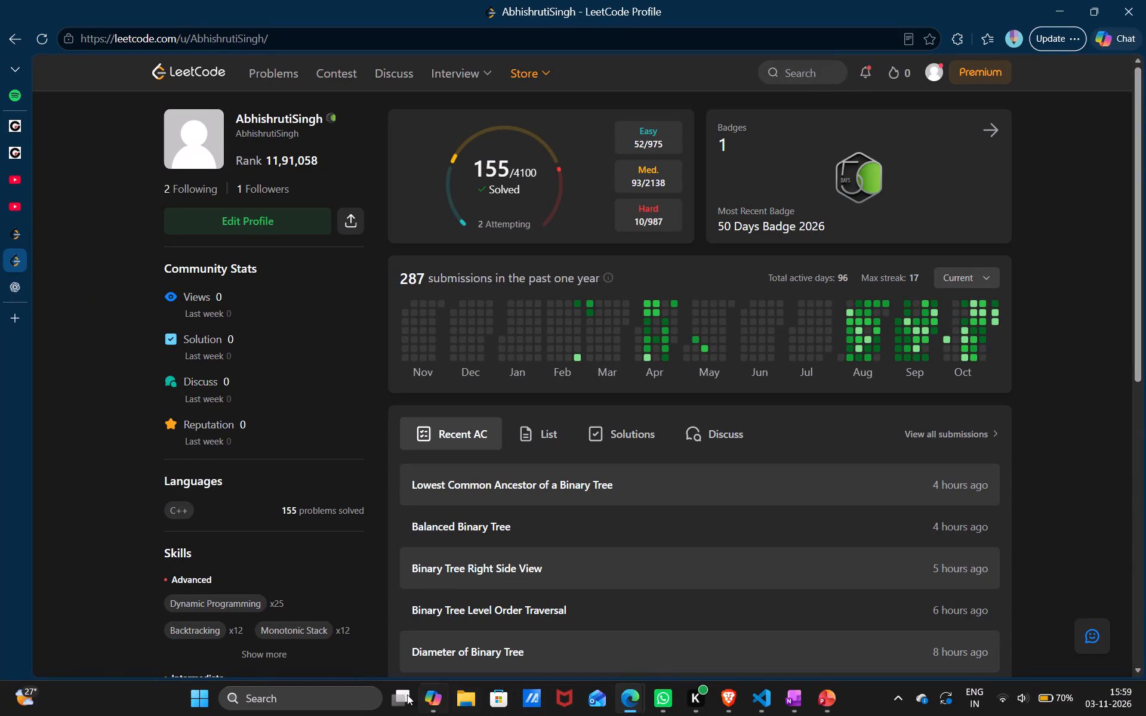
# Search the computer for MS Word and launch Word.
pyautogui.click(261, 691)
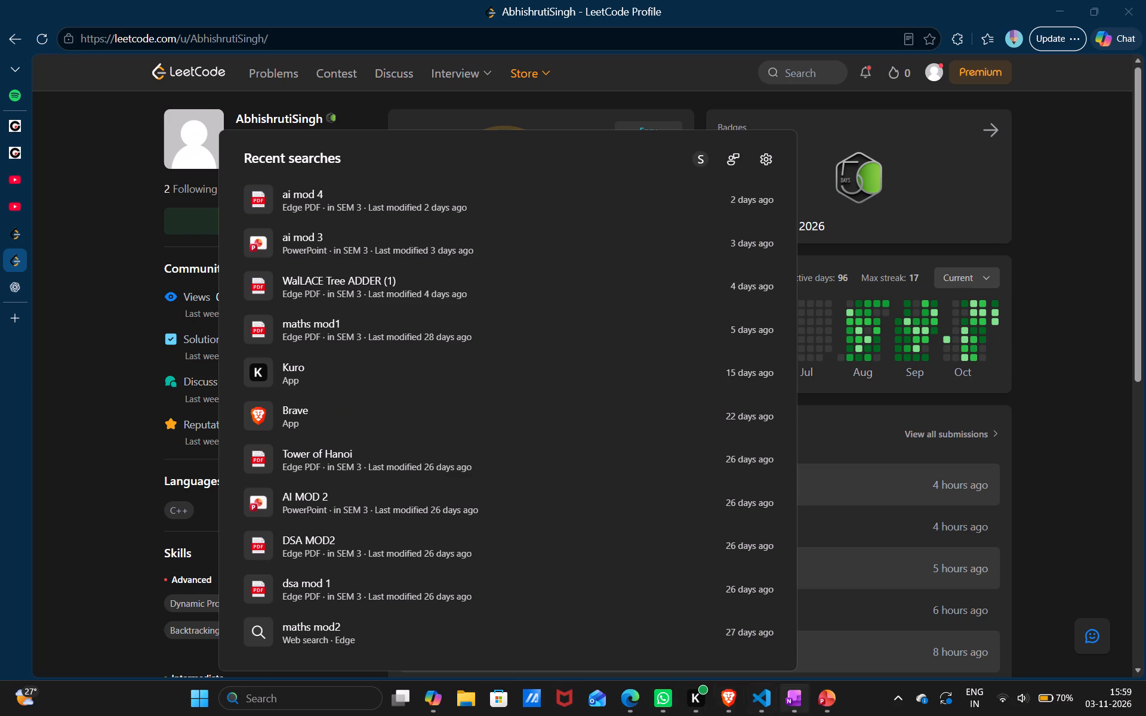
pyautogui.click(286, 699)
pyautogui.write('MA')
pyautogui.press('BackSpace')
pyautogui.write('S')
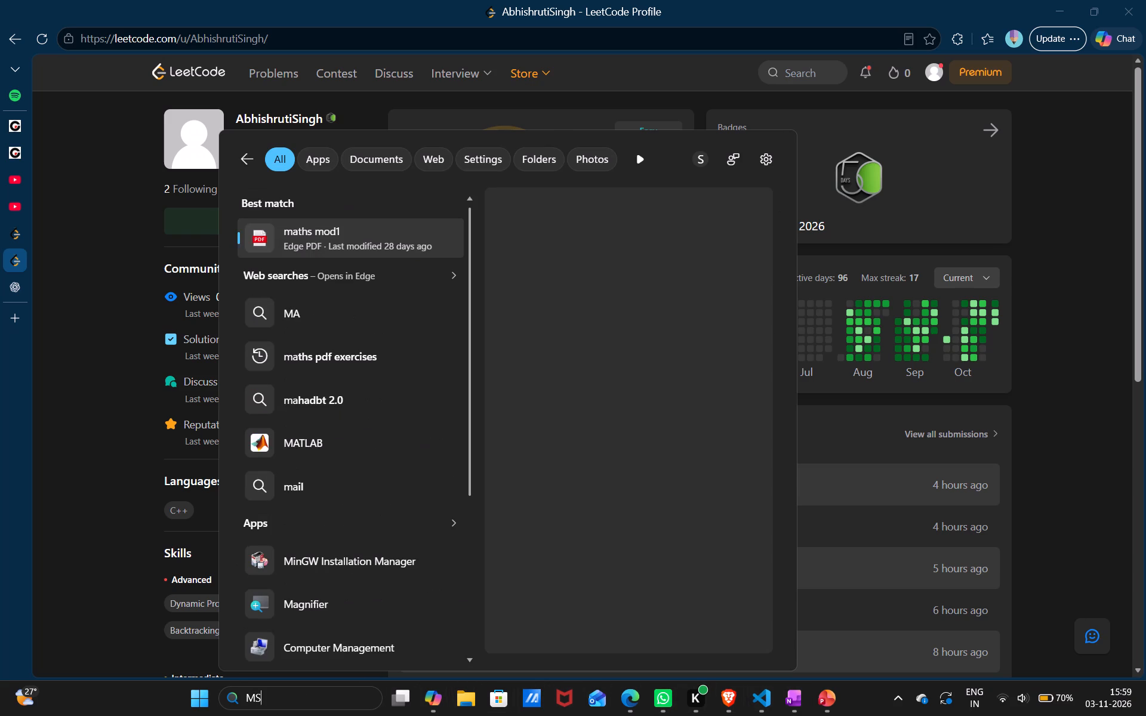
pyautogui.press('space')
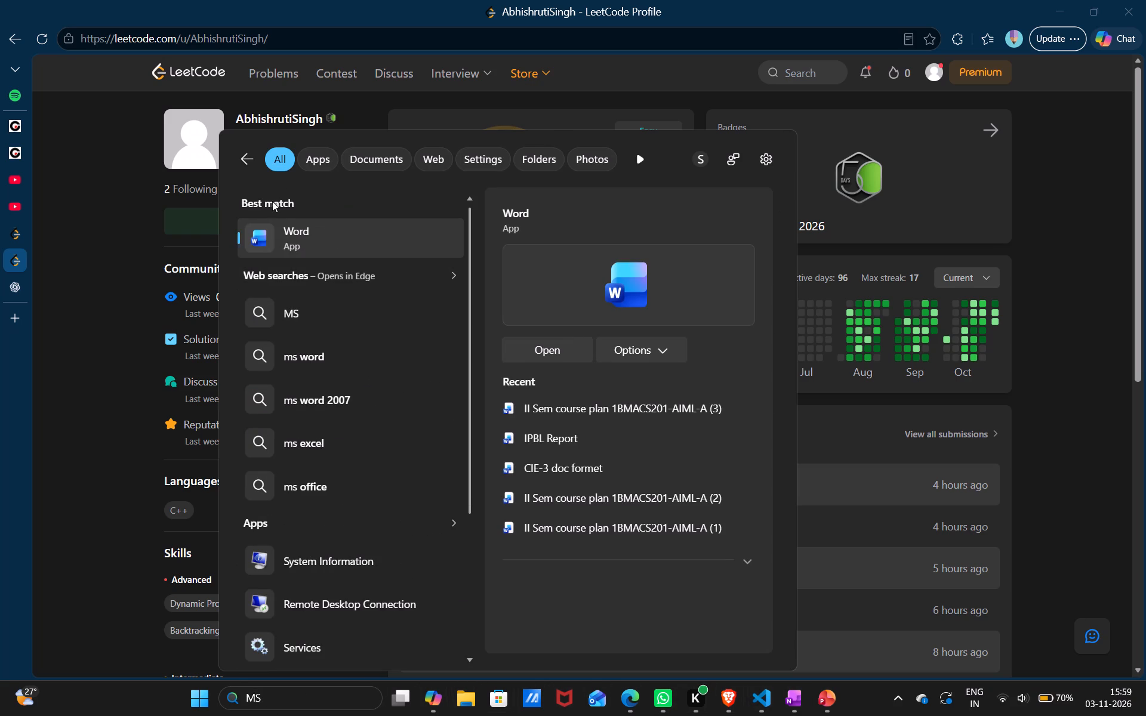
pyautogui.tripleClick(276, 221)
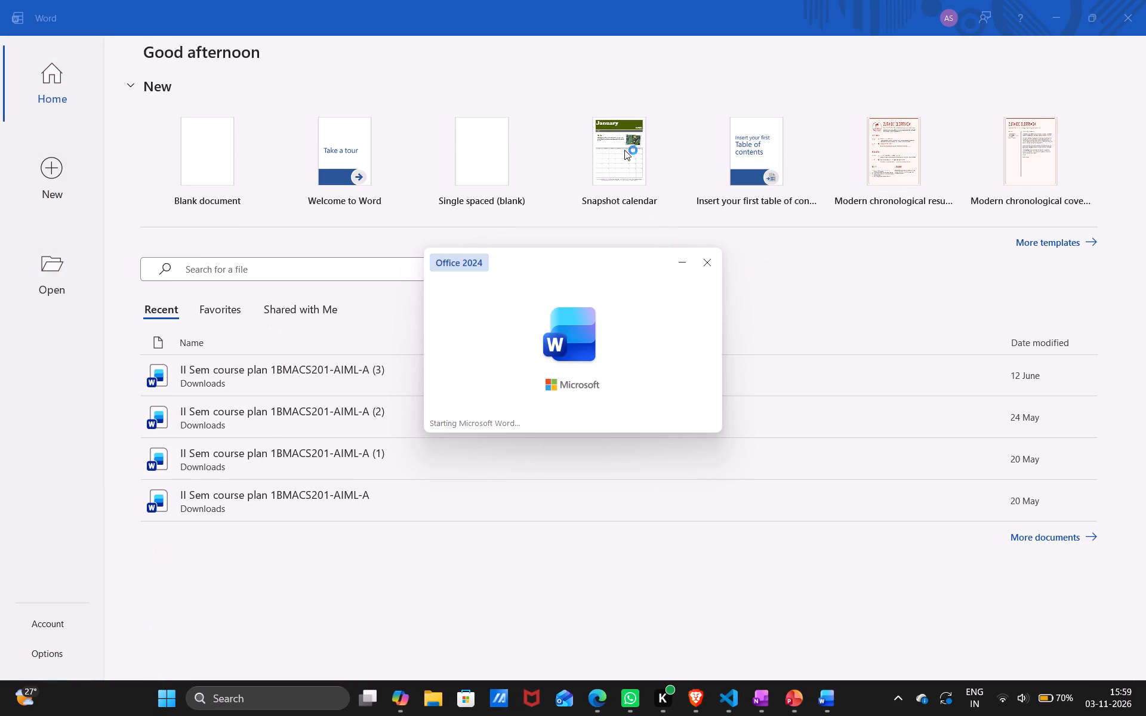
# Create a new blank document.
pyautogui.click(227, 151)
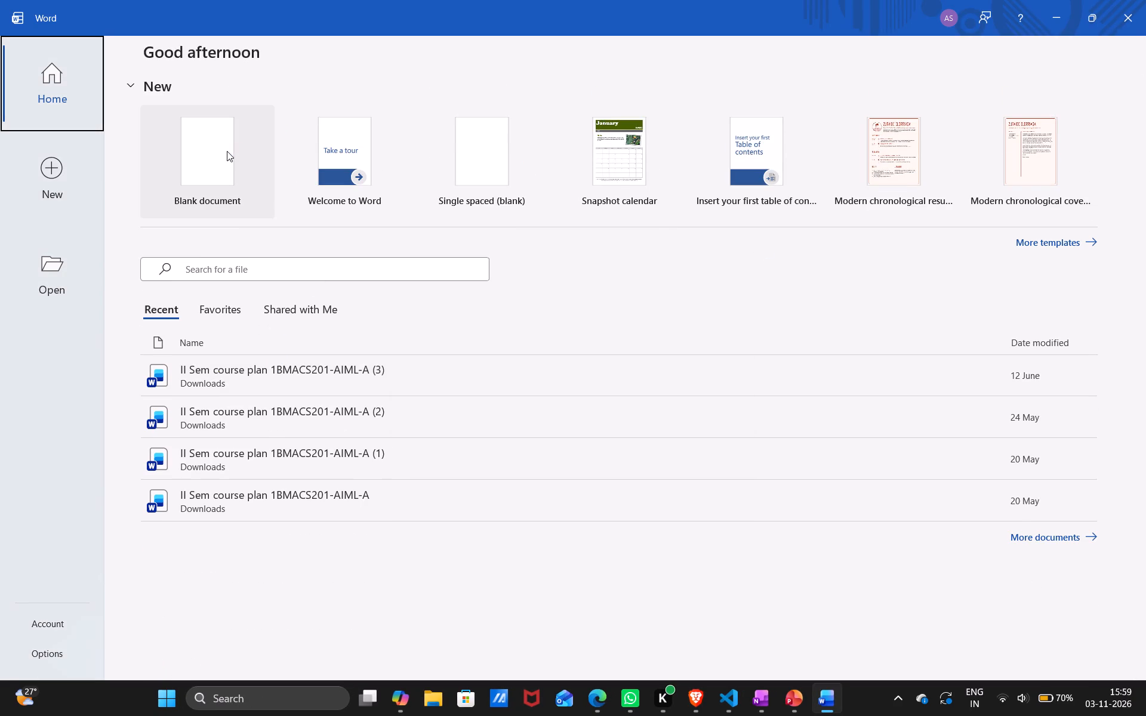
pyautogui.doubleClick(227, 151)
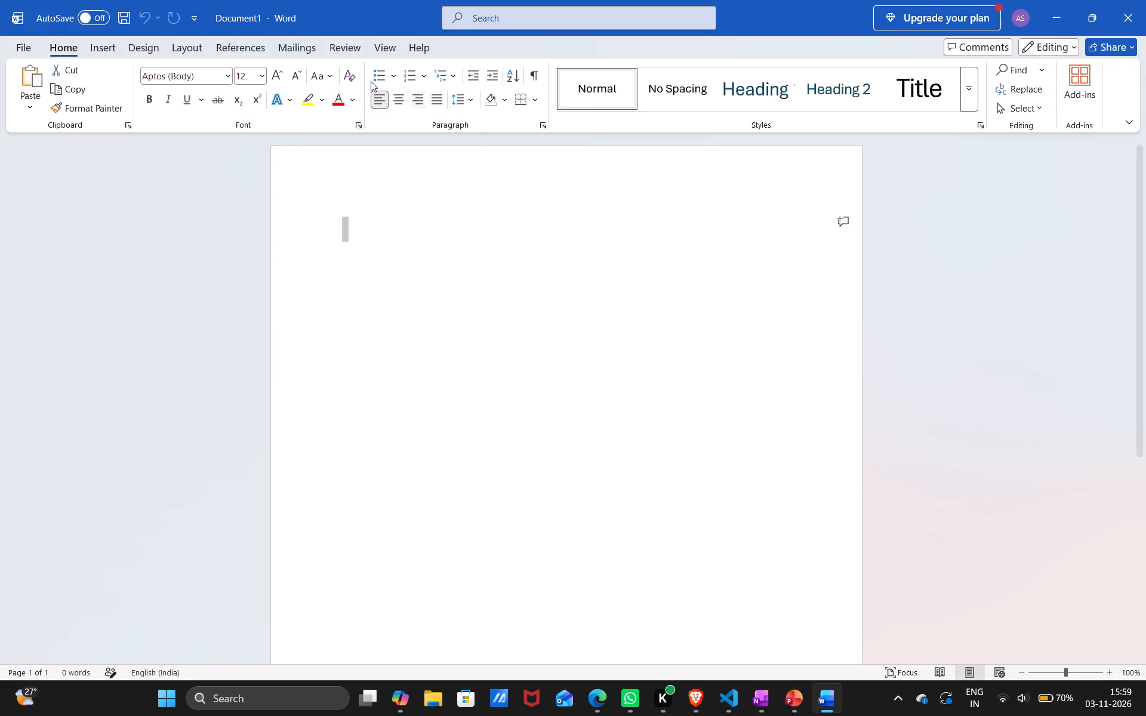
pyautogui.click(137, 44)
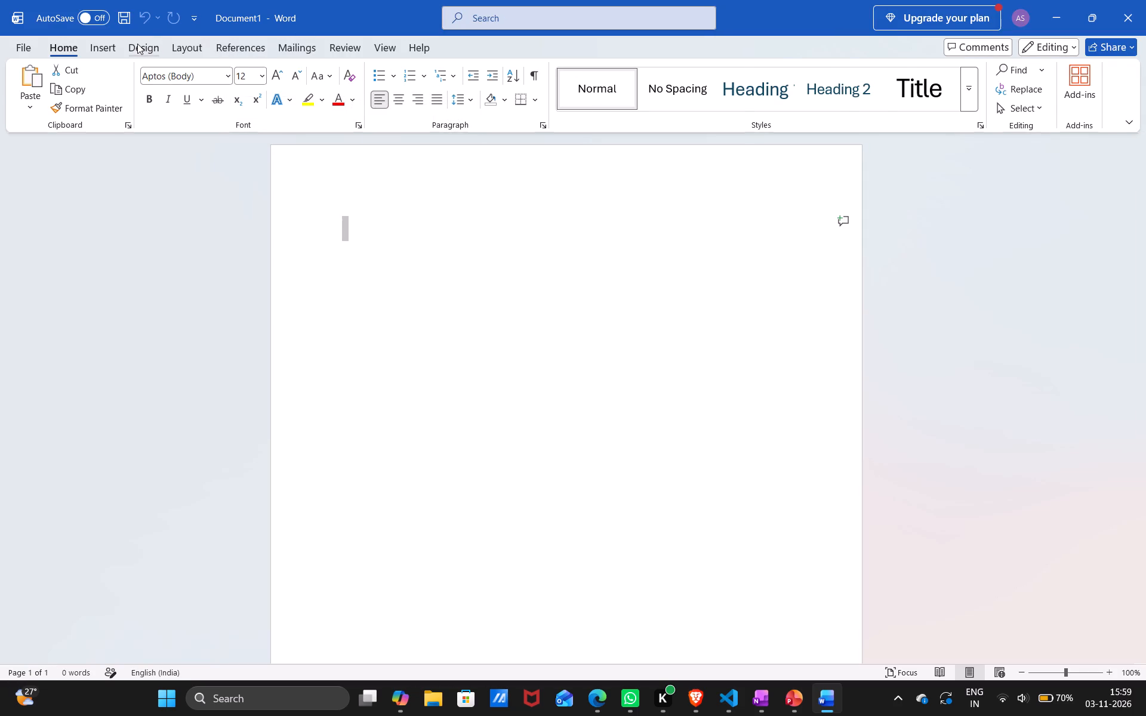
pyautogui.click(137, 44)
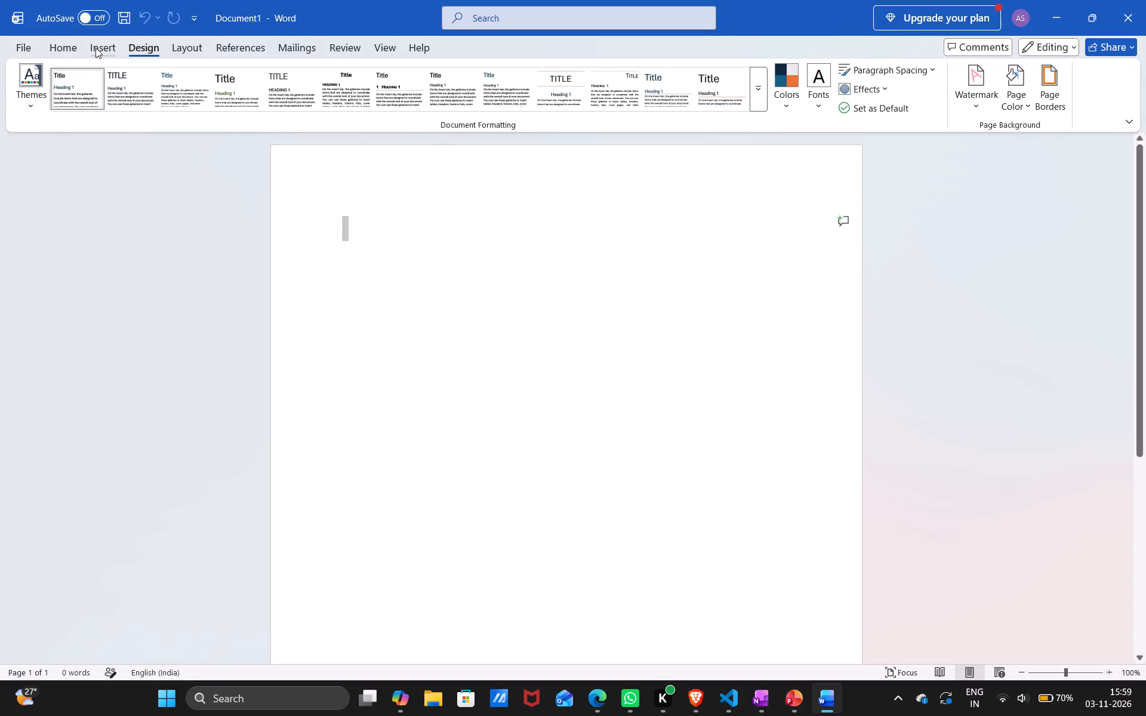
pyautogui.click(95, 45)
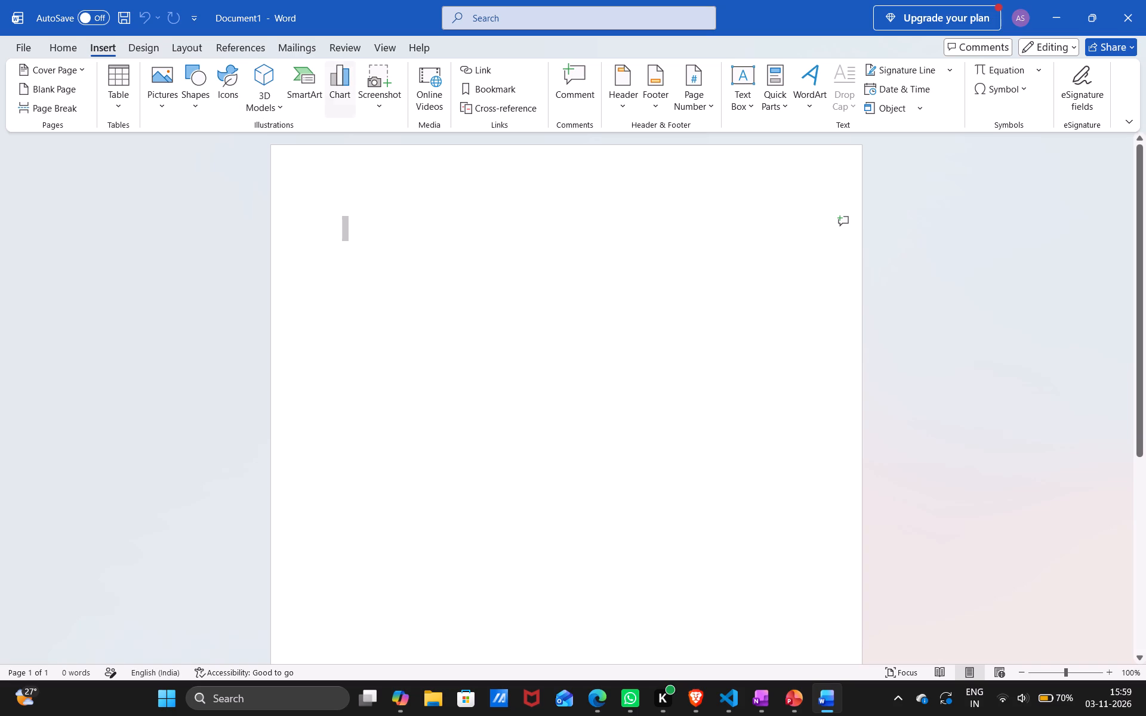
# Apply the Normal page margin preset, with 2.54 cm on all four sides, to the document.
pyautogui.click(193, 48)
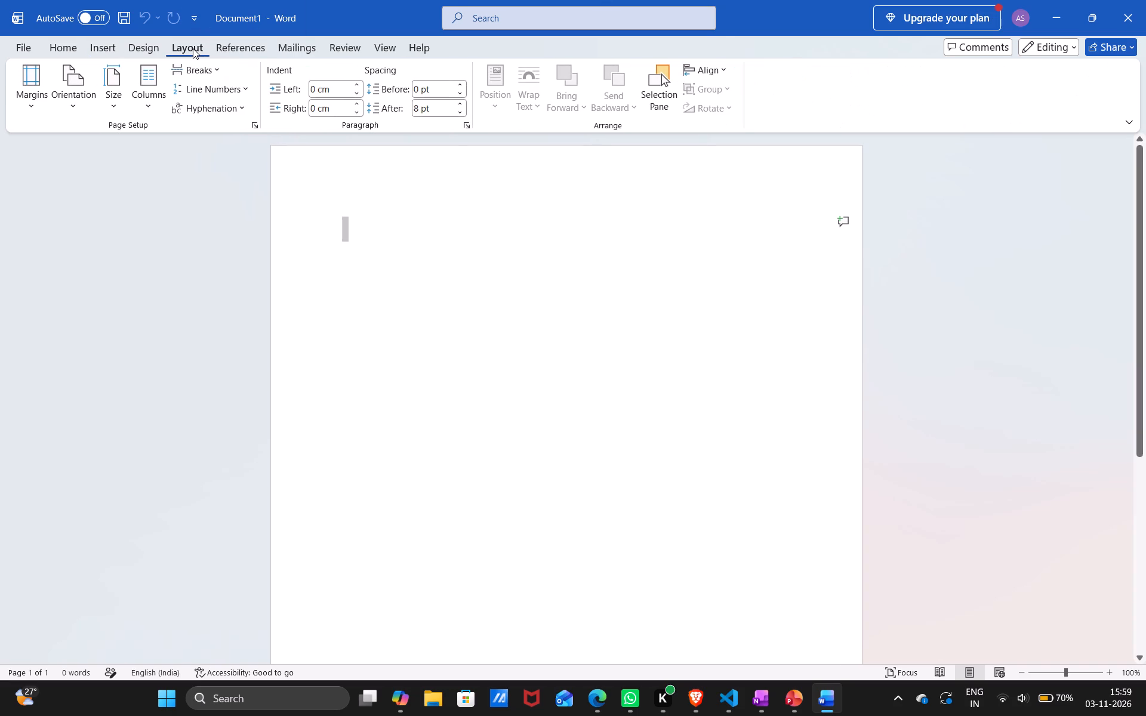
pyautogui.click(38, 71)
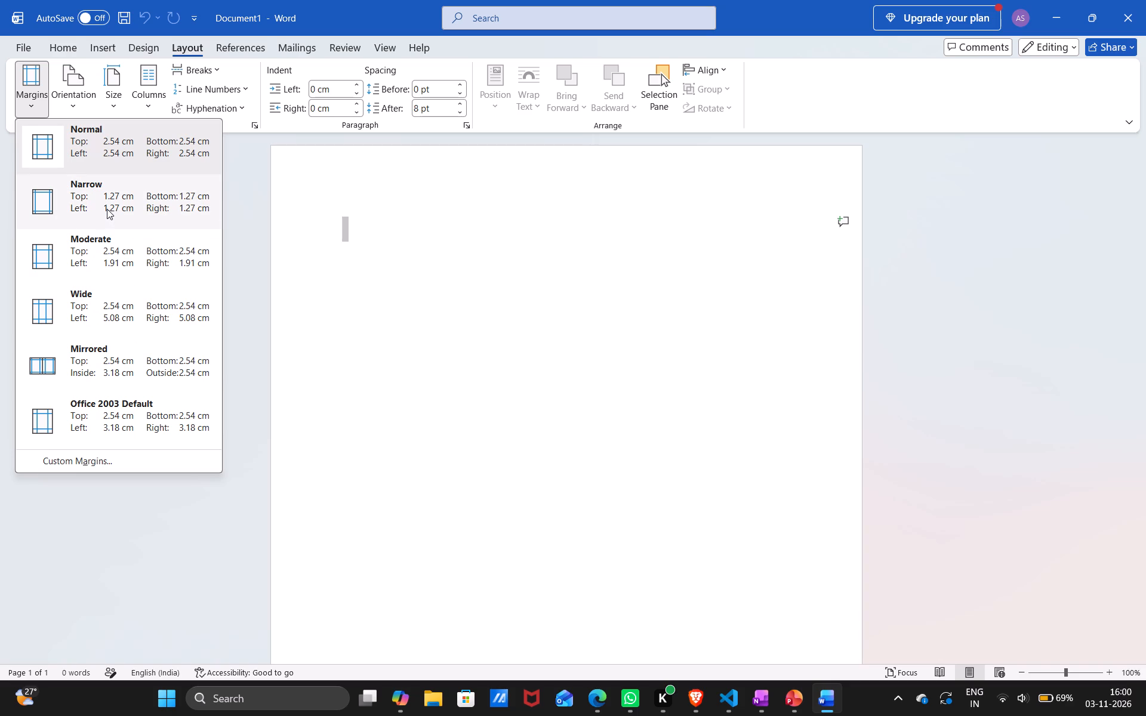
pyautogui.click(110, 155)
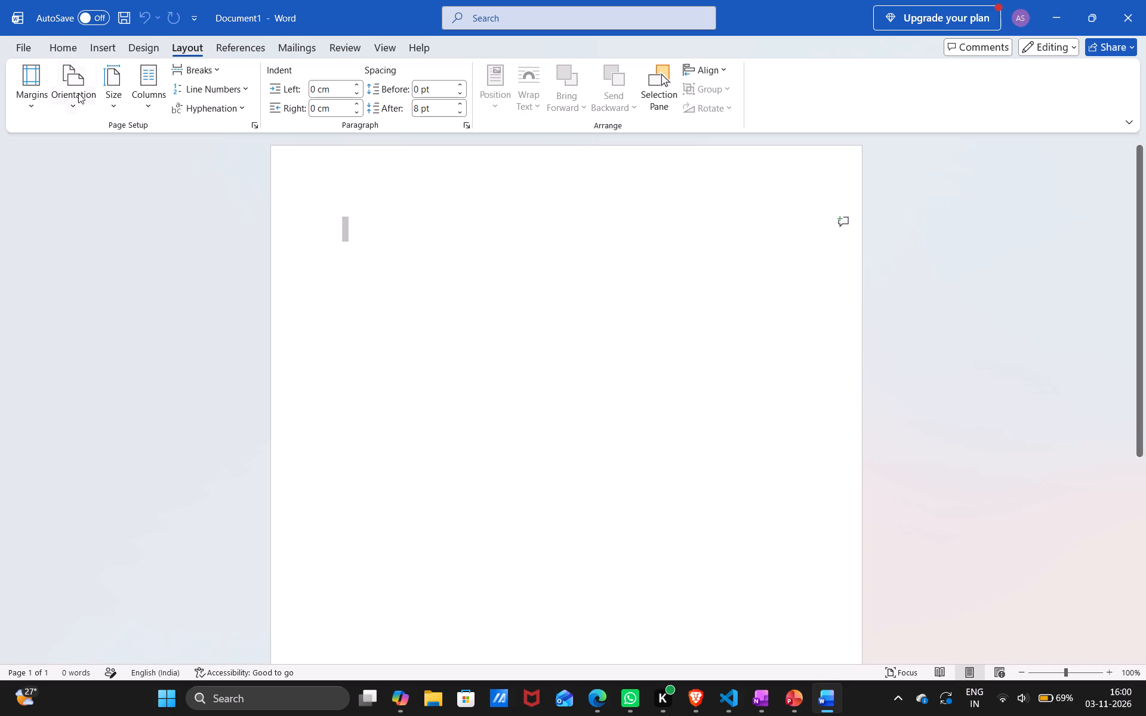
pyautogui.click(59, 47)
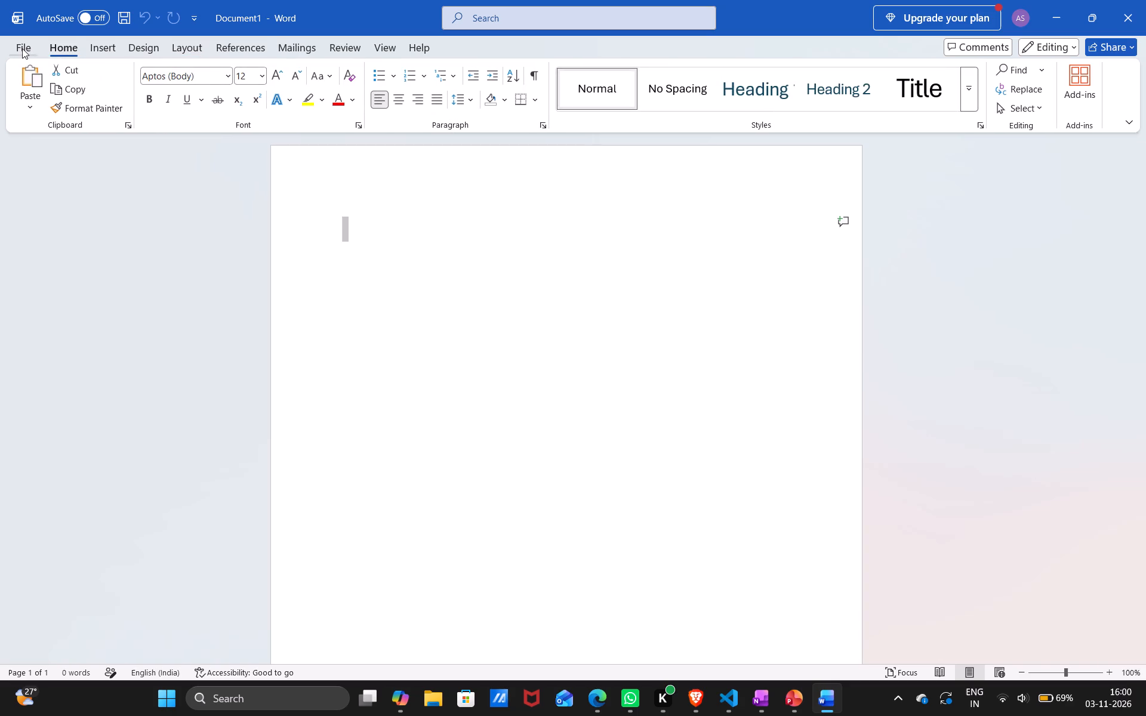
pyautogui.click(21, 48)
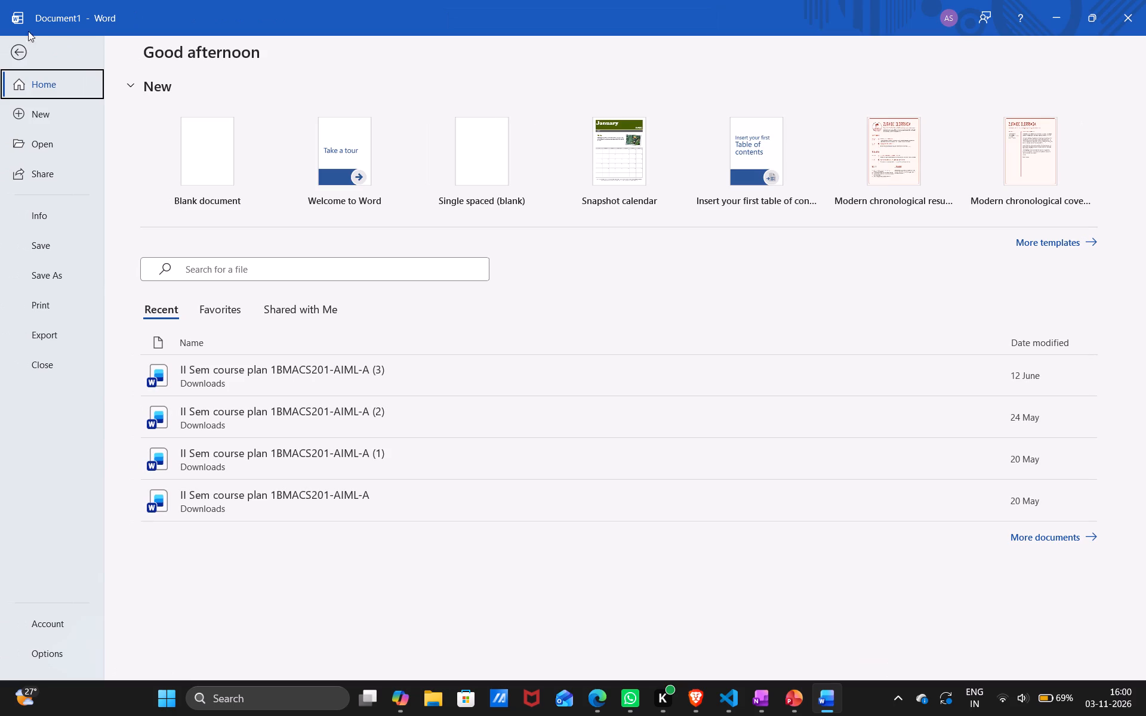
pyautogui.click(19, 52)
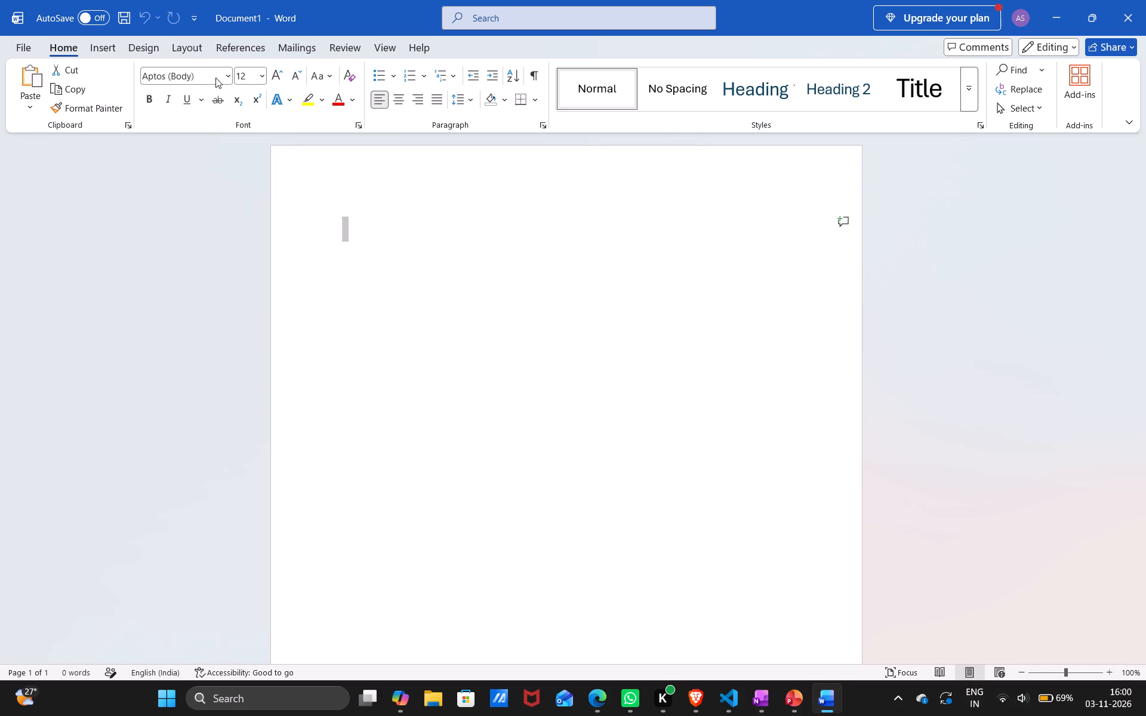
# Add a Box page border with a solid ½ pt line in automatic colour to the whole document.
pyautogui.click(148, 44)
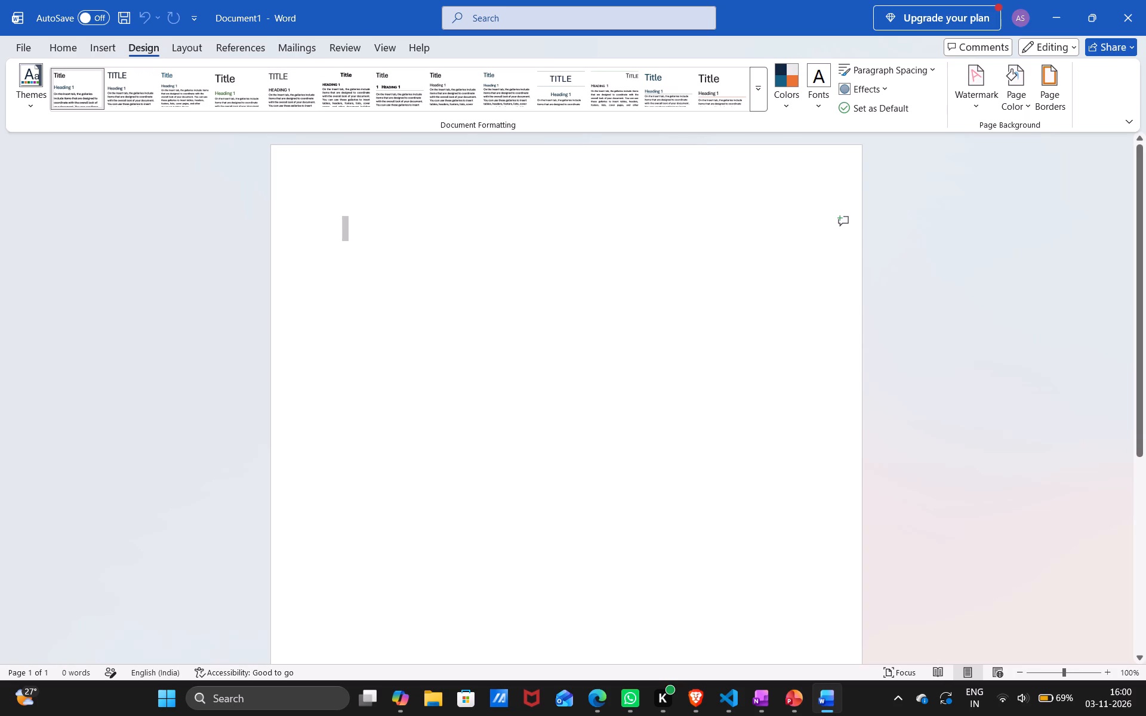
pyautogui.click(1050, 104)
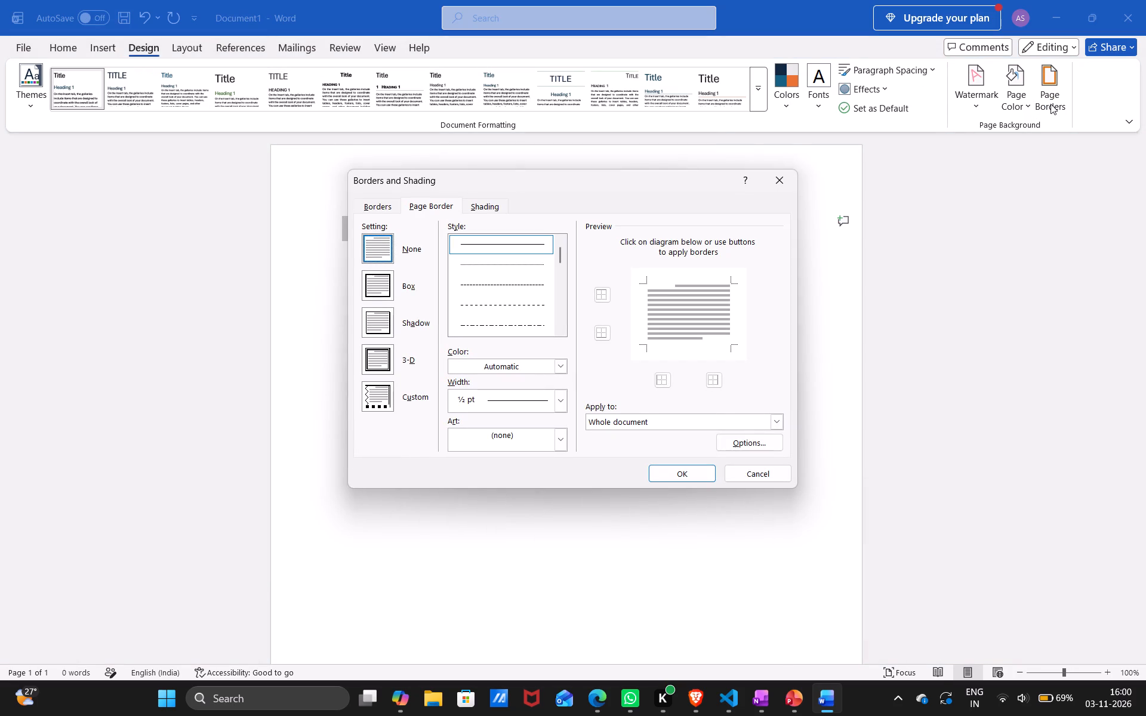
pyautogui.click(374, 280)
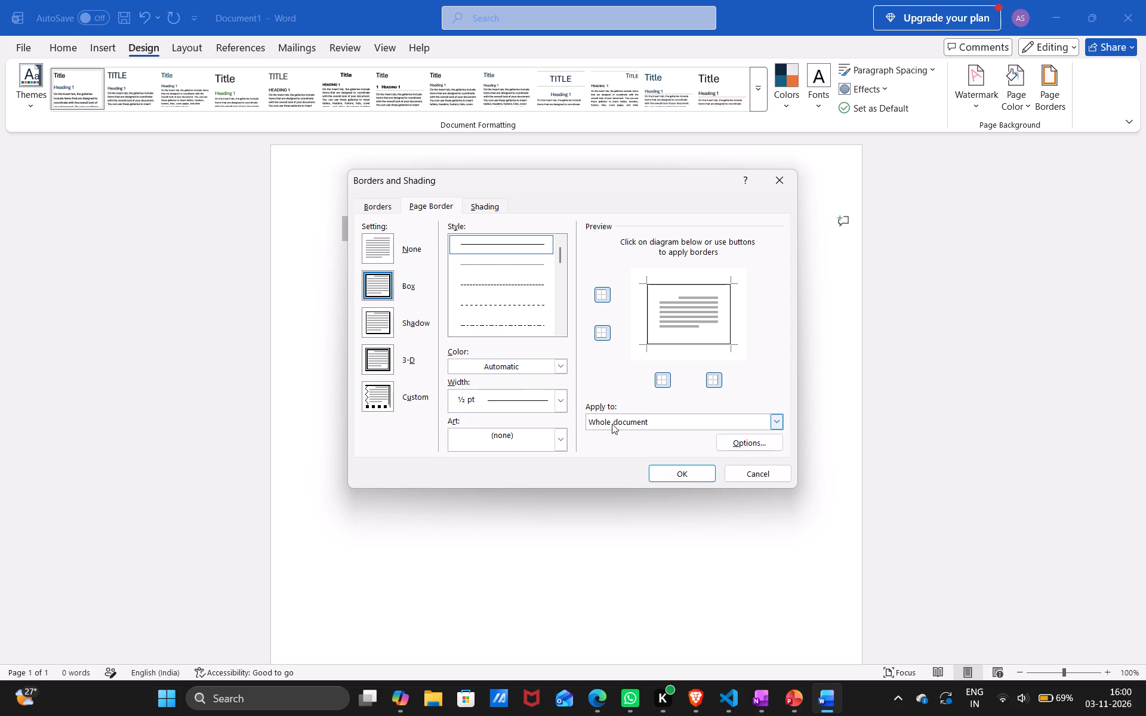
pyautogui.click(687, 479)
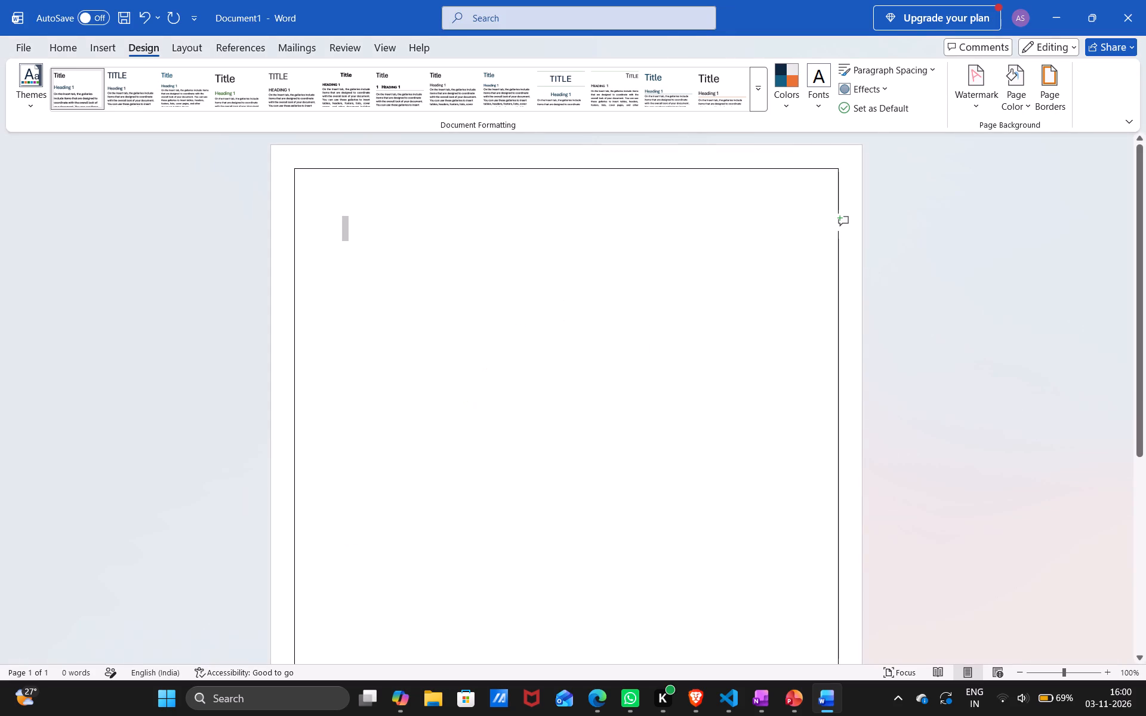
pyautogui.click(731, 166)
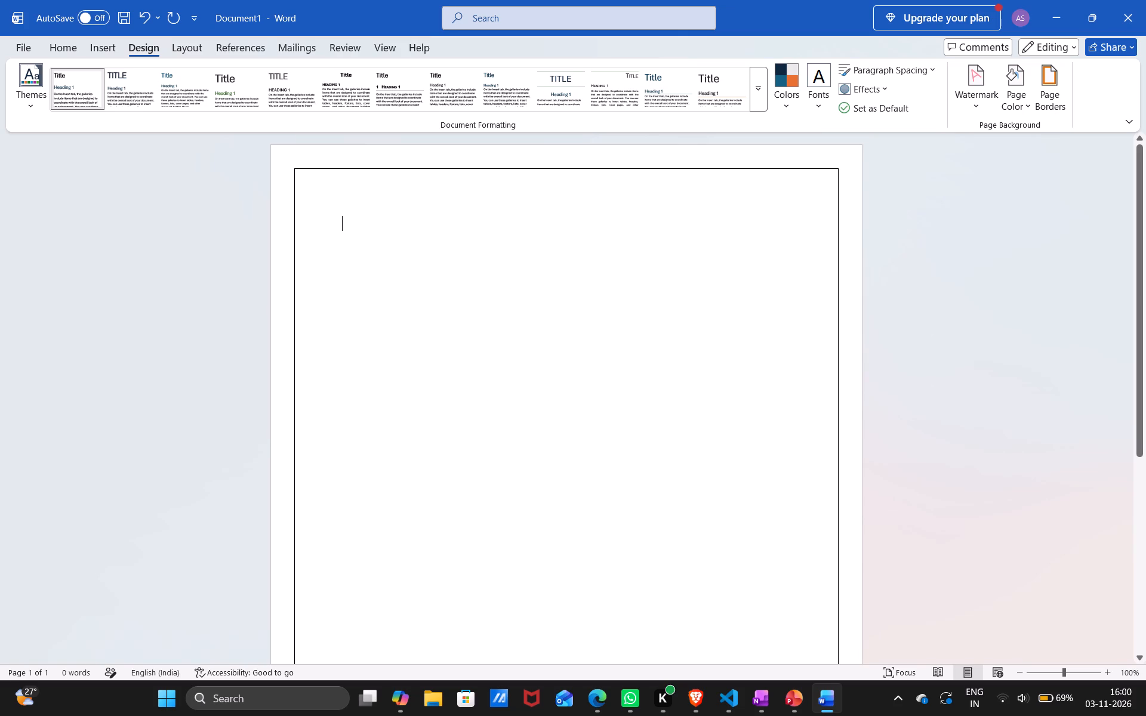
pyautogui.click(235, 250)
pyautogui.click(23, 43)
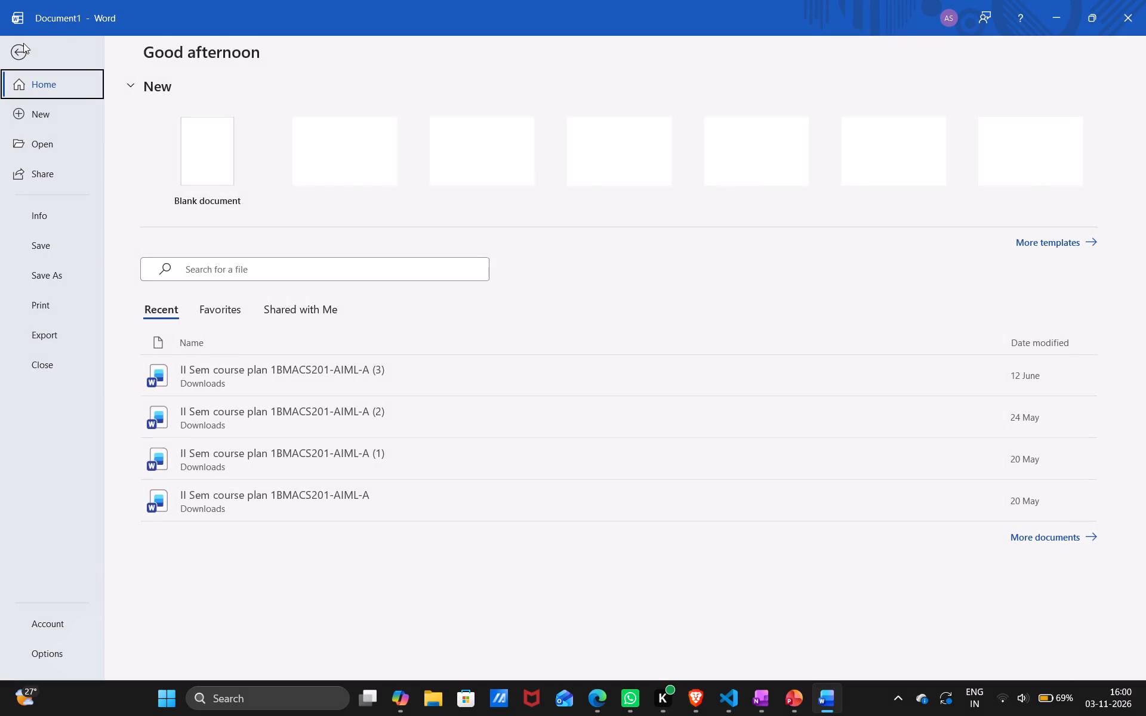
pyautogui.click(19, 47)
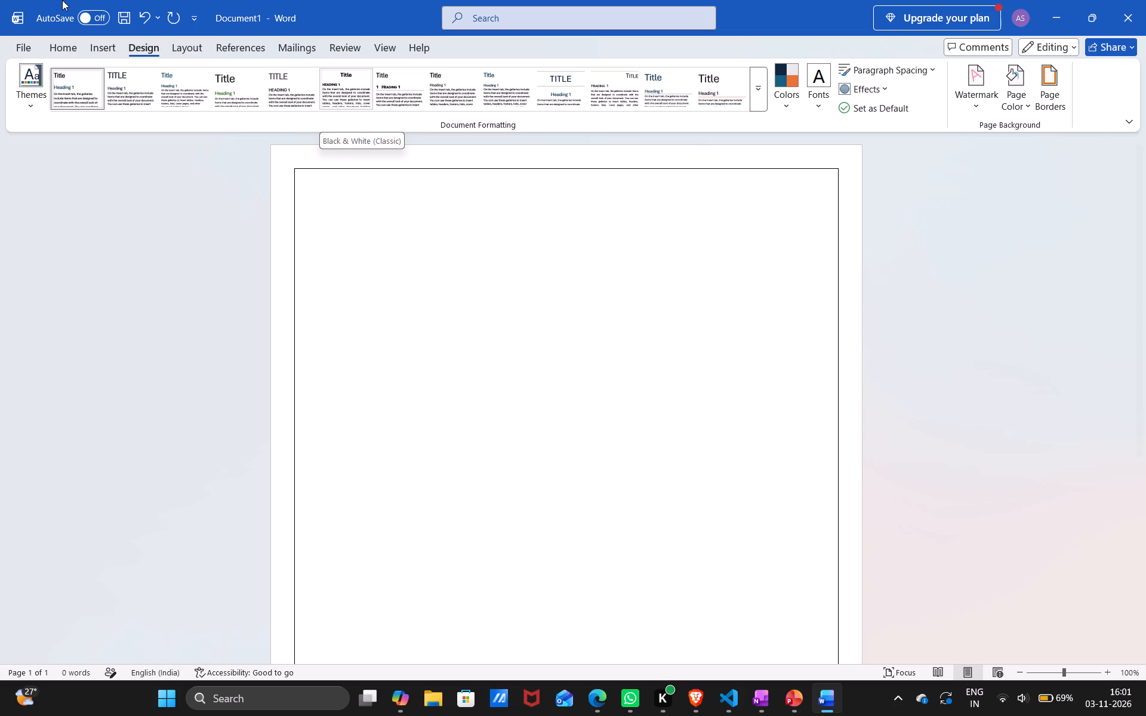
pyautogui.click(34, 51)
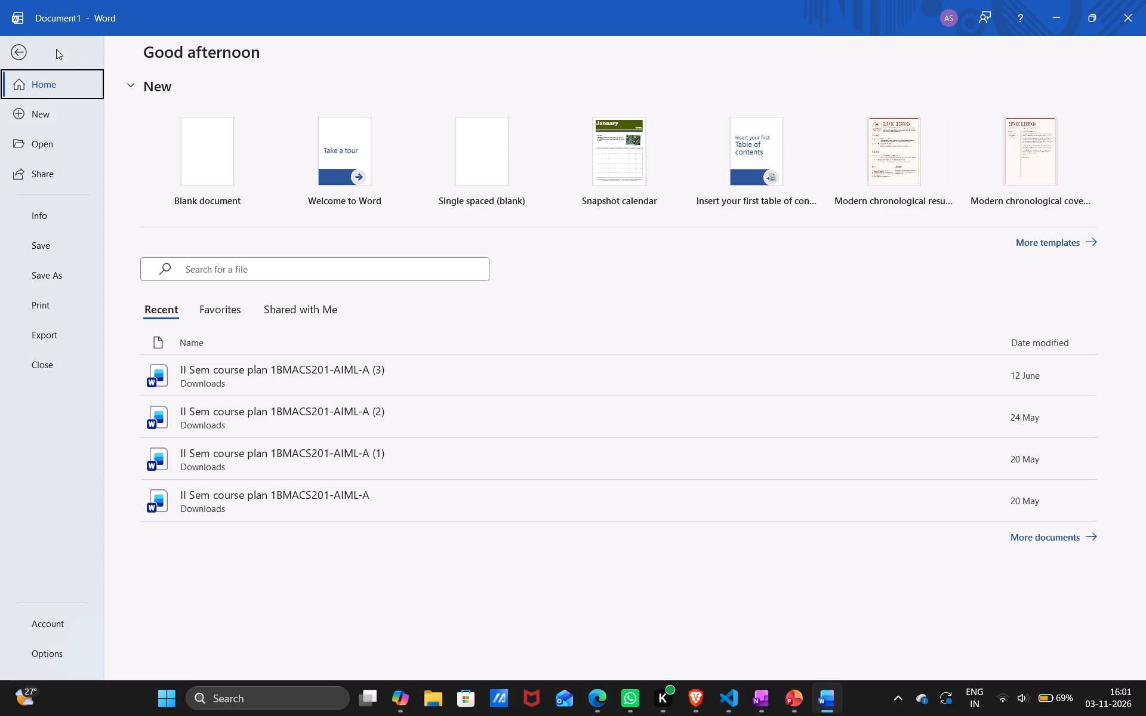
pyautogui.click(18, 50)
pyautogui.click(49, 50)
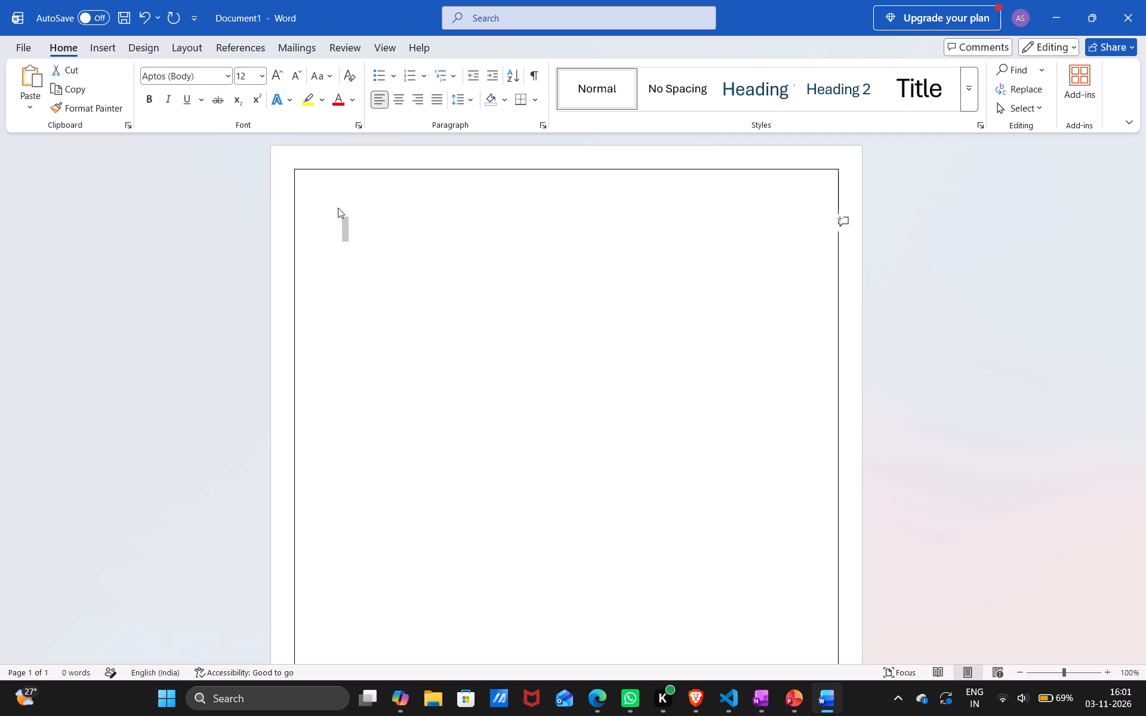
# Enter two heading lines at the start of the page: "WALLACE TREE MULTIPLIER" and "DIGITAL DESIGN AND COMPUTER ORGANISATION", followed by a new line.
pyautogui.press('w')
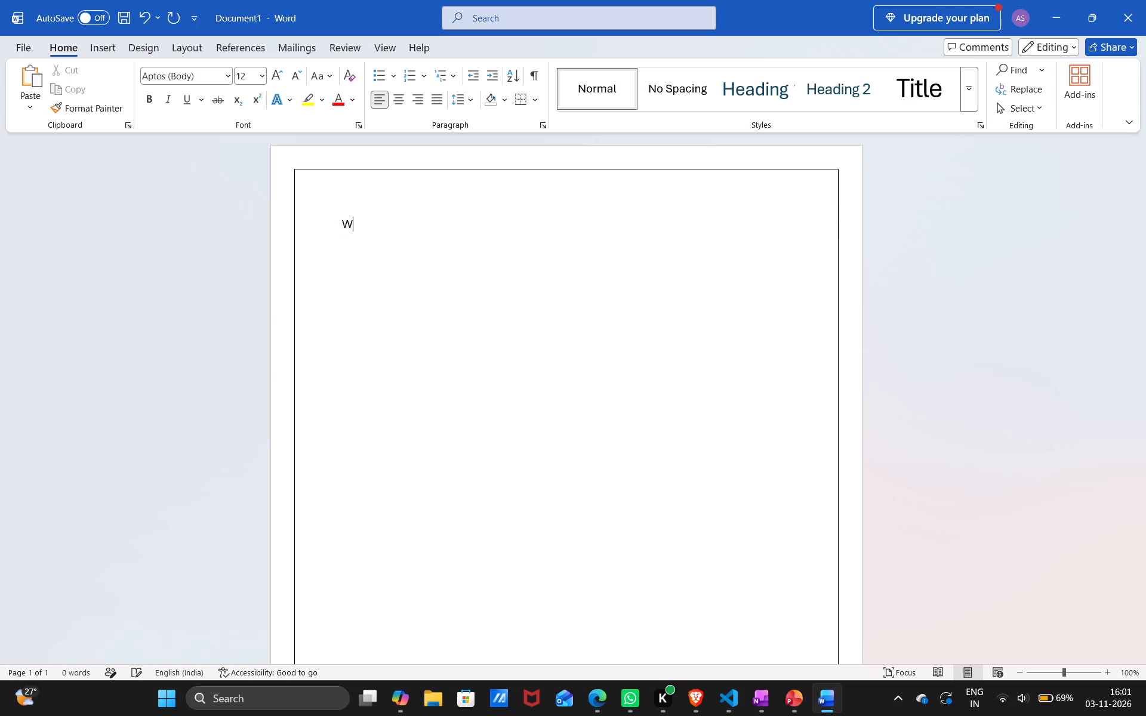
pyautogui.write('ALLACE TREE MULTIPLIER')
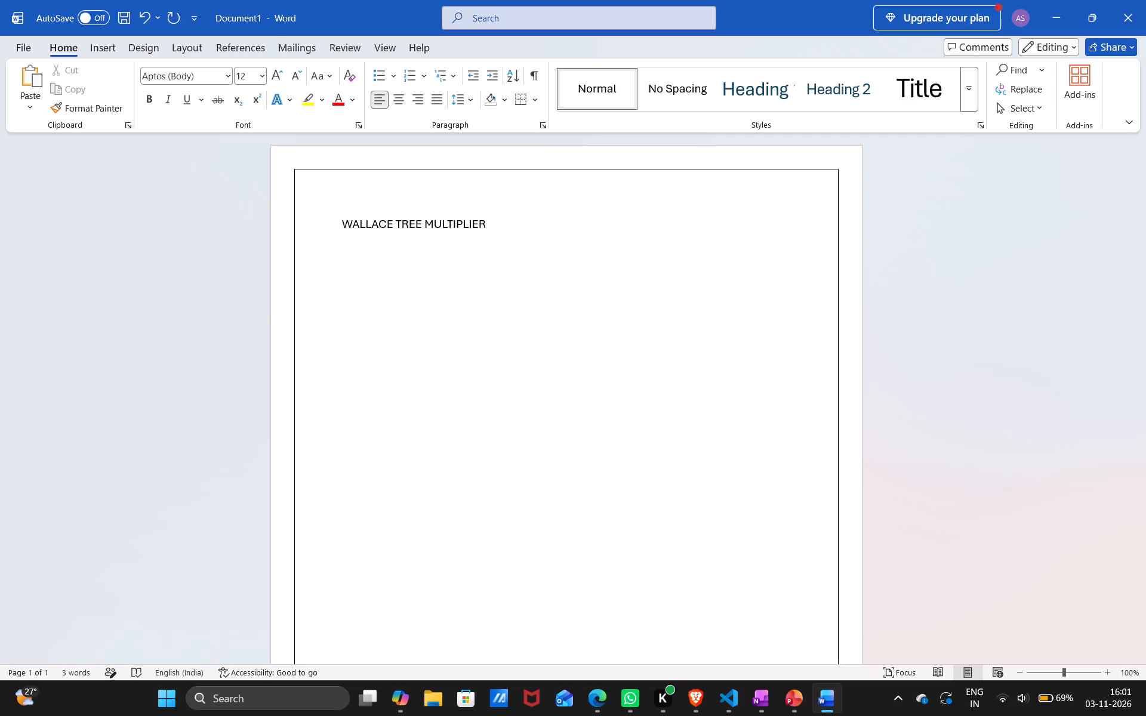
pyautogui.press('Return')
pyautogui.write('DIGITAL DESIGN AND COMPUTER ORGA')
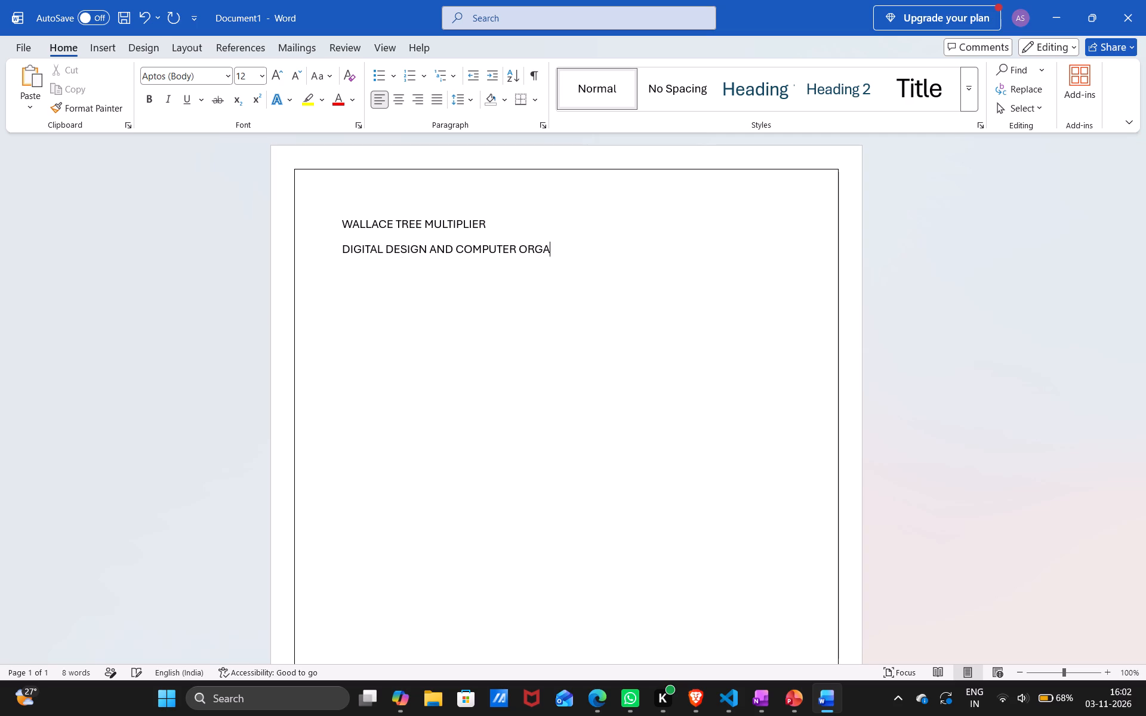
pyautogui.write('NIS')
pyautogui.press('BackSpace')
pyautogui.write('SATION')
pyautogui.press('Return')
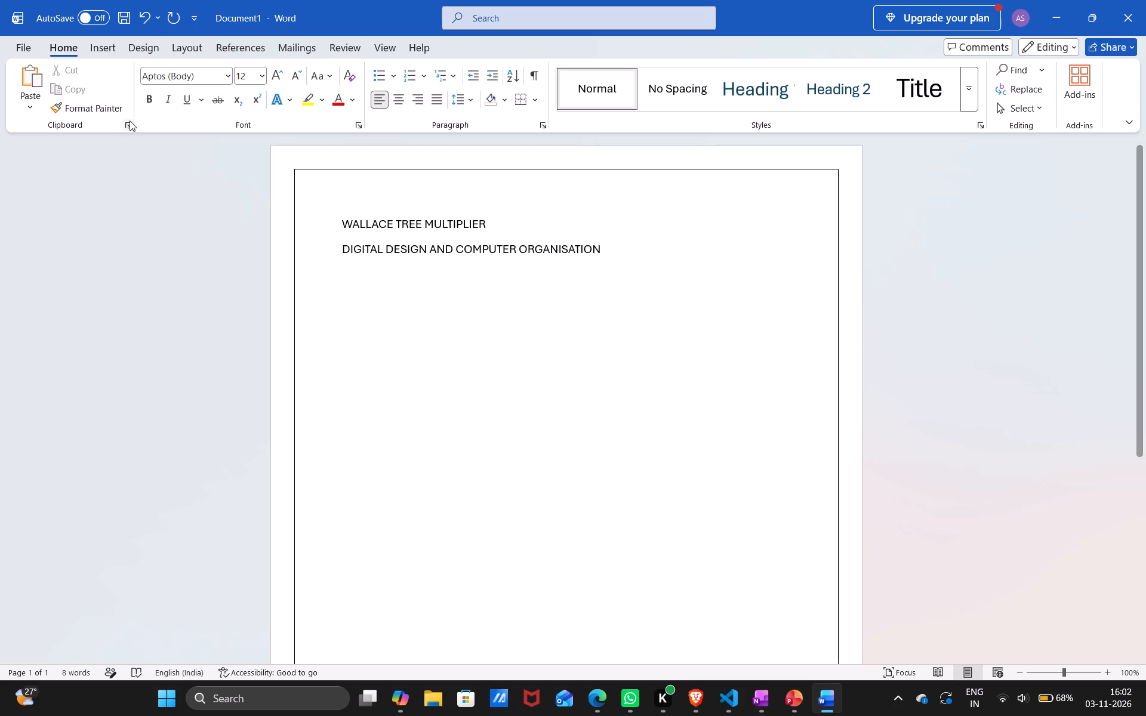
# Change the font of all the document text, including both heading lines, to Times New Roman.
pyautogui.tripleClick(339, 221)
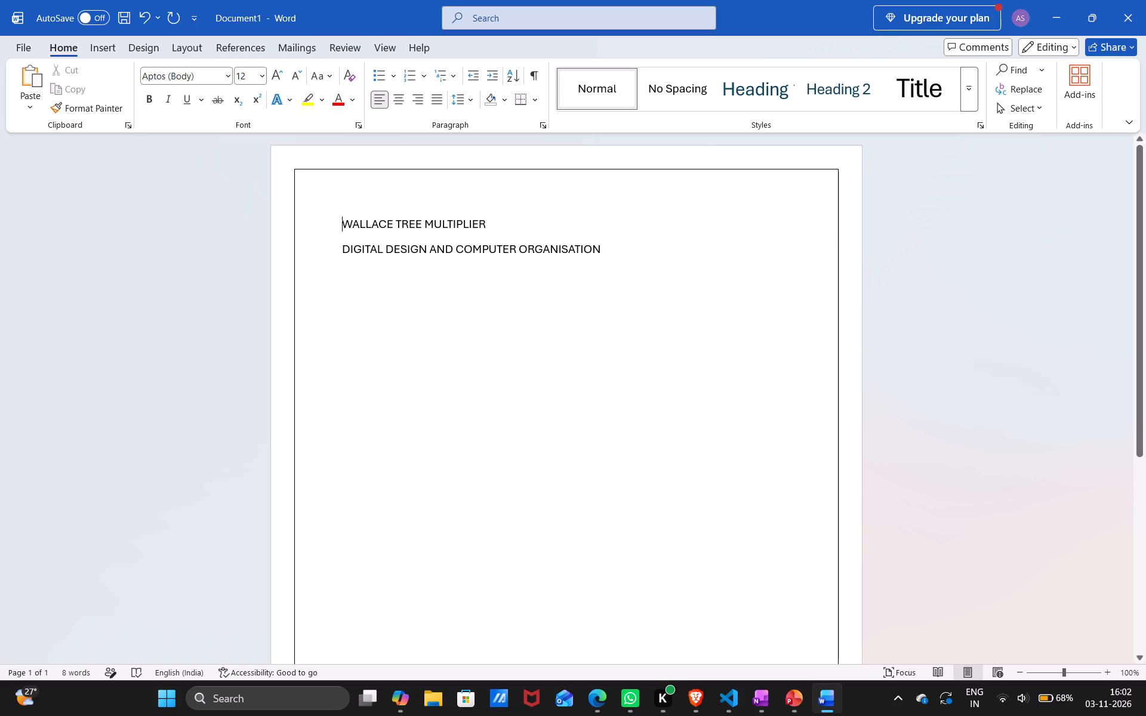
pyautogui.click(339, 221)
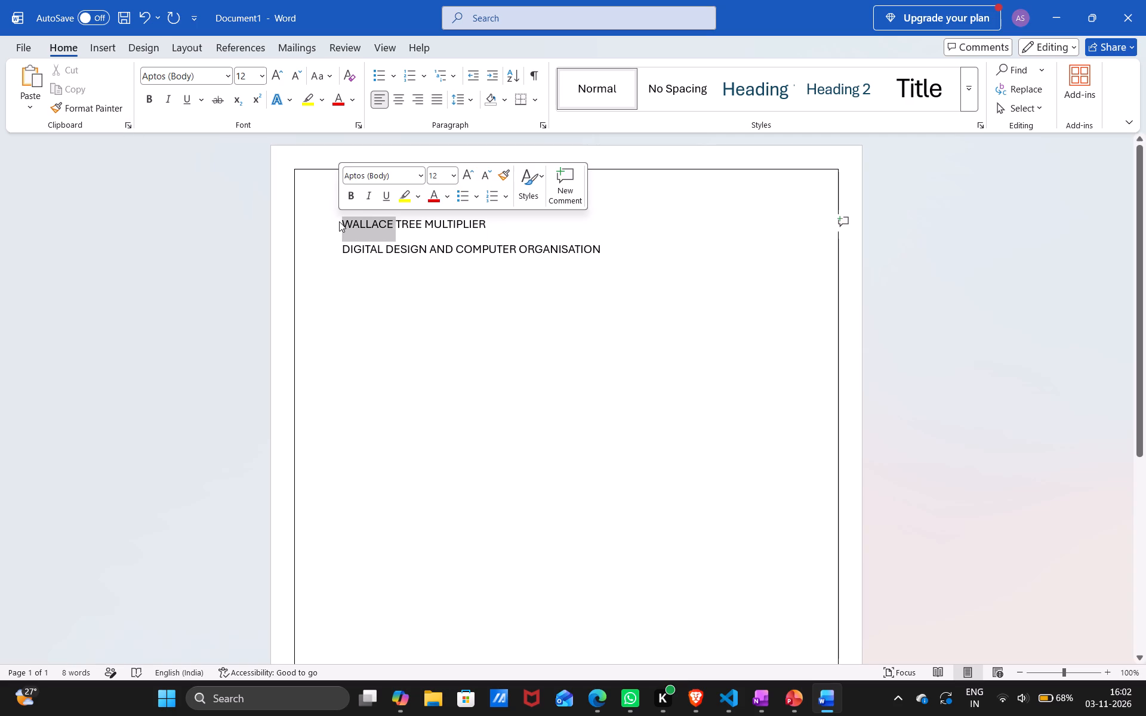
pyautogui.hotkey('ctrl', 'a')
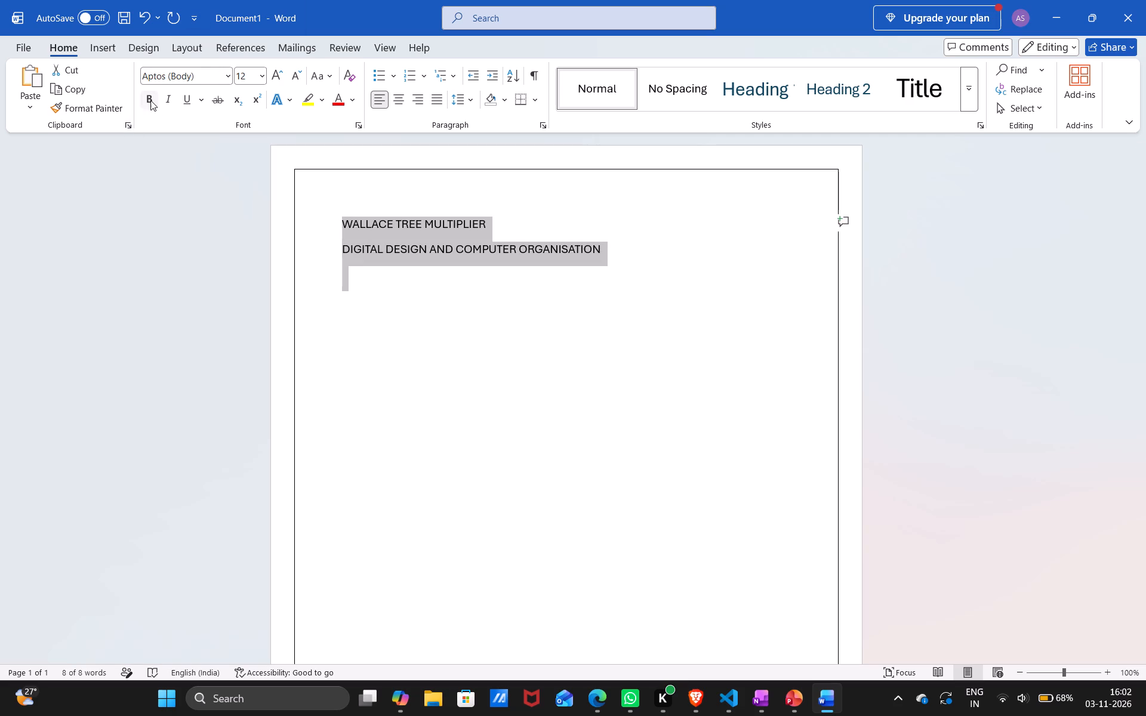
pyautogui.click(227, 74)
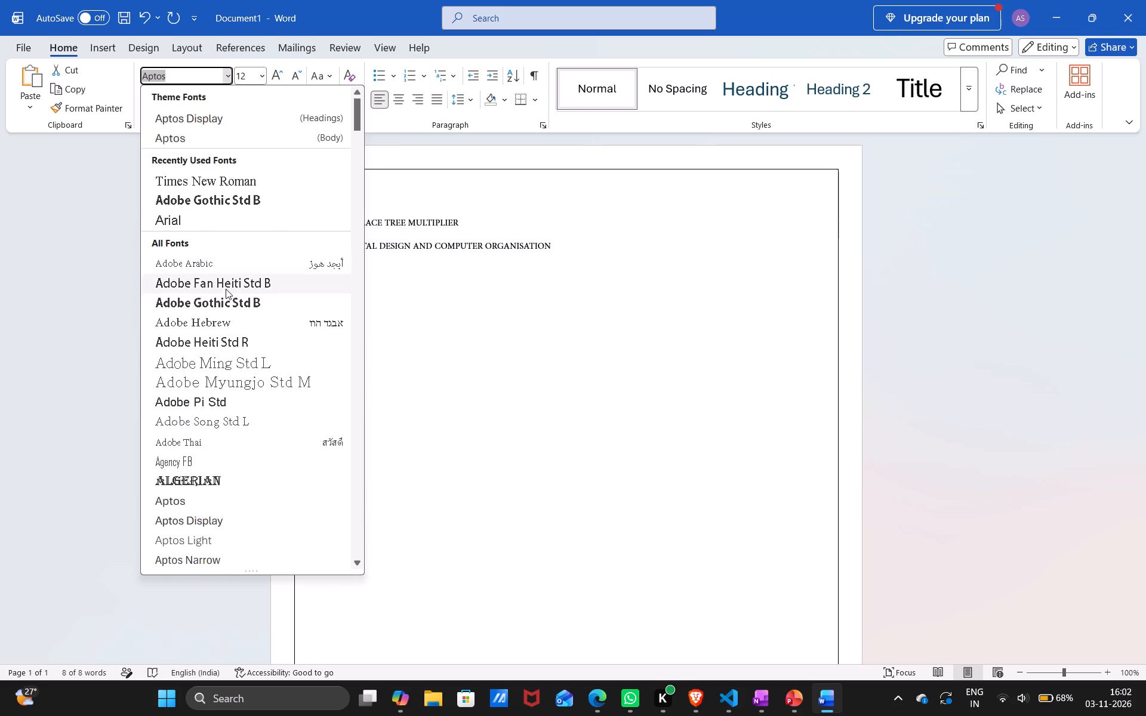
pyautogui.scroll(-1, 227, 459)
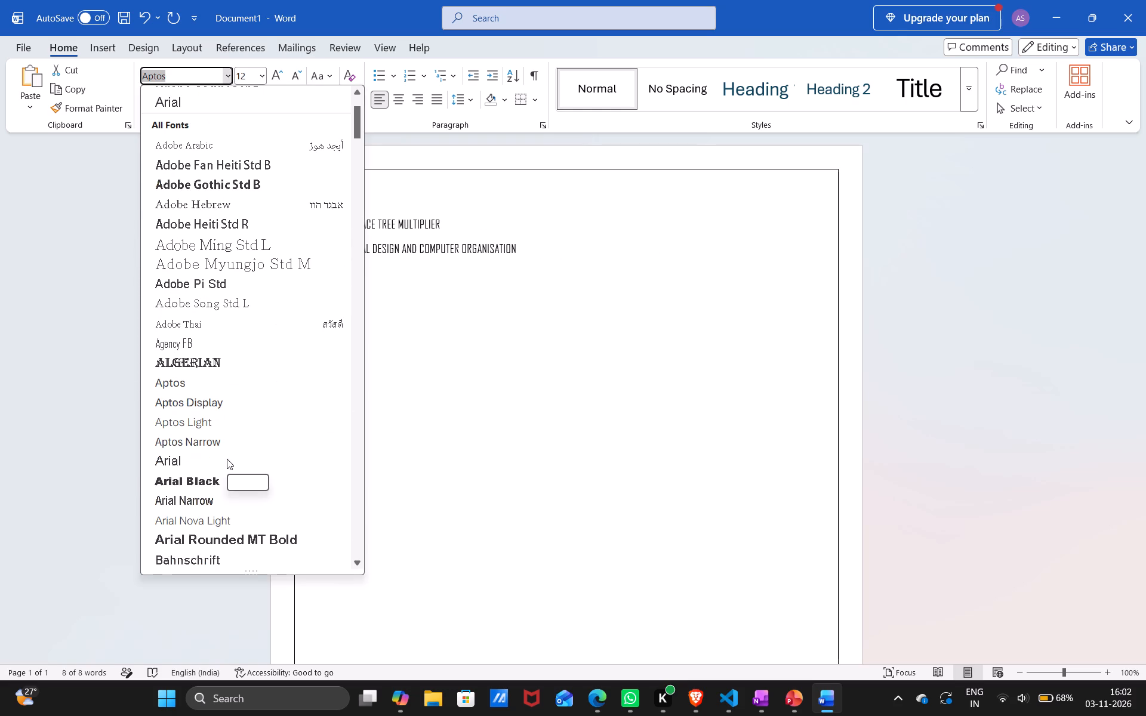
pyautogui.scroll(-11, 227, 459)
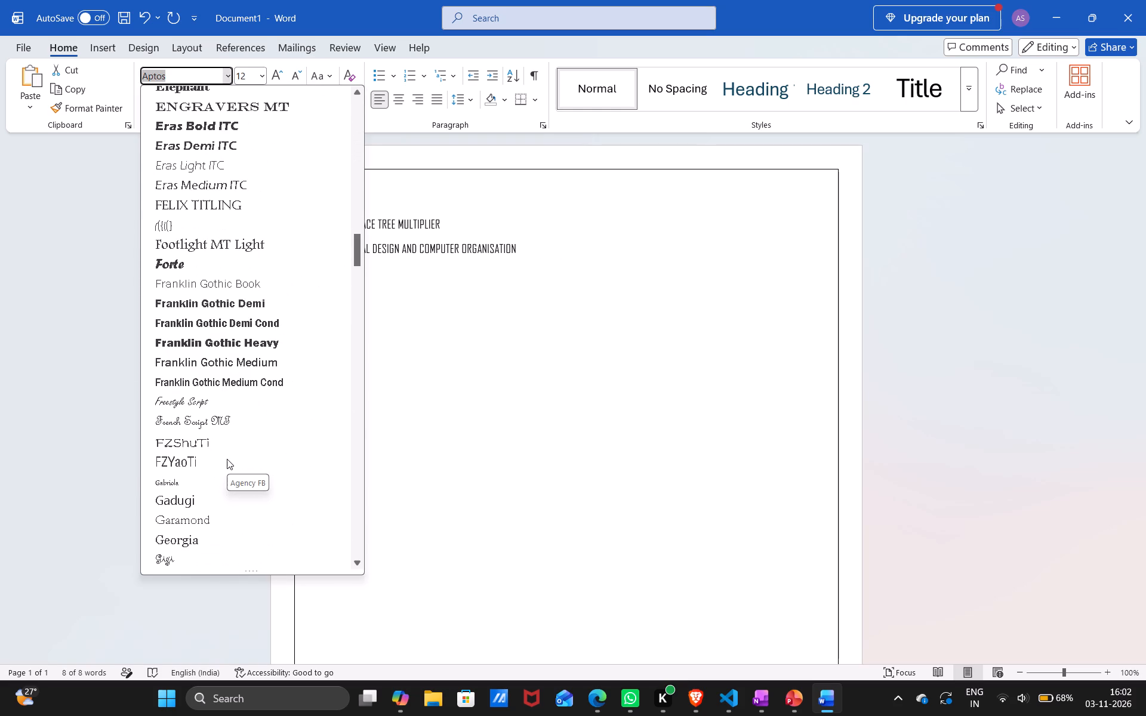
pyautogui.scroll(-3, 227, 459)
pyautogui.scroll(-20, 227, 459)
pyautogui.scroll(-20, 227, 459)
pyautogui.scroll(-18, 227, 459)
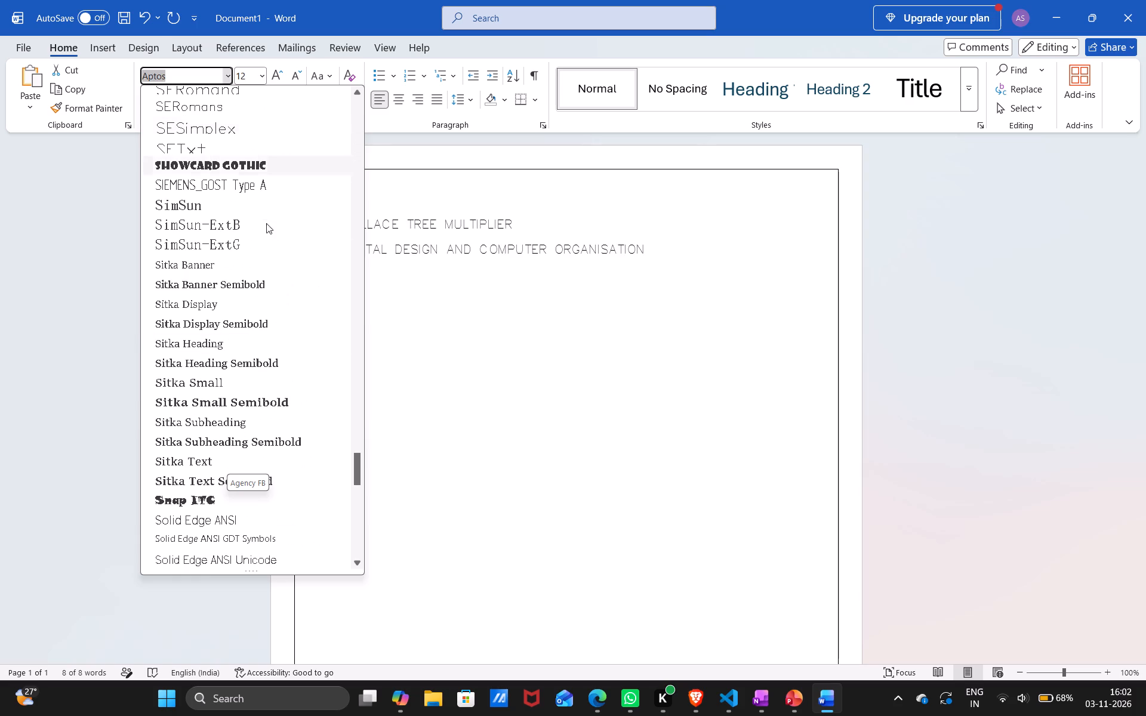
pyautogui.scroll(-20, 251, 326)
pyautogui.scroll(-8, 251, 326)
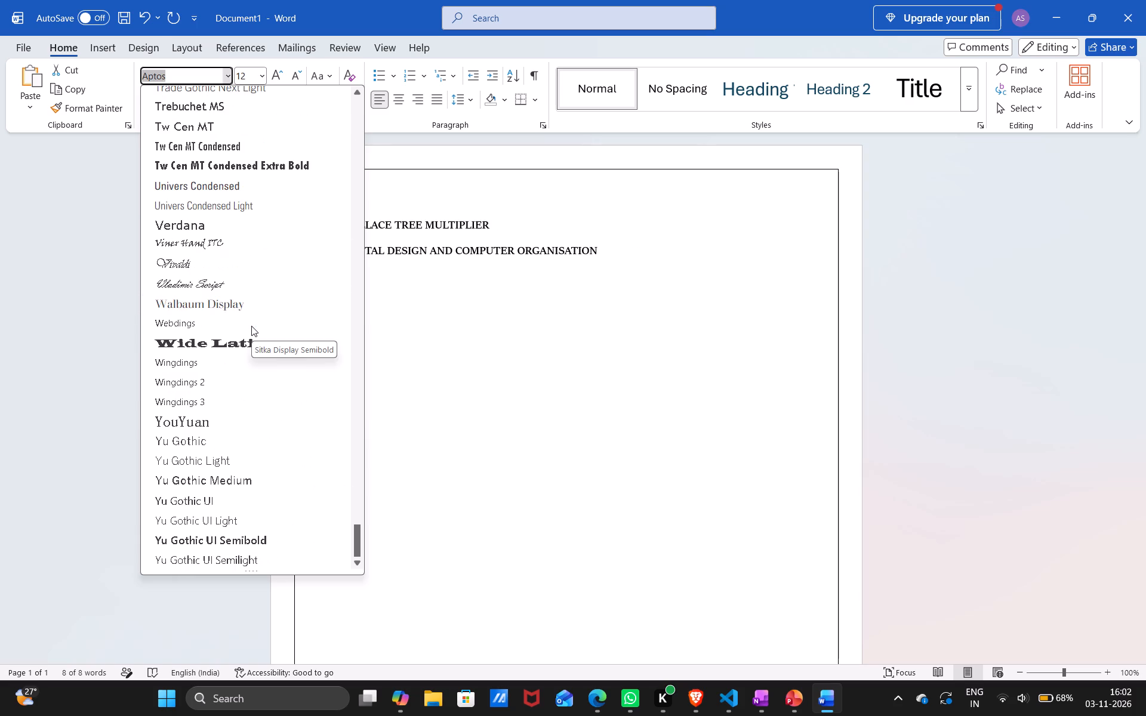
pyautogui.scroll(-4, 251, 326)
pyautogui.scroll(20, 208, 138)
pyautogui.scroll(20, 208, 138)
pyautogui.scroll(11, 208, 138)
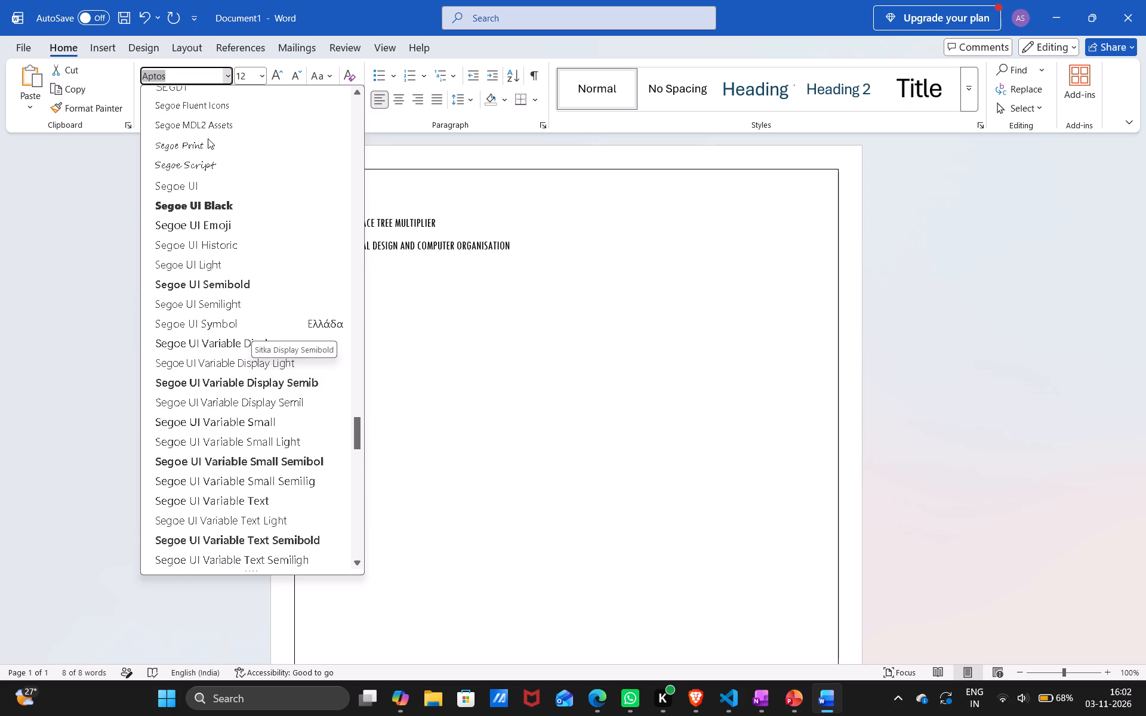
pyautogui.scroll(11, 208, 138)
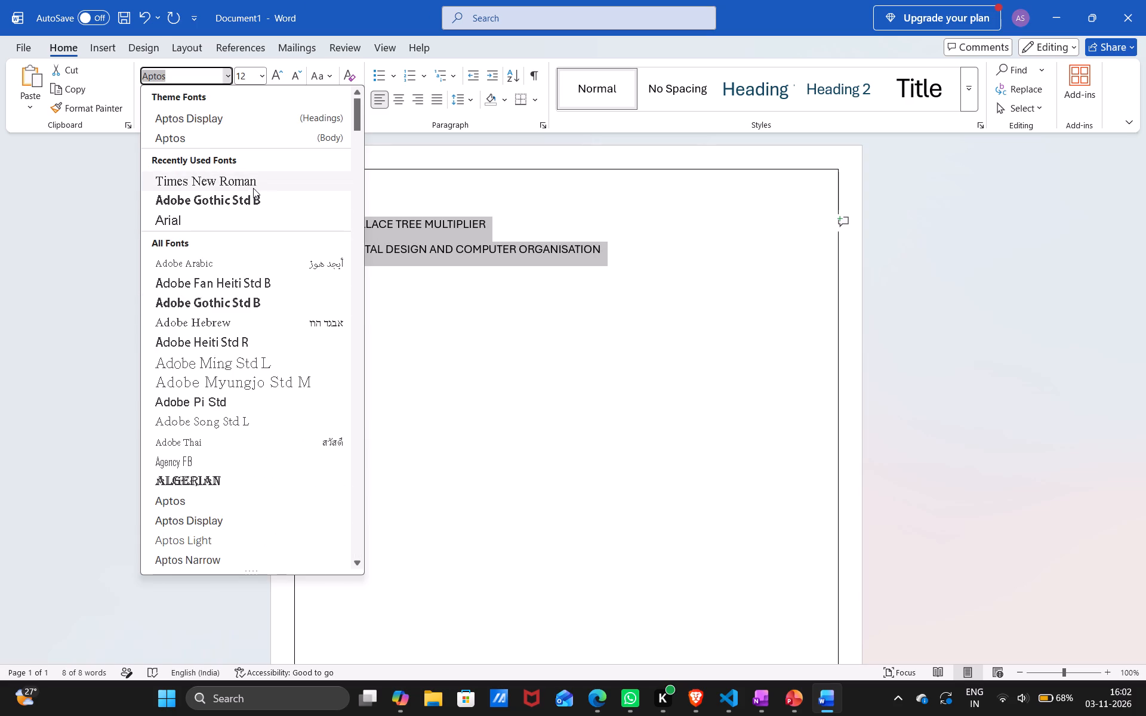
pyautogui.click(254, 187)
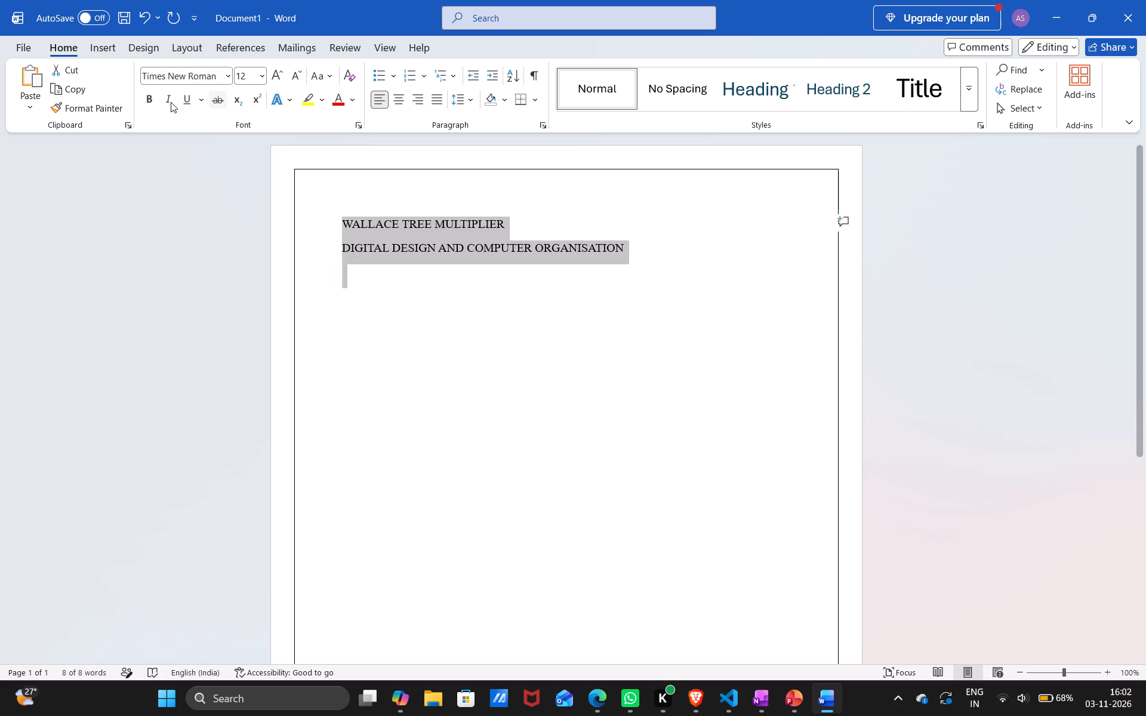
# Make the selected heading lines bold and set their font size to 16.
pyautogui.click(149, 101)
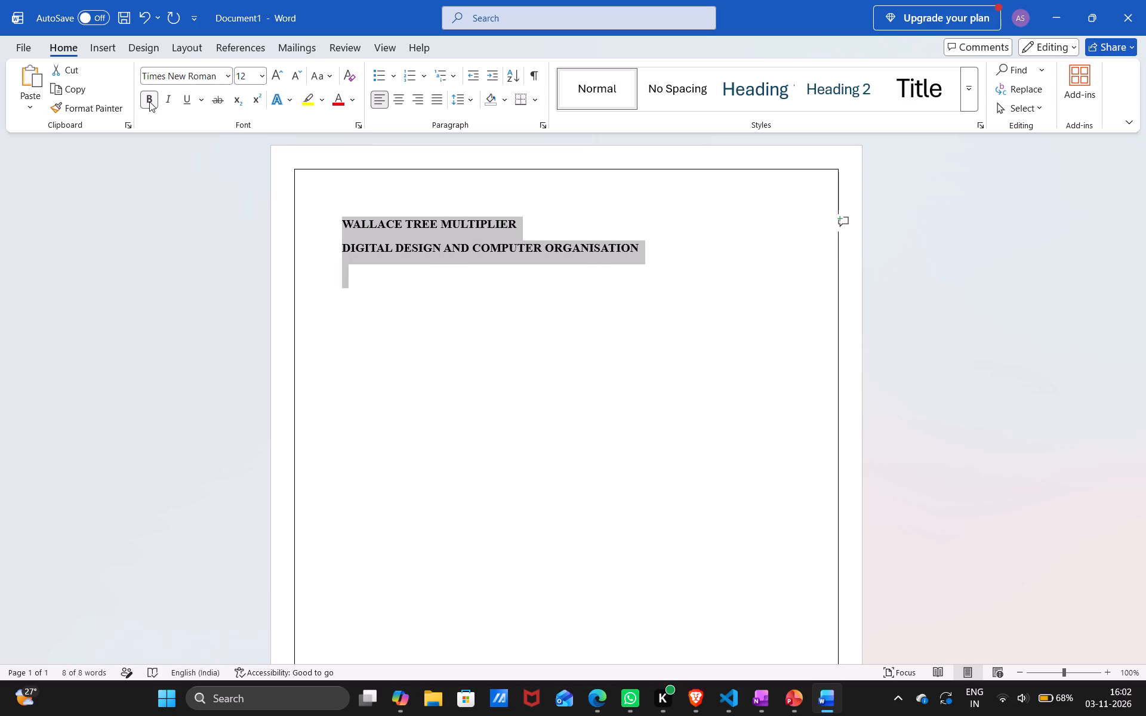
pyautogui.click(264, 76)
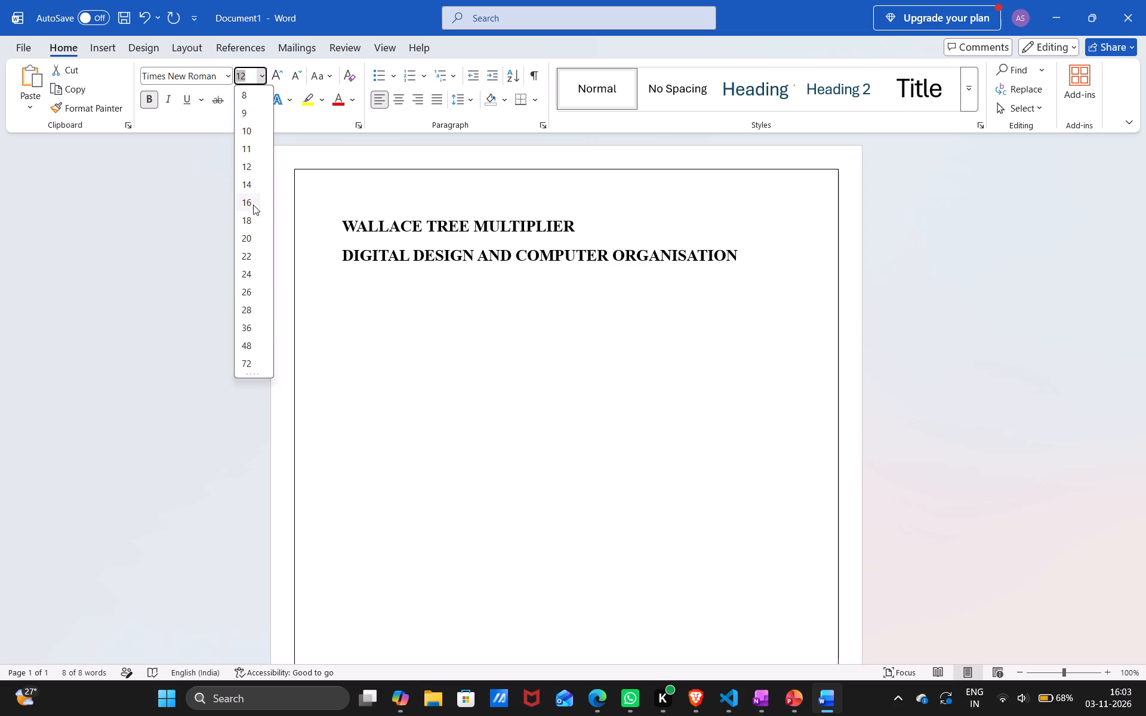
pyautogui.click(254, 203)
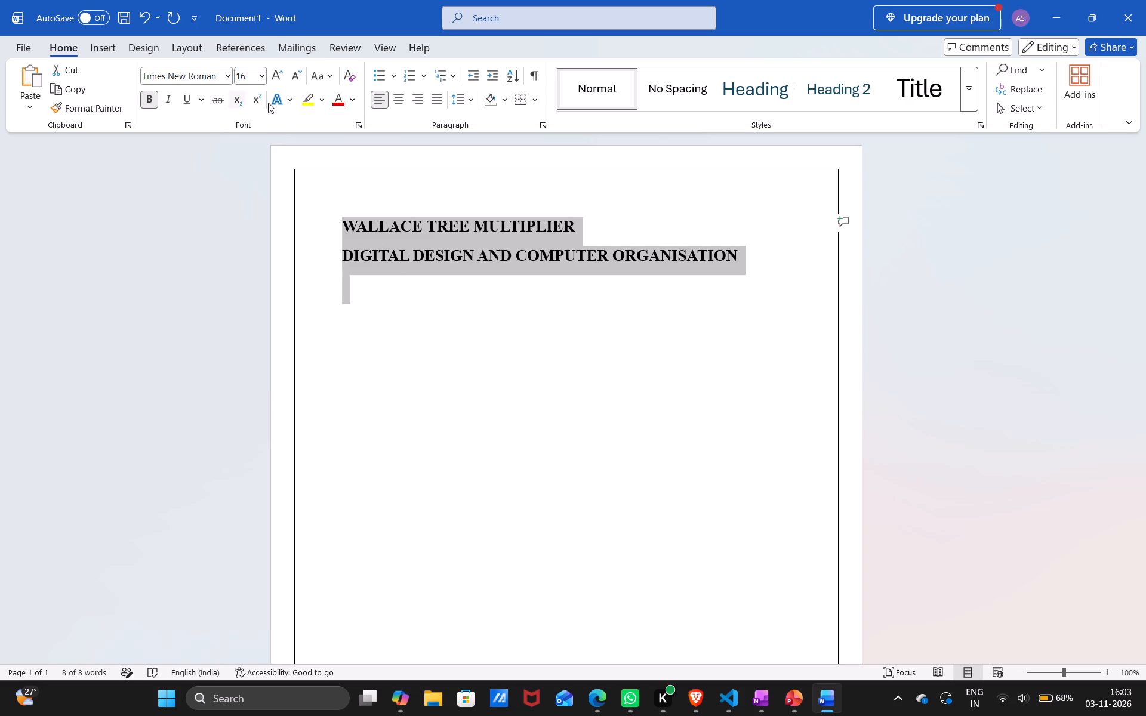
# Centre the selected heading lines horizontally on the page.
pyautogui.click(399, 102)
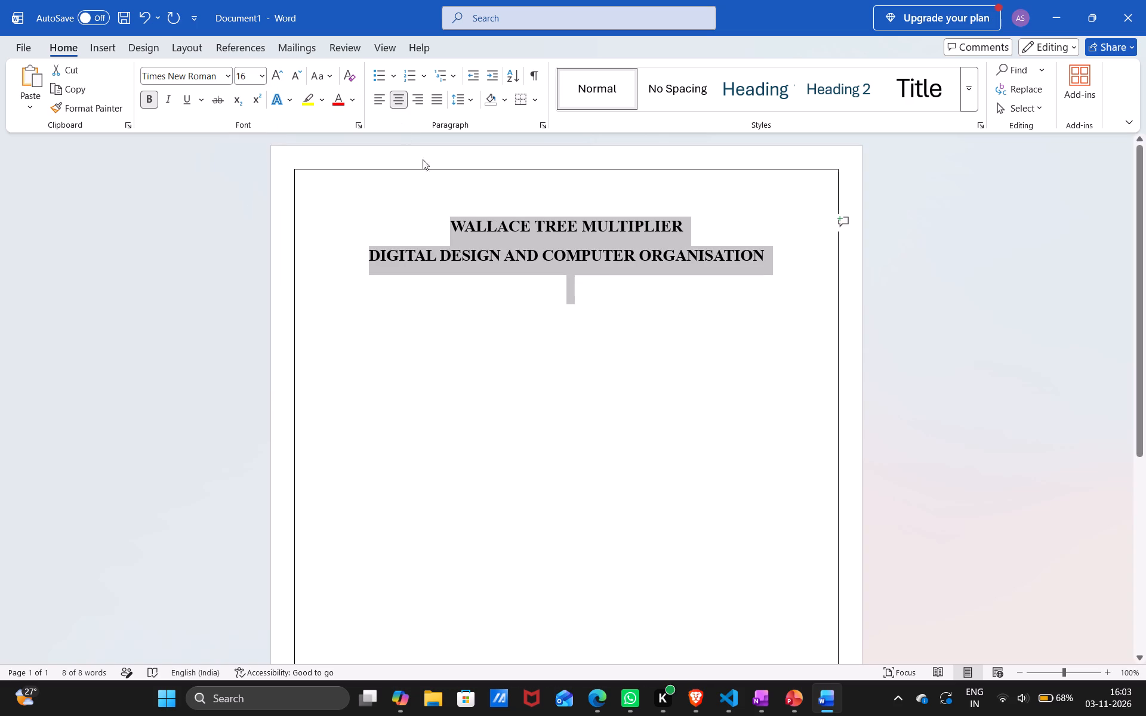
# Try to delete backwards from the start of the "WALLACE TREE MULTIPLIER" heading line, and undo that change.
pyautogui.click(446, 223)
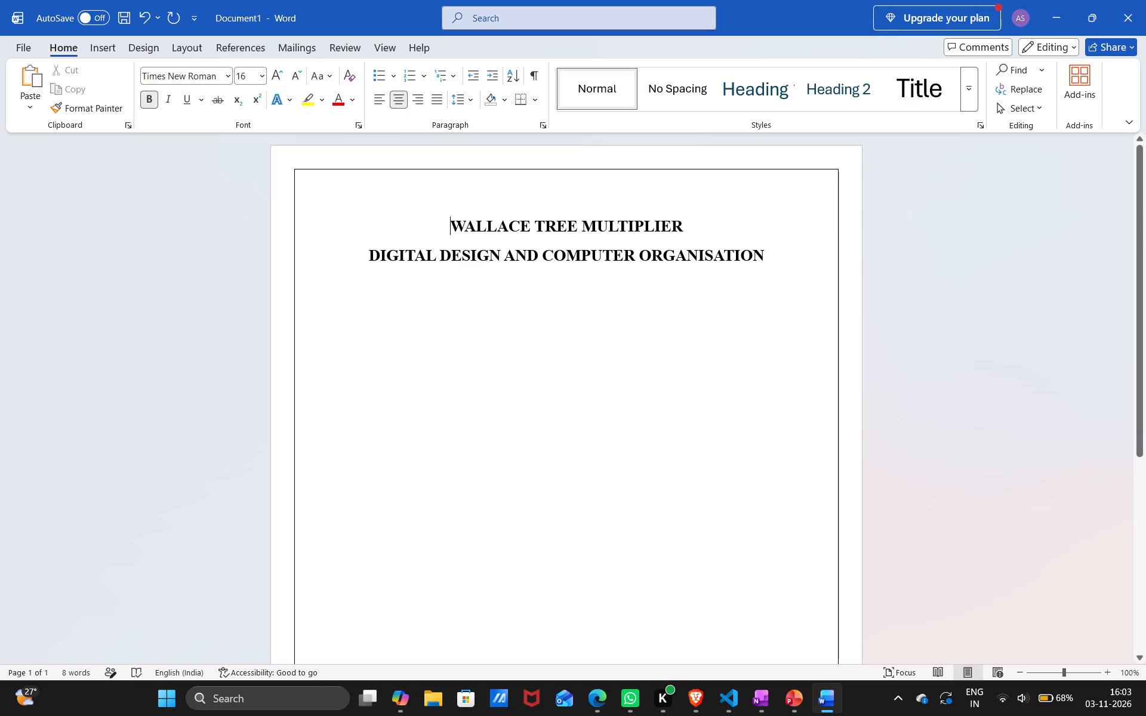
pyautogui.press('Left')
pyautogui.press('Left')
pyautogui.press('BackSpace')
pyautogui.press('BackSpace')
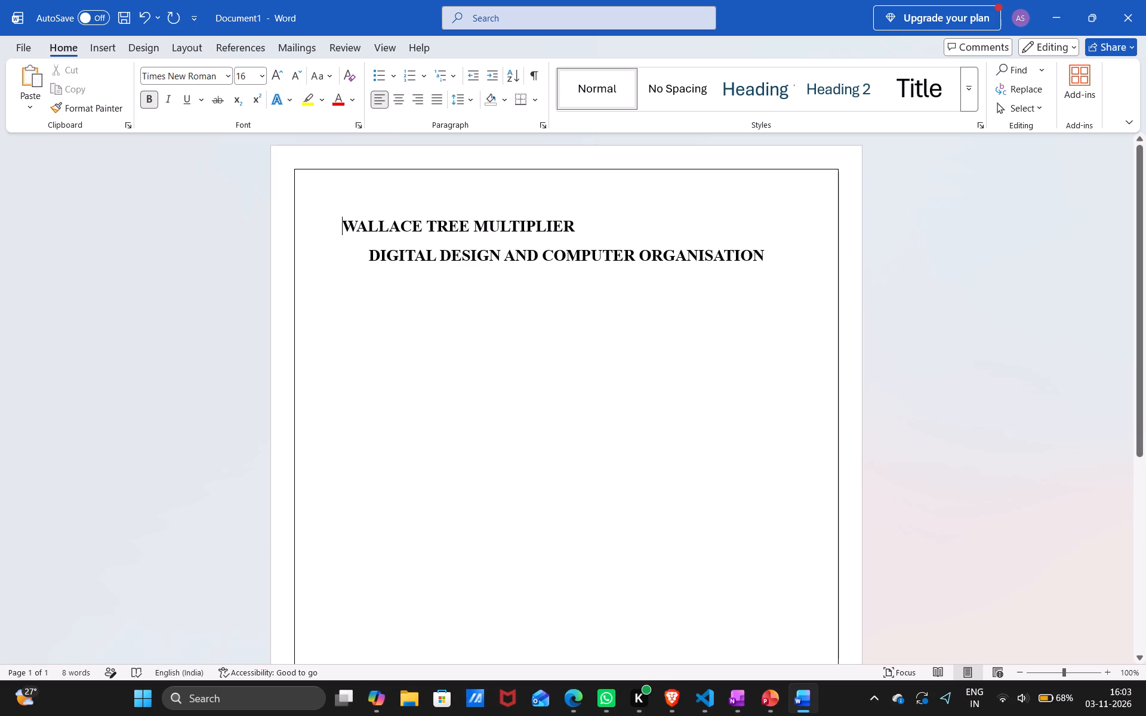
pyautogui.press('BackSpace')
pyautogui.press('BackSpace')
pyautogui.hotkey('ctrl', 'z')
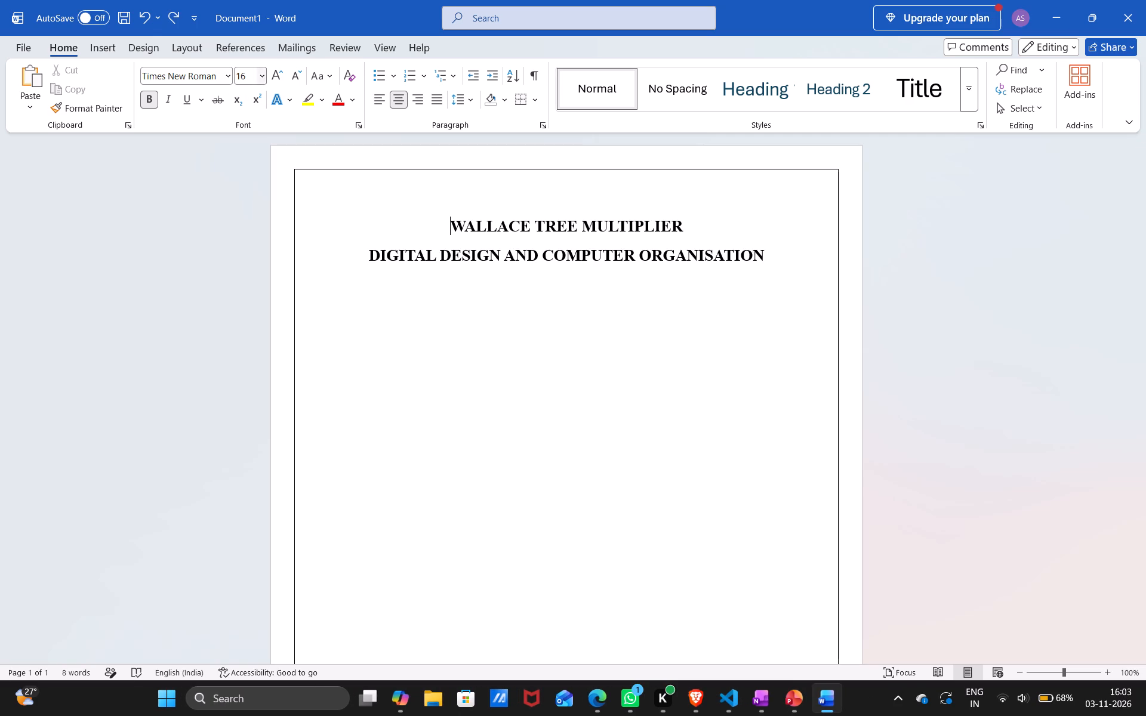
# Open the list of available fonts with the cursor at the start of the first heading line.
pyautogui.click(227, 77)
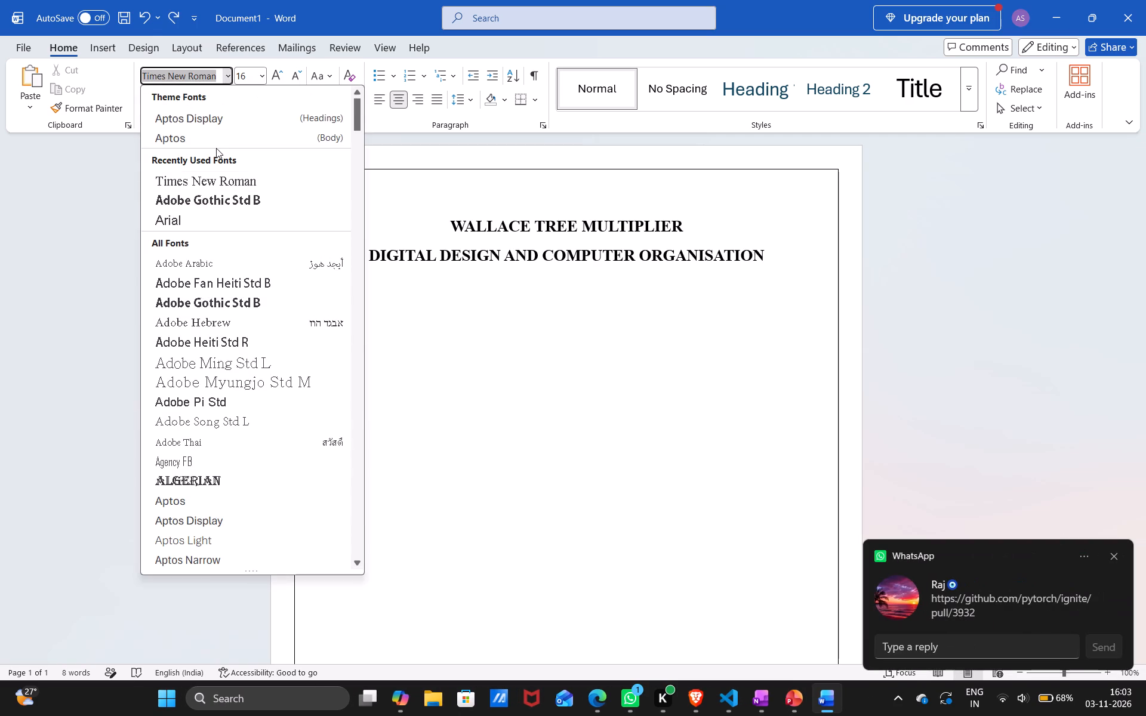
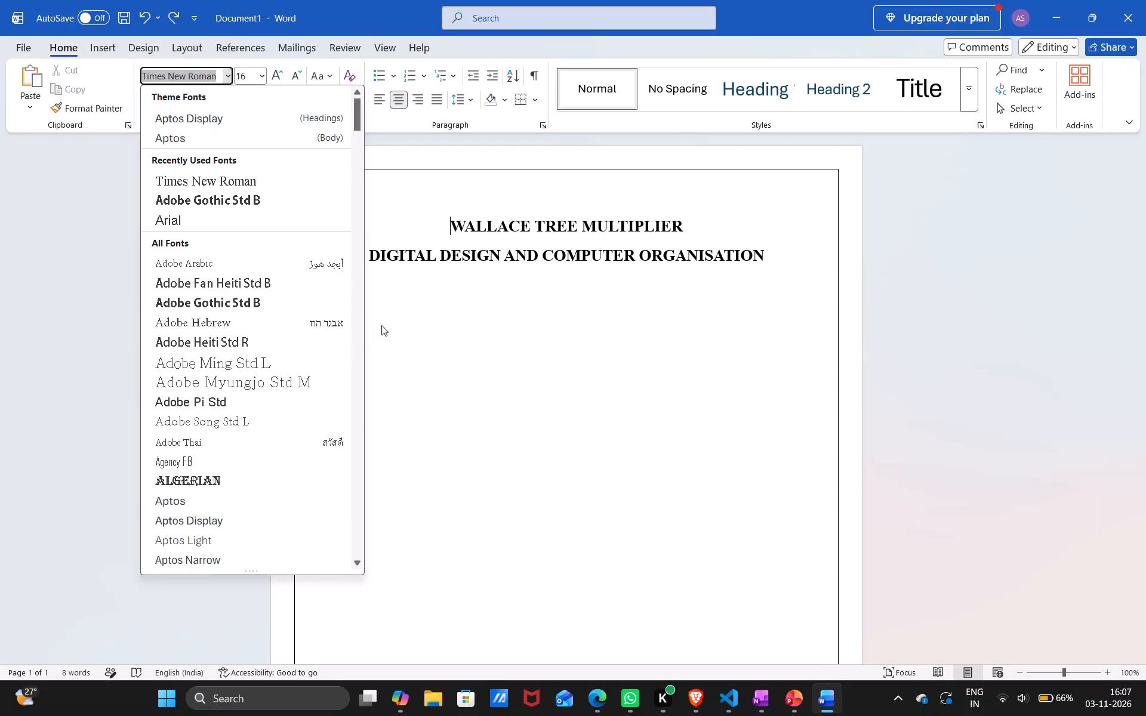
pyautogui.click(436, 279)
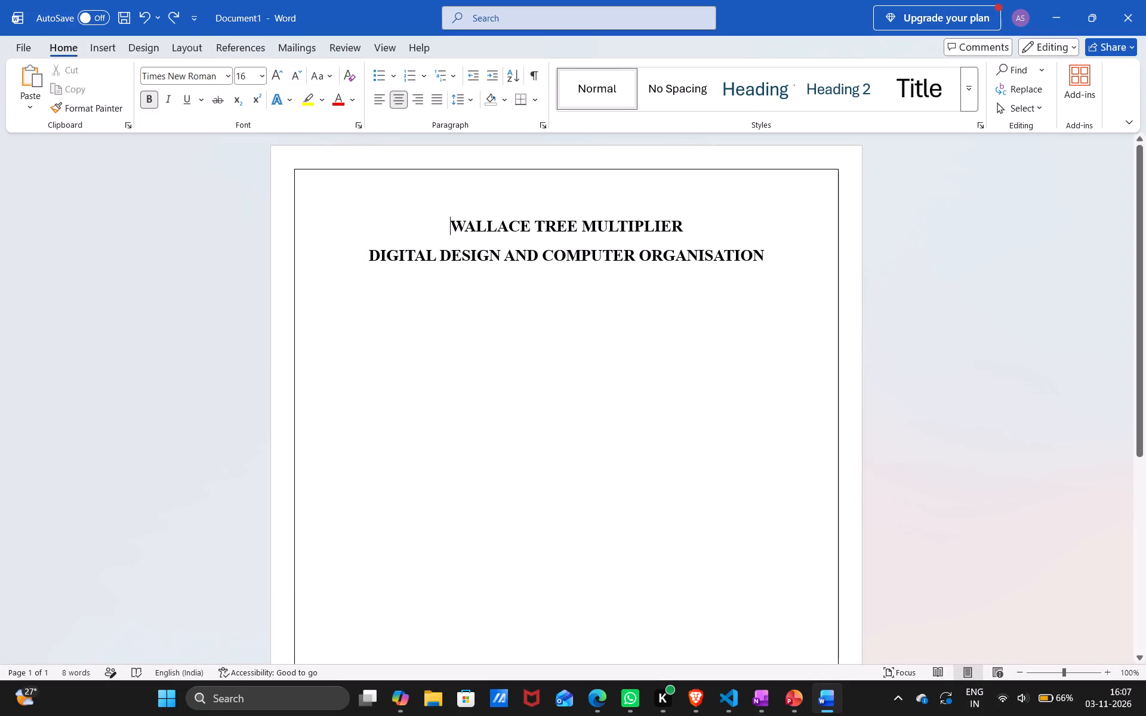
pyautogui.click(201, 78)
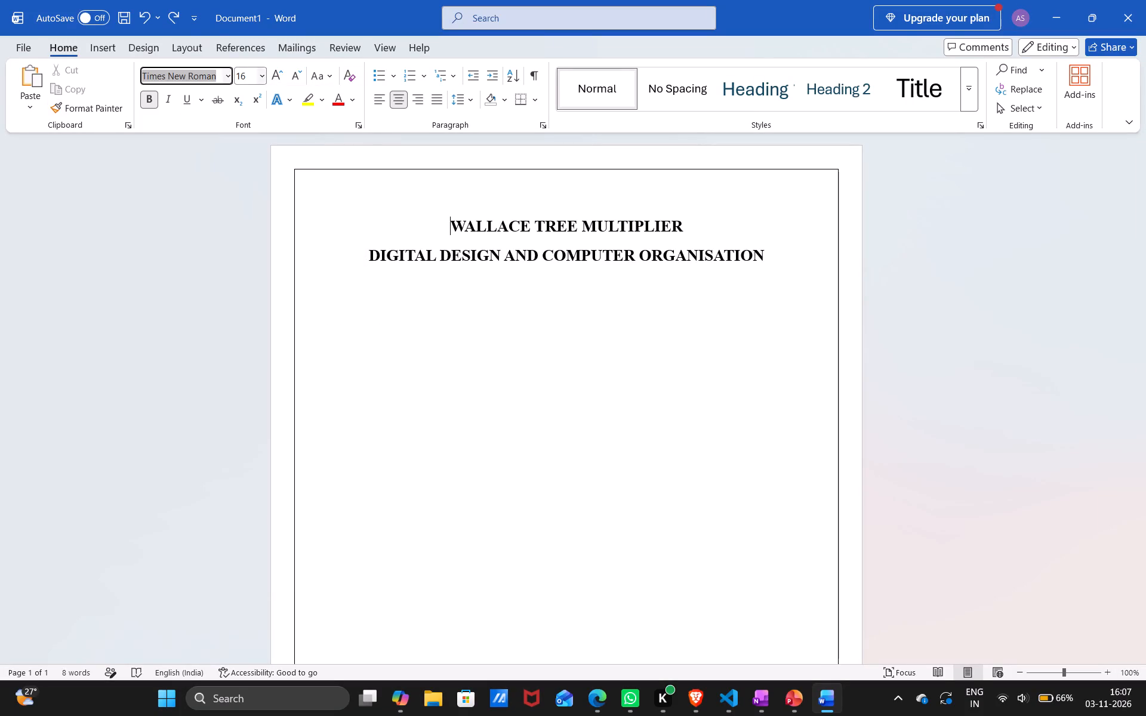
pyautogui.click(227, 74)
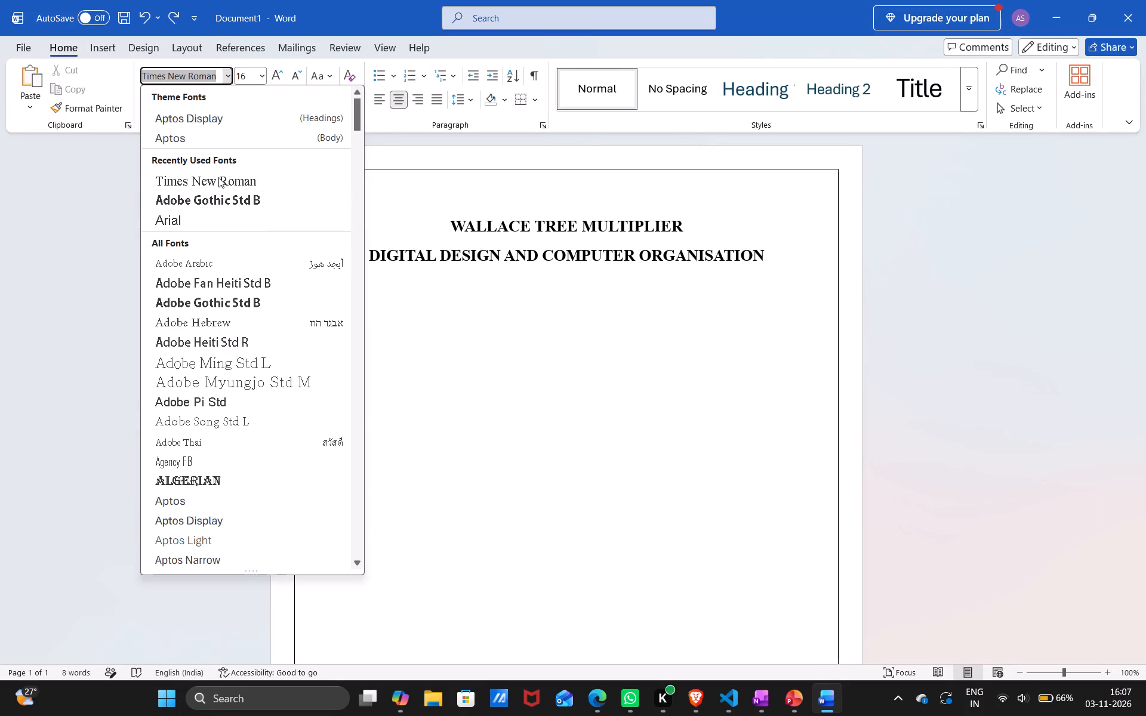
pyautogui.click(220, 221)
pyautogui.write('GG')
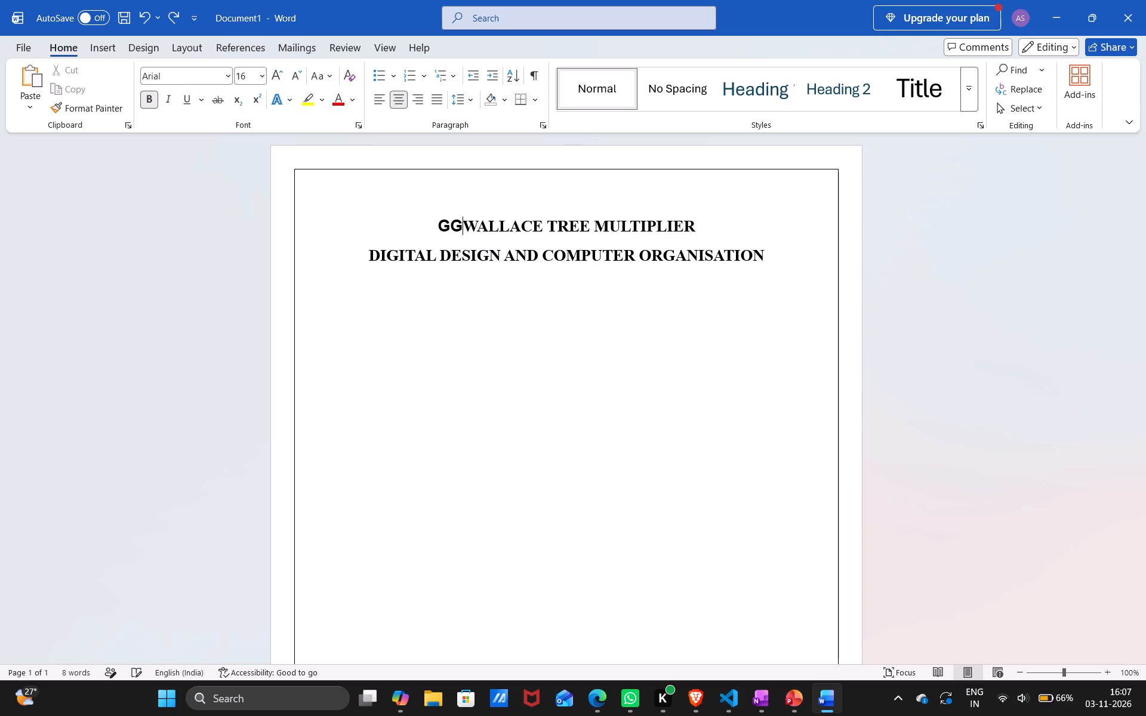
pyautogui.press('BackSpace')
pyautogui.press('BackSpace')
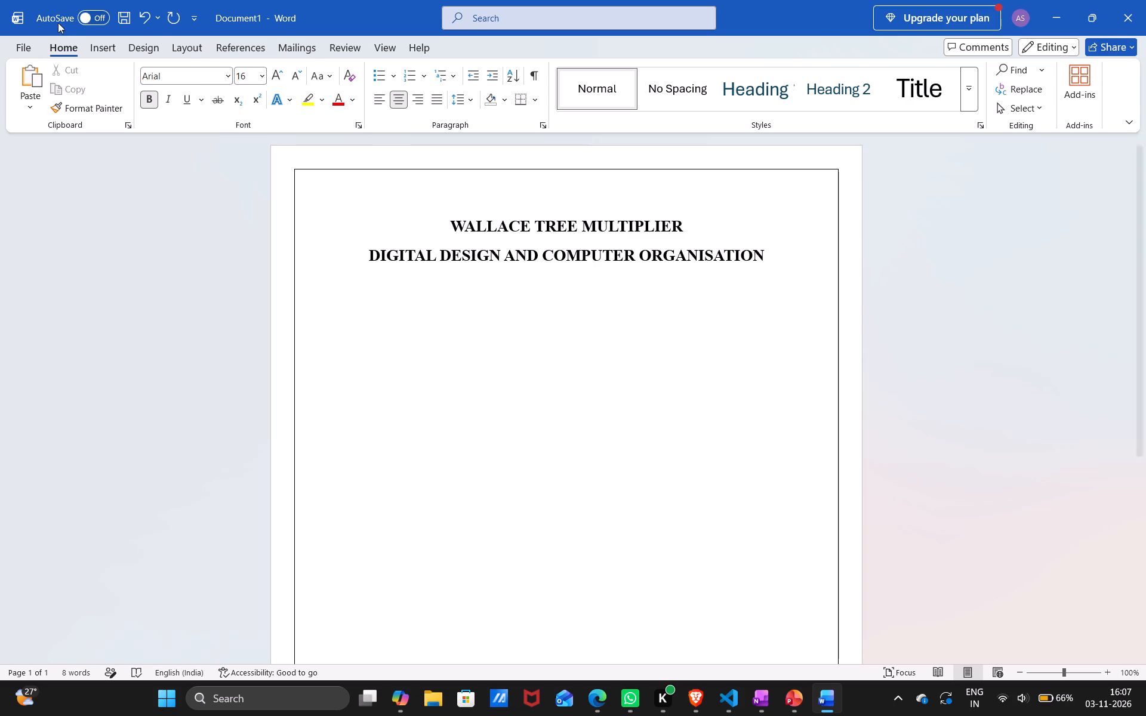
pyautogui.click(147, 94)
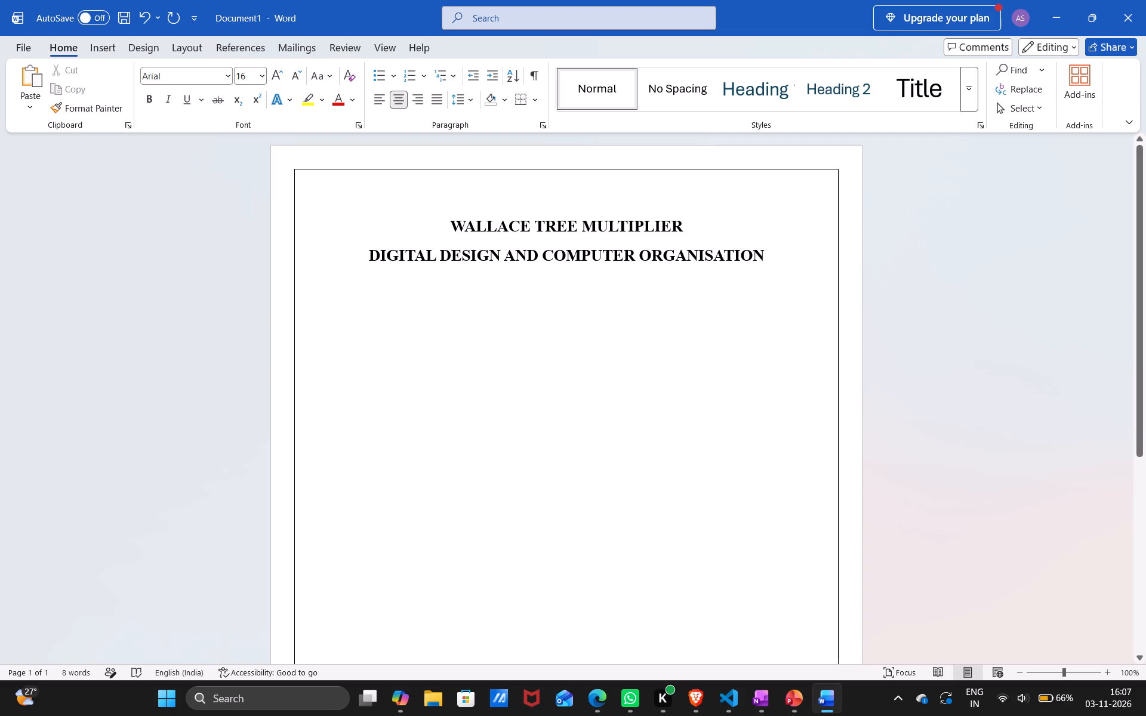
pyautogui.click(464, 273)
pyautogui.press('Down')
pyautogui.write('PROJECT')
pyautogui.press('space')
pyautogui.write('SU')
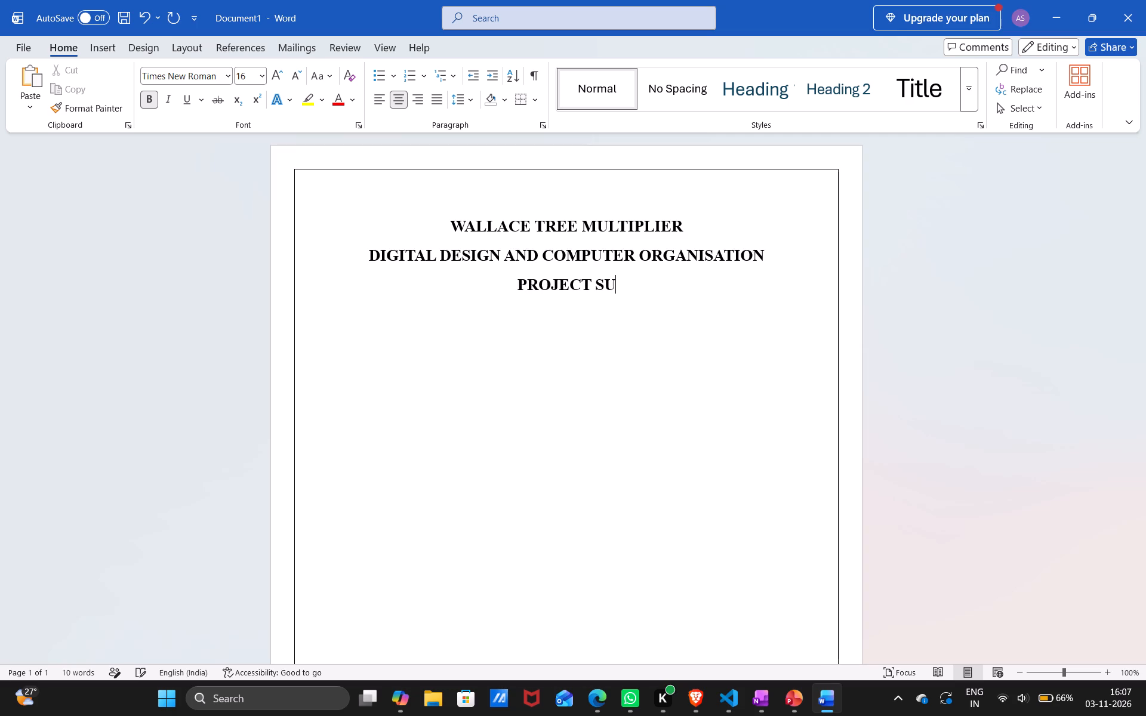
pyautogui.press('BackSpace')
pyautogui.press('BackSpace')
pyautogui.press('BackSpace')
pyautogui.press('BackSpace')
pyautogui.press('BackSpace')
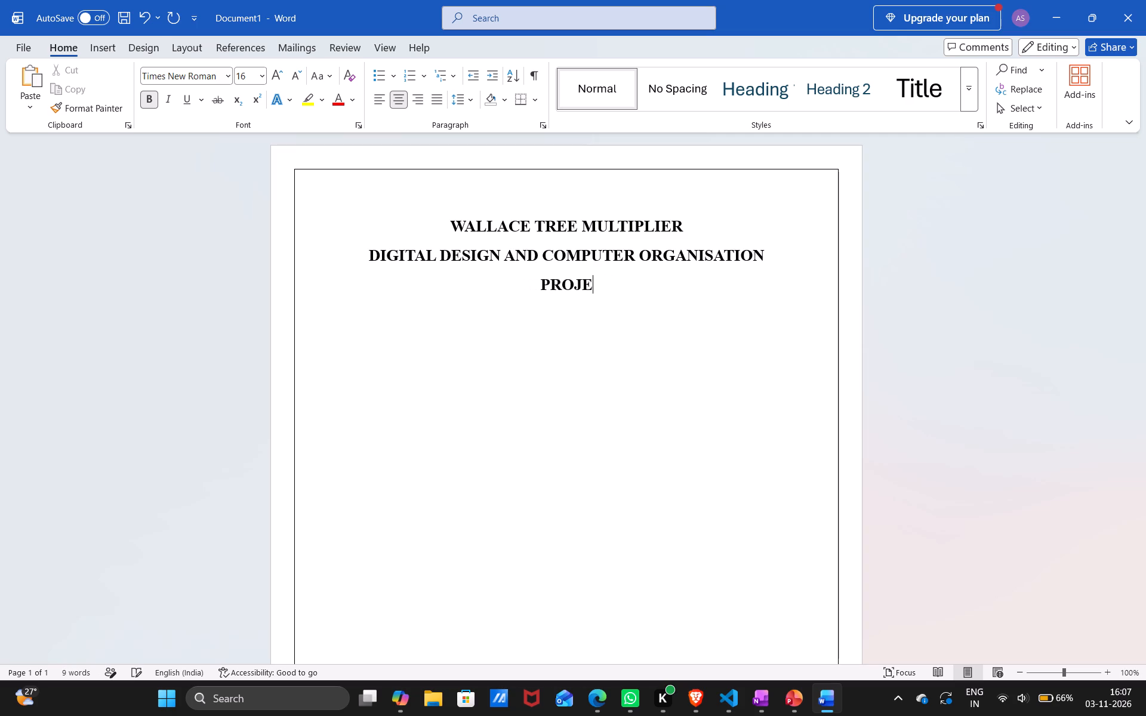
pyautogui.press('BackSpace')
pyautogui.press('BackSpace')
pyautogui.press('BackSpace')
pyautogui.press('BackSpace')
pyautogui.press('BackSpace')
# Add the line "Project submitted to" below the two headings in Arial, without bold.
pyautogui.click(232, 76)
pyautogui.click(227, 76)
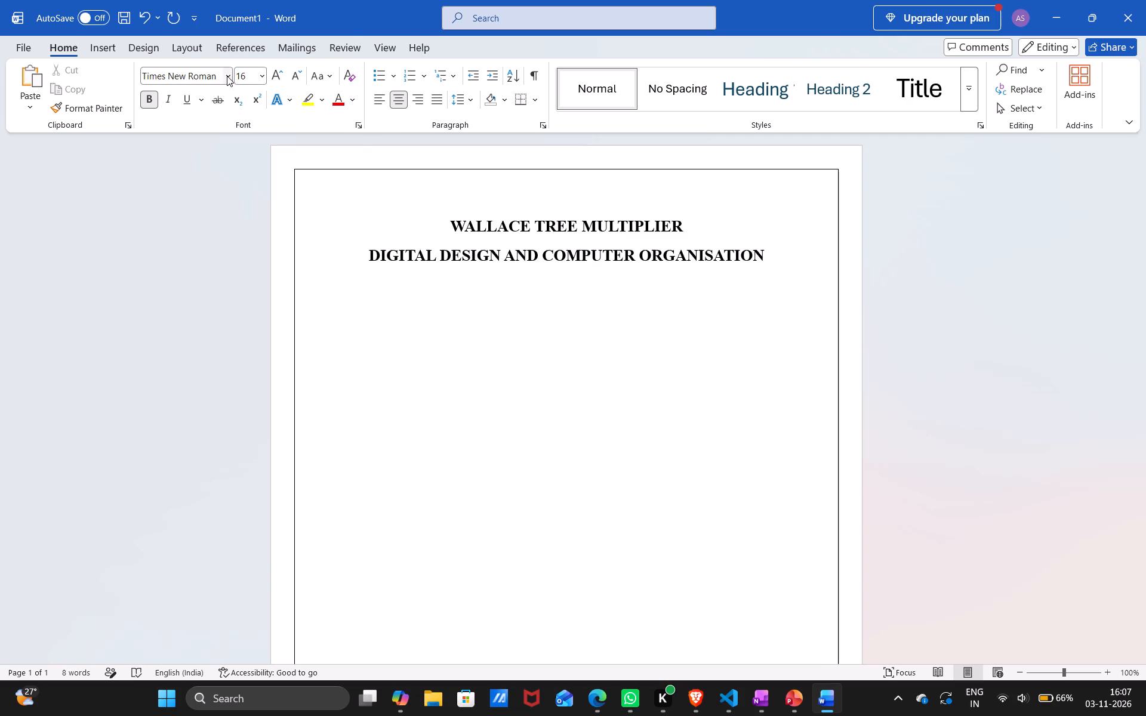
pyautogui.click(228, 172)
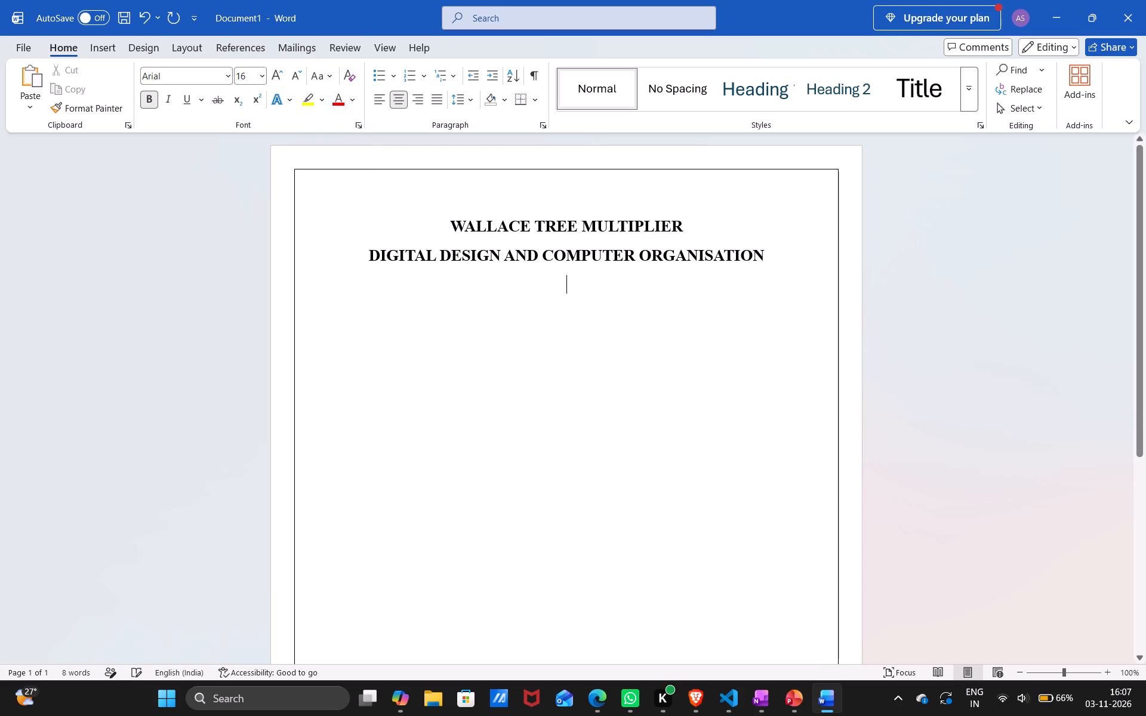
pyautogui.click(151, 99)
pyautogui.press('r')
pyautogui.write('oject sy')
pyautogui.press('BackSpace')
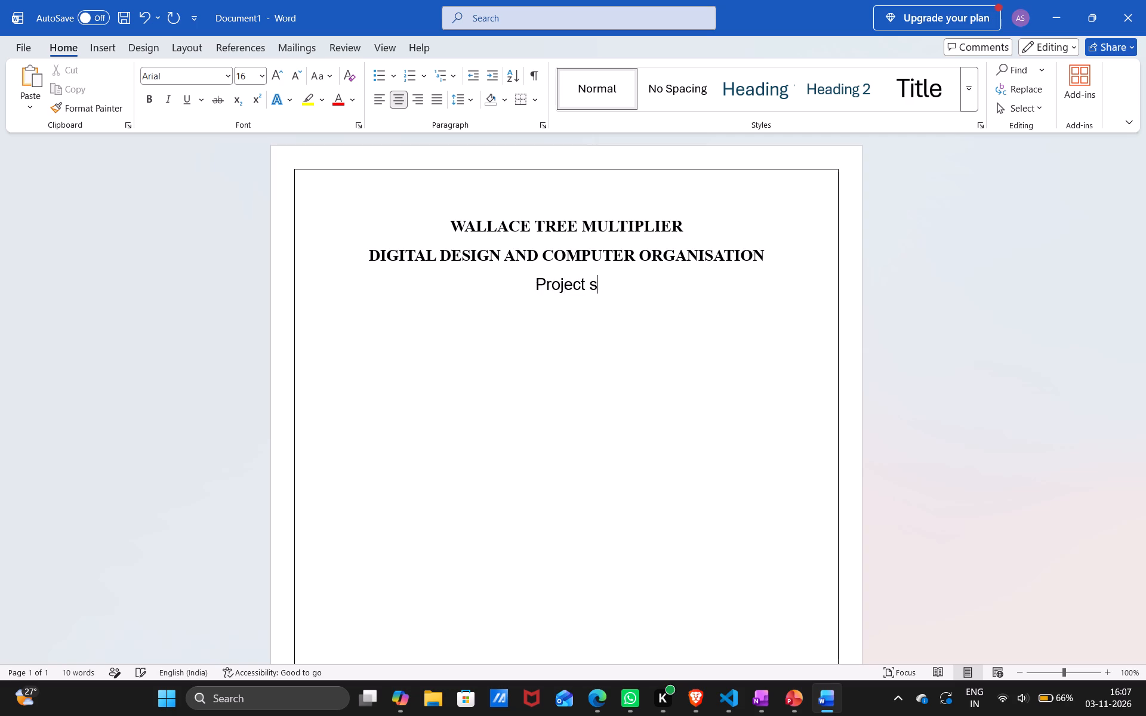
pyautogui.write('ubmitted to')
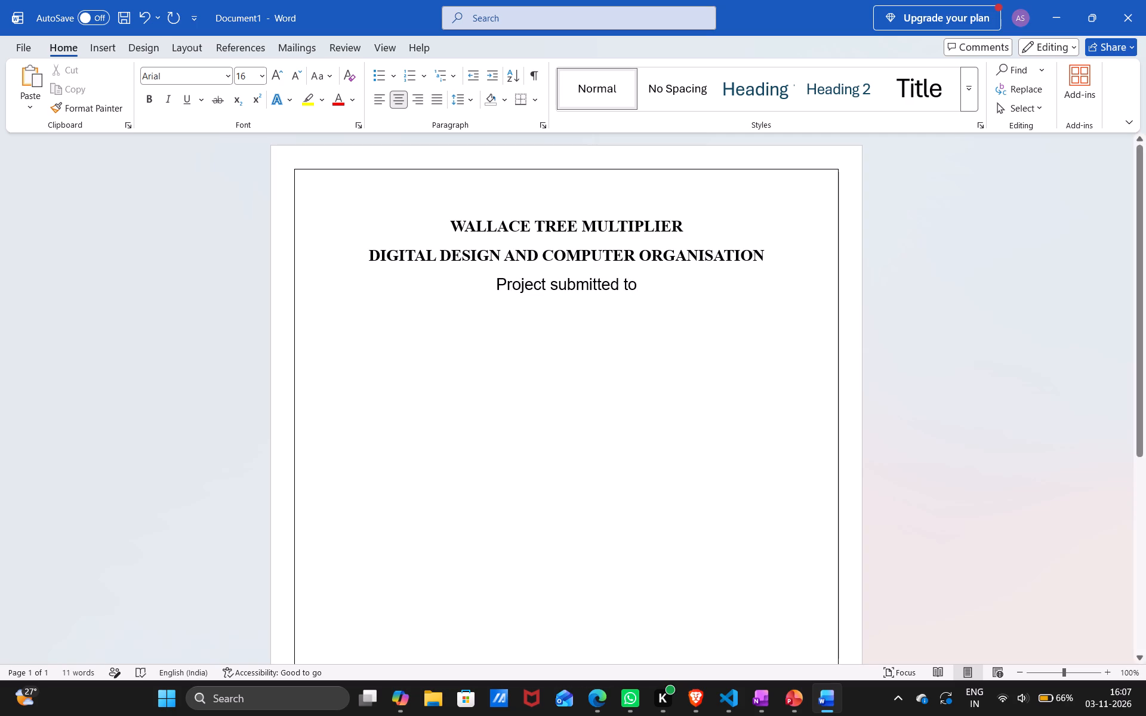
# Make the whole line "Project submitted to" bold.
pyautogui.tripleClick(488, 288)
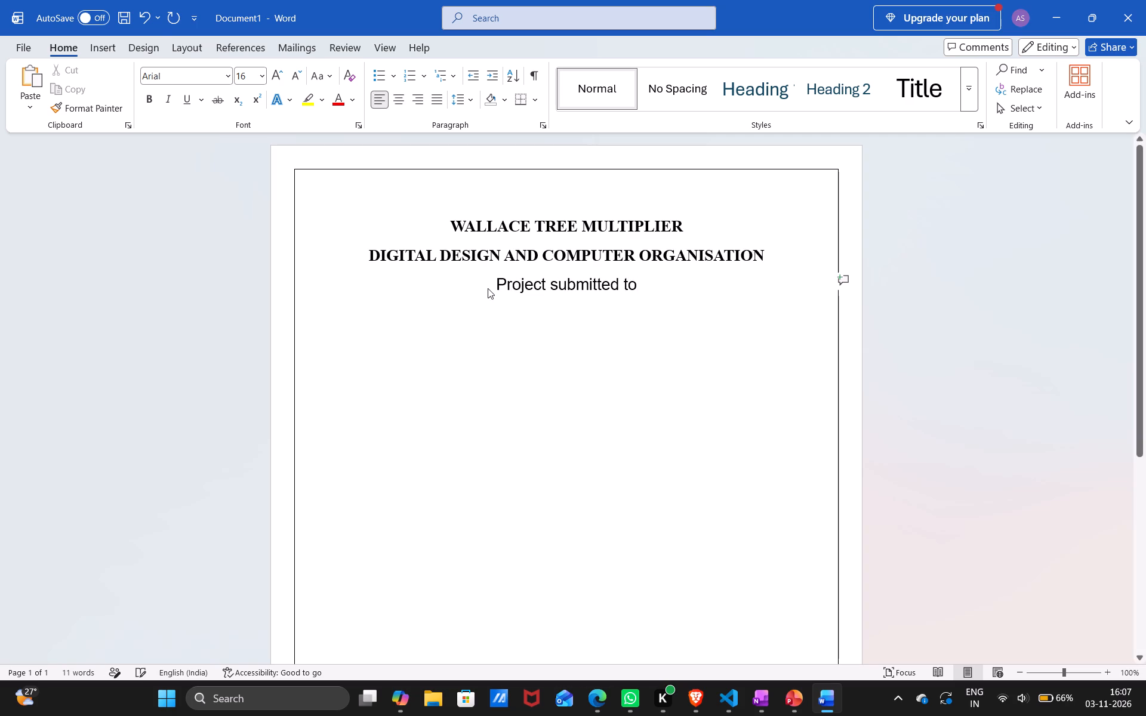
pyautogui.doubleClick(488, 288)
pyautogui.doubleClick(488, 288)
pyautogui.click(488, 288)
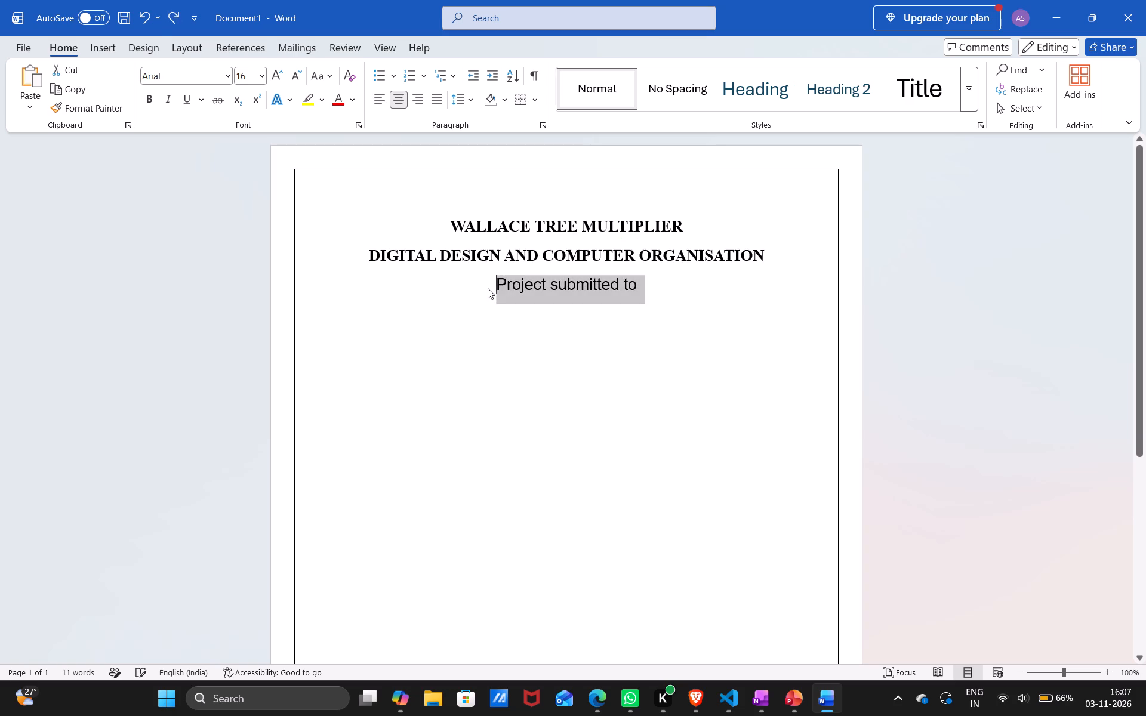
pyautogui.doubleClick(500, 288)
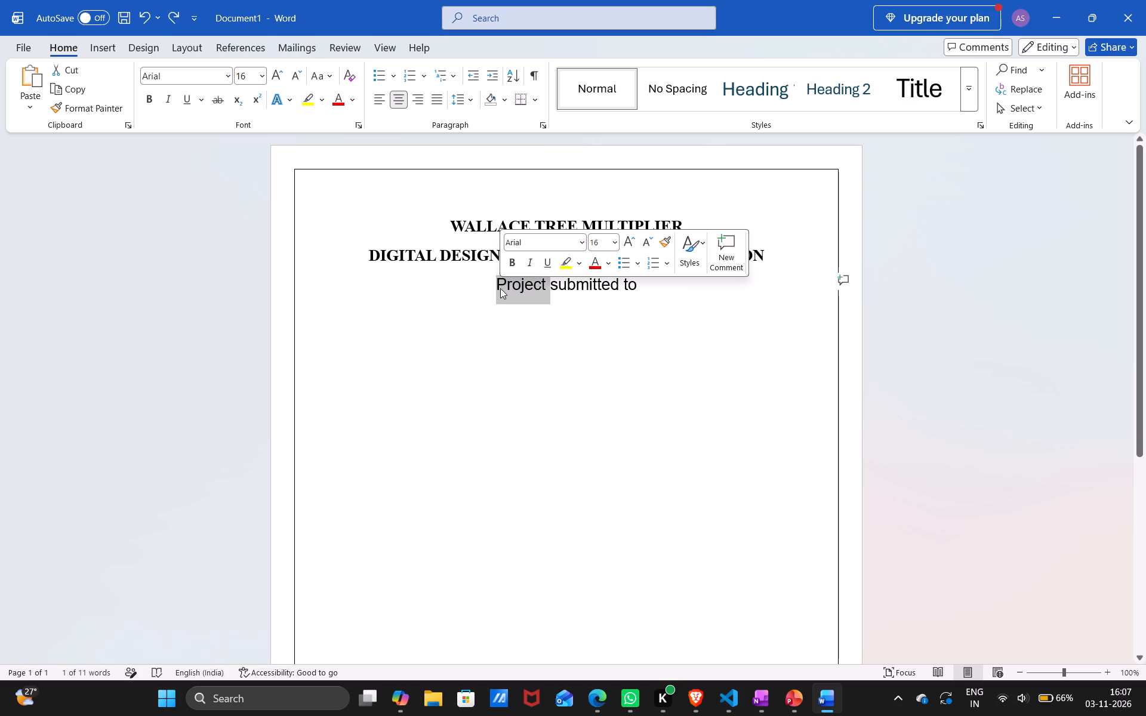
pyautogui.tripleClick(500, 288)
pyautogui.click(500, 288)
pyautogui.tripleClick(500, 288)
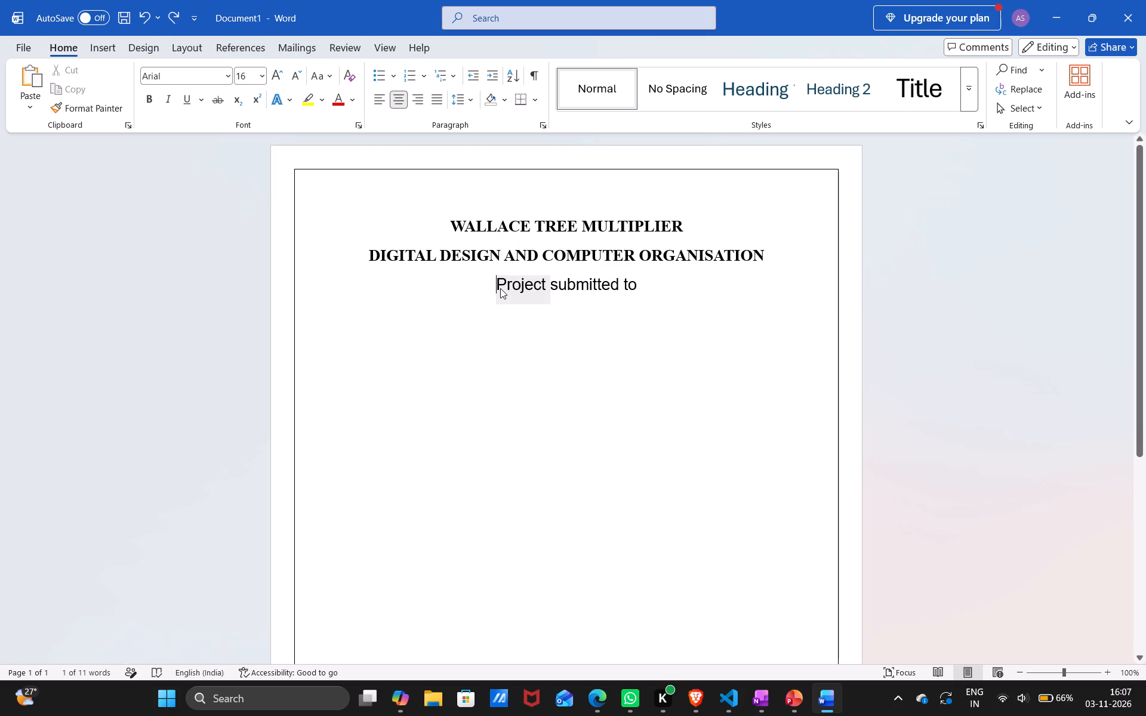
pyautogui.click(513, 261)
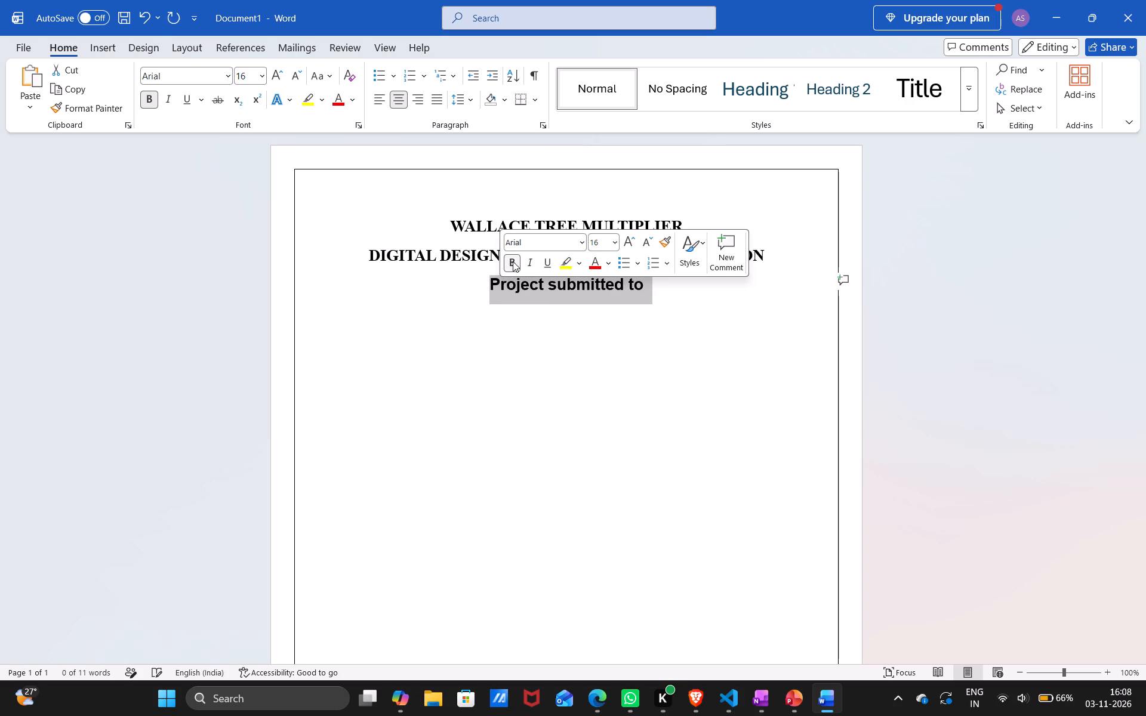
# Set the font size of the whole line "Project submitted to" to 14.
pyautogui.click(526, 332)
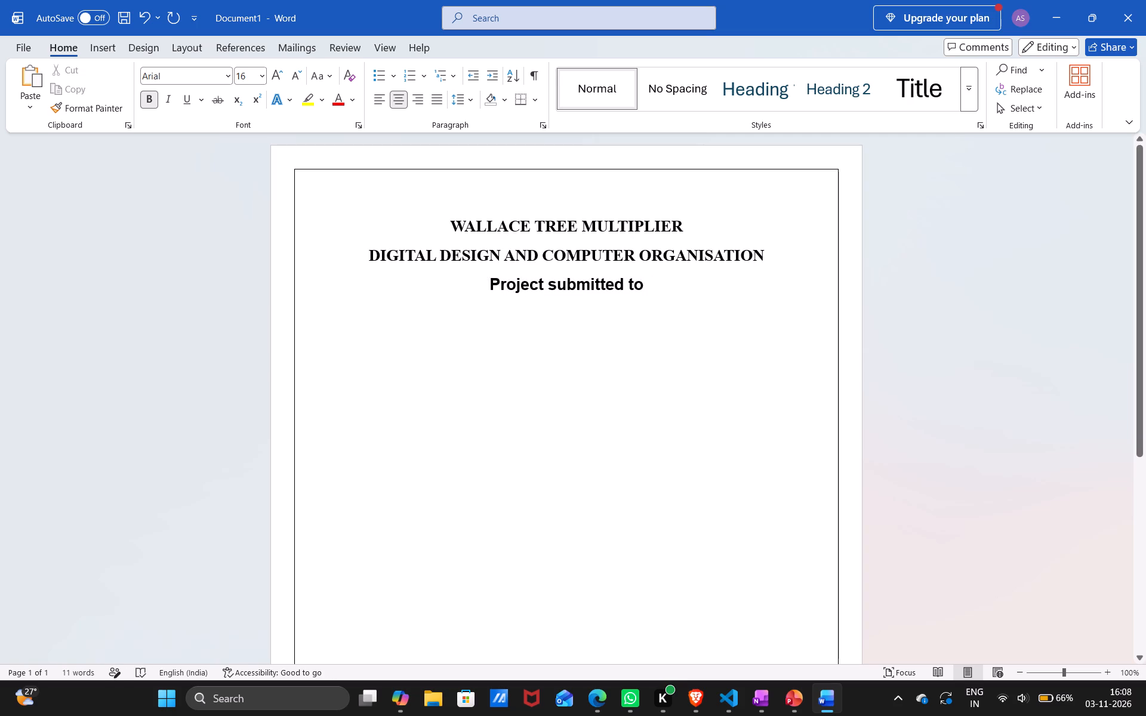
pyautogui.click(261, 78)
pyautogui.click(252, 178)
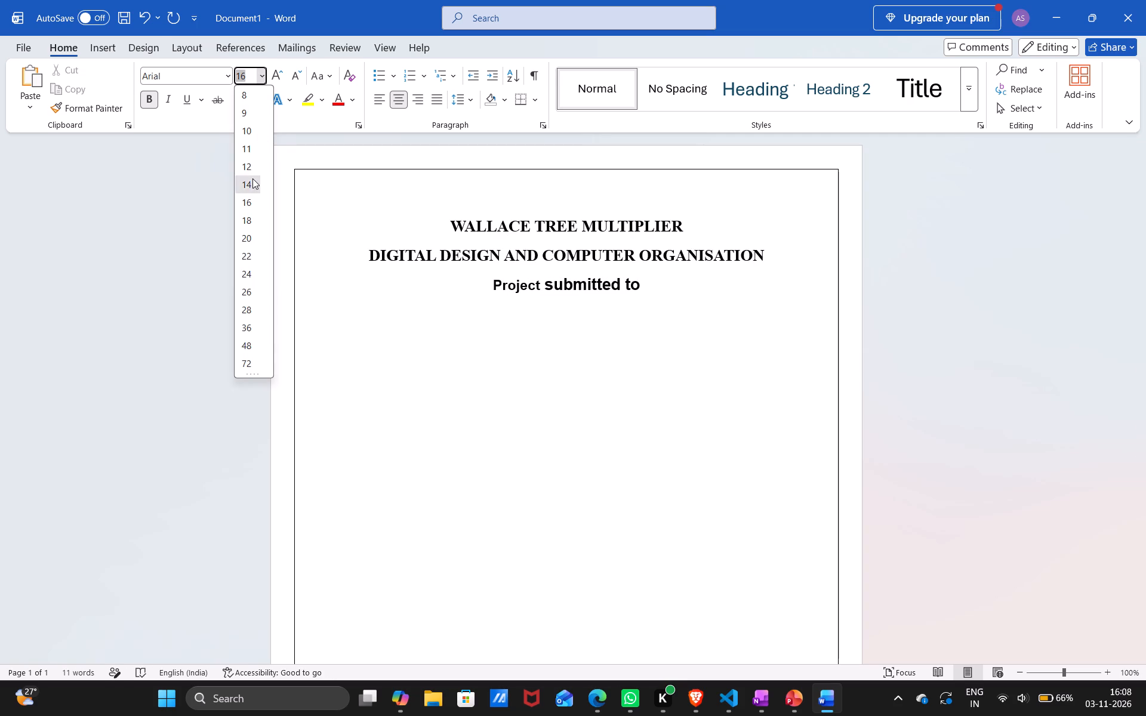
pyautogui.tripleClick(563, 280)
pyautogui.click(563, 280)
pyautogui.click(563, 280)
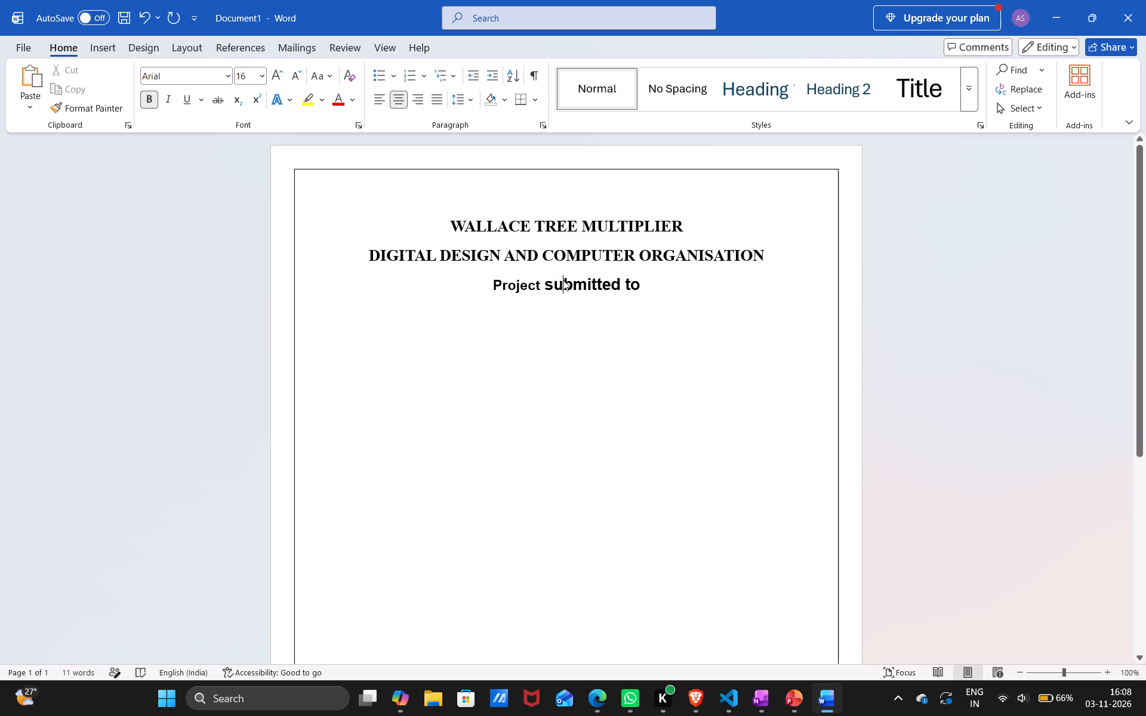
pyautogui.tripleClick(563, 280)
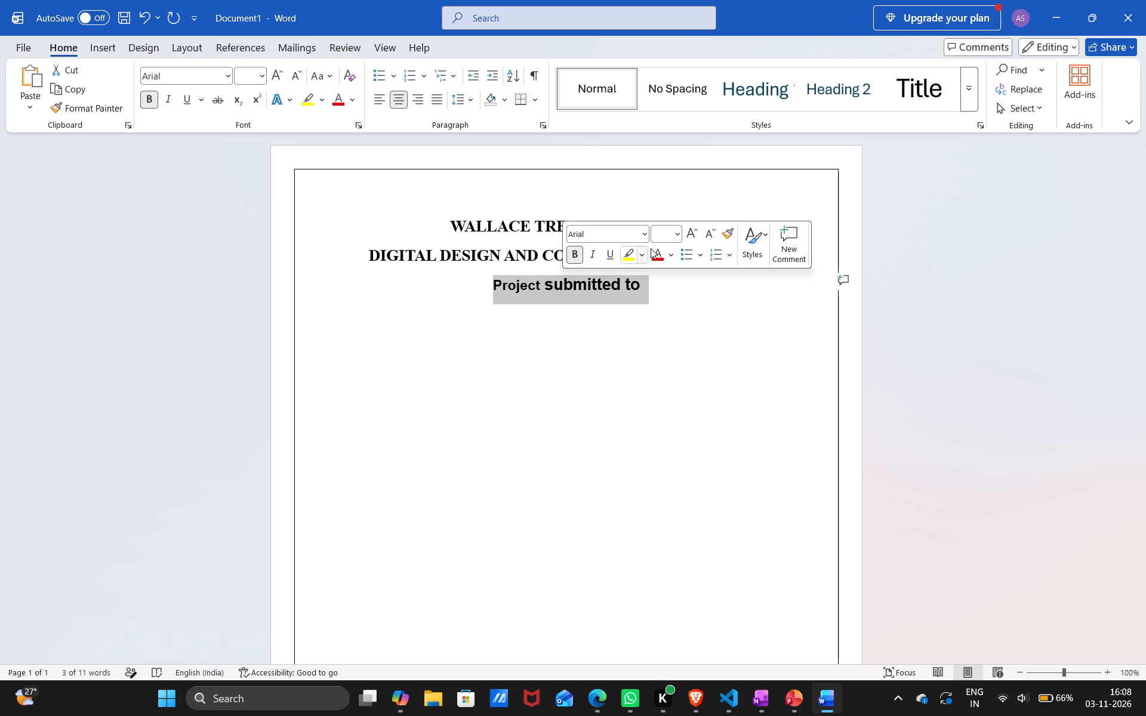
pyautogui.click(260, 75)
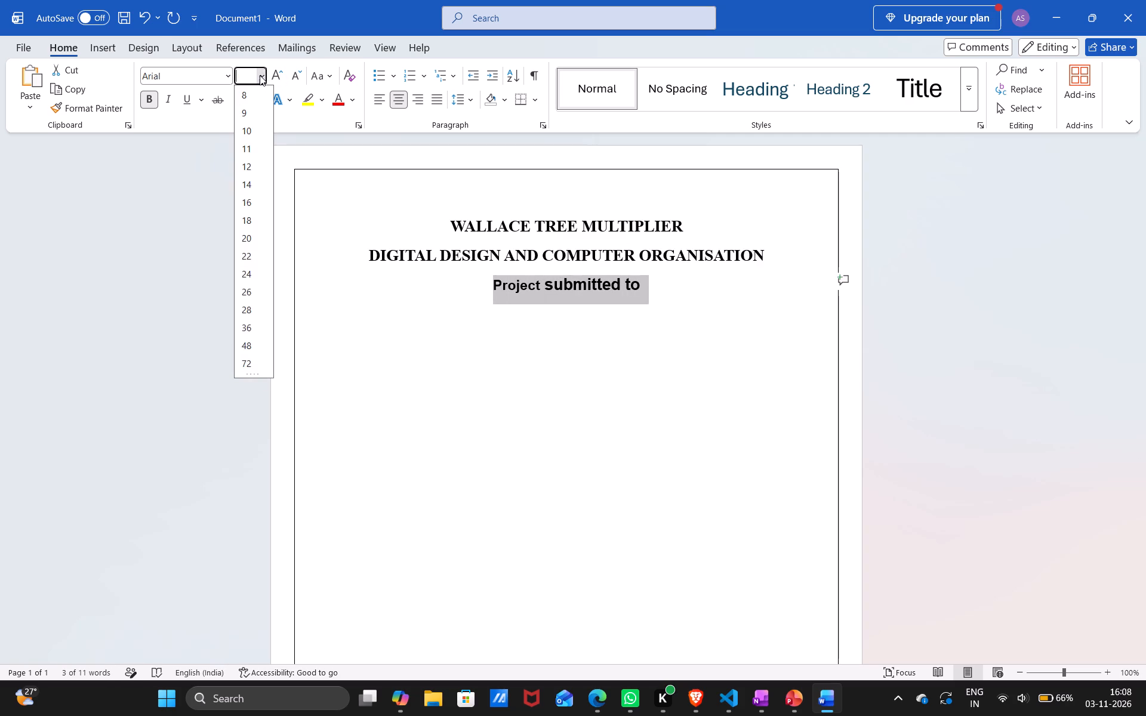
pyautogui.click(246, 178)
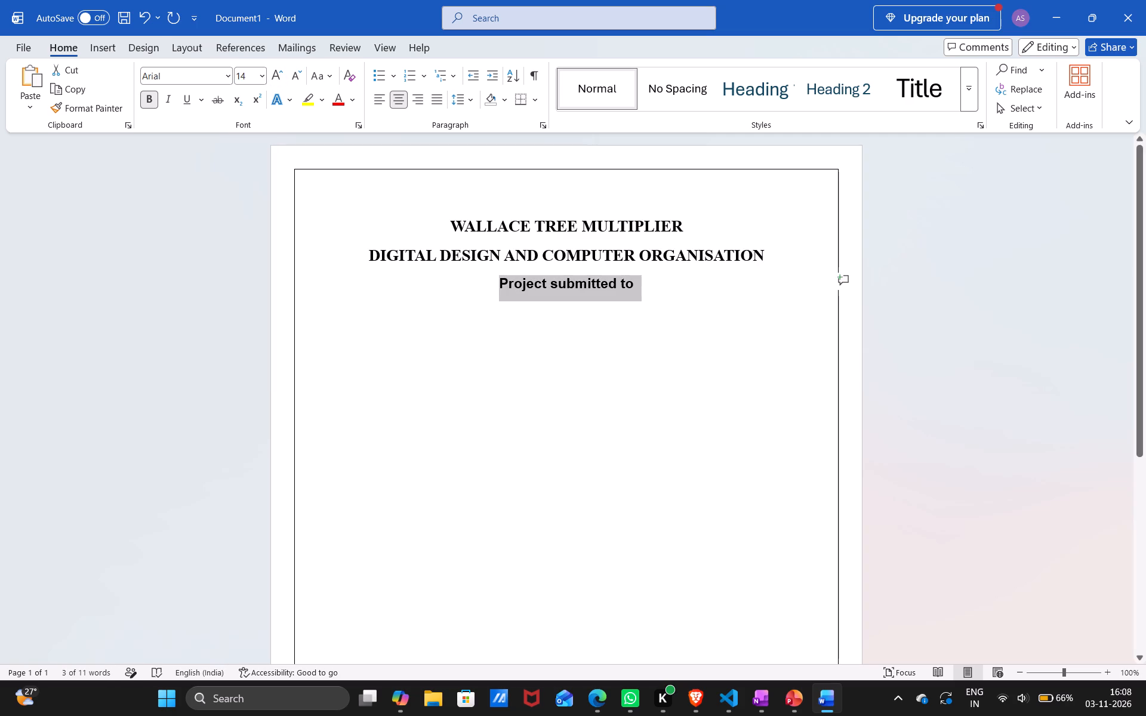
# Enter "THE NATIONAL INSTITUTE OF ENGINEERING" on a new line below "Project submitted to".
pyautogui.click(515, 363)
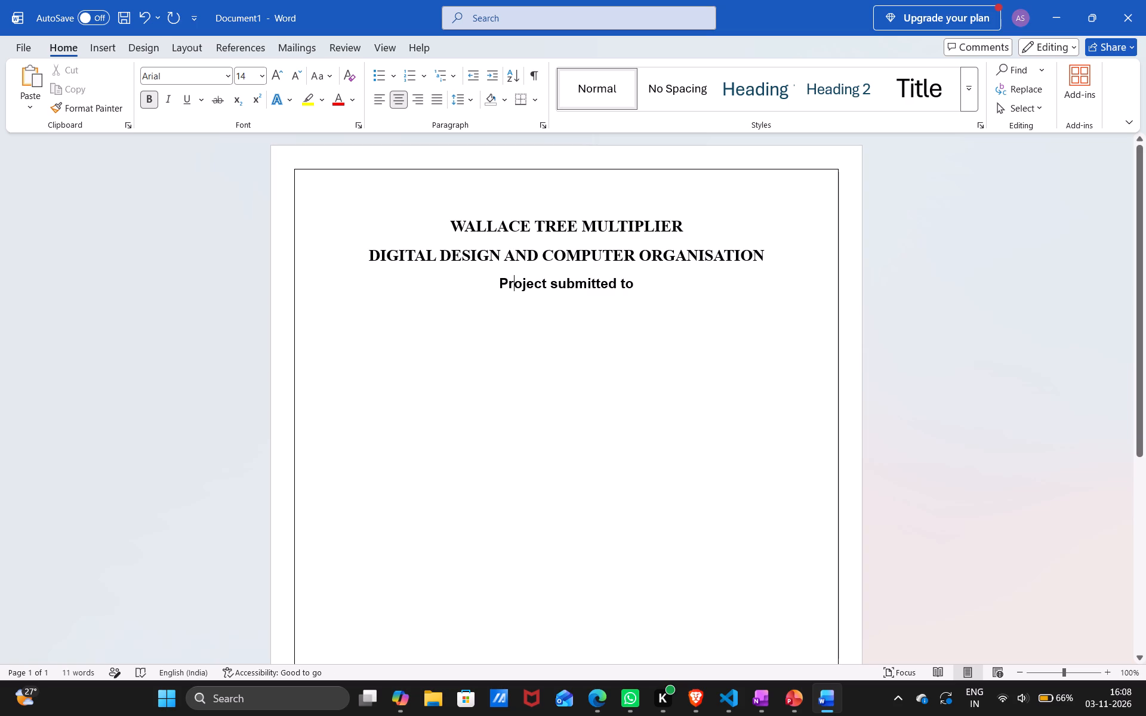
pyautogui.press('Down')
pyautogui.click(645, 284)
pyautogui.press('Return')
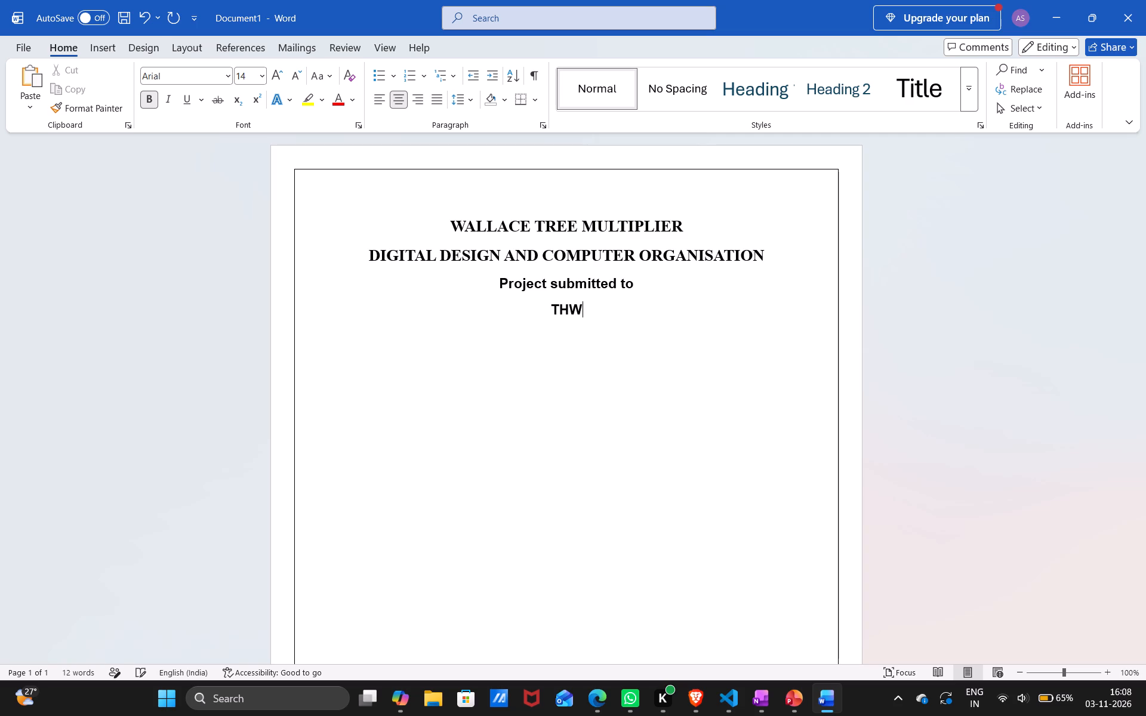
pyautogui.press('BackSpace')
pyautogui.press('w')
pyautogui.press('BackSpace')
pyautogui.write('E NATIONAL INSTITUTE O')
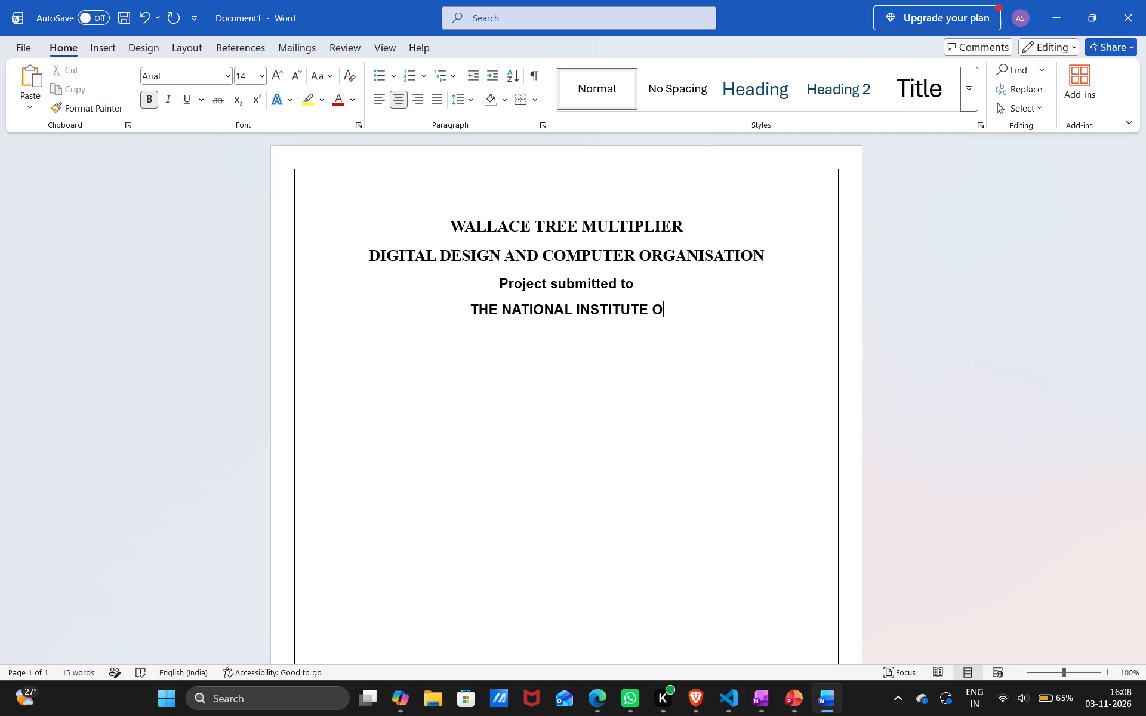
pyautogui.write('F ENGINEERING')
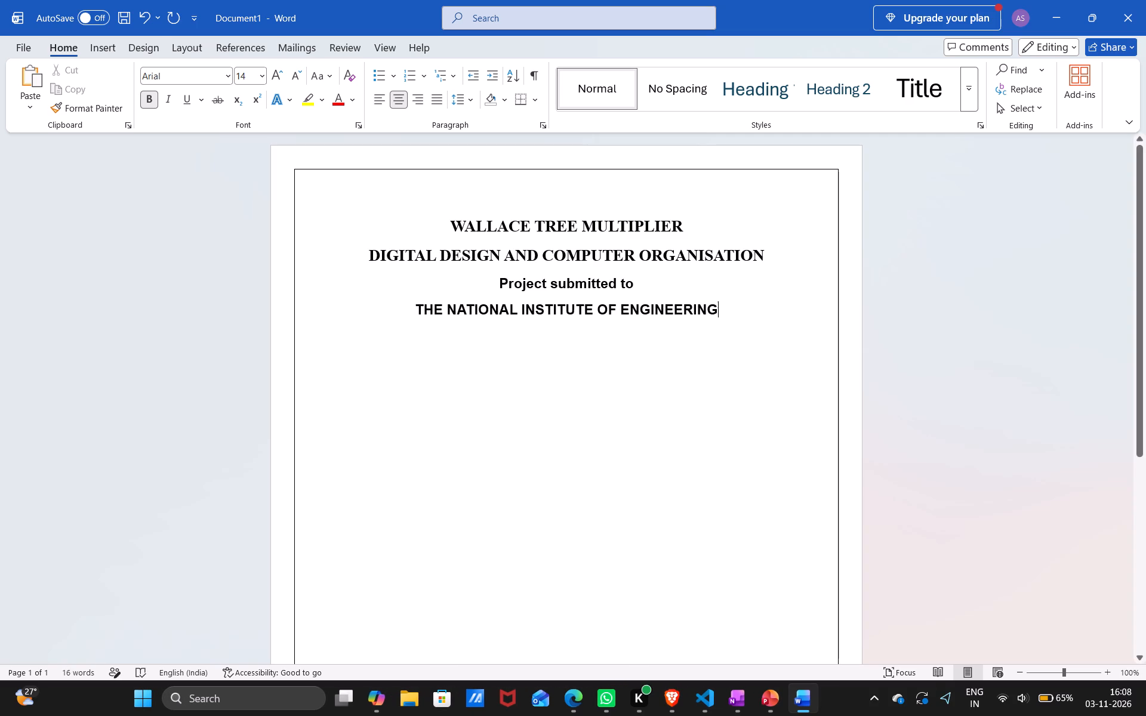
# Format the whole line "THE NATIONAL INSTITUTE OF ENGINEERING" in Times New Roman, size 16.
pyautogui.moveTo(668, 308); pyautogui.dragTo(502, 316)
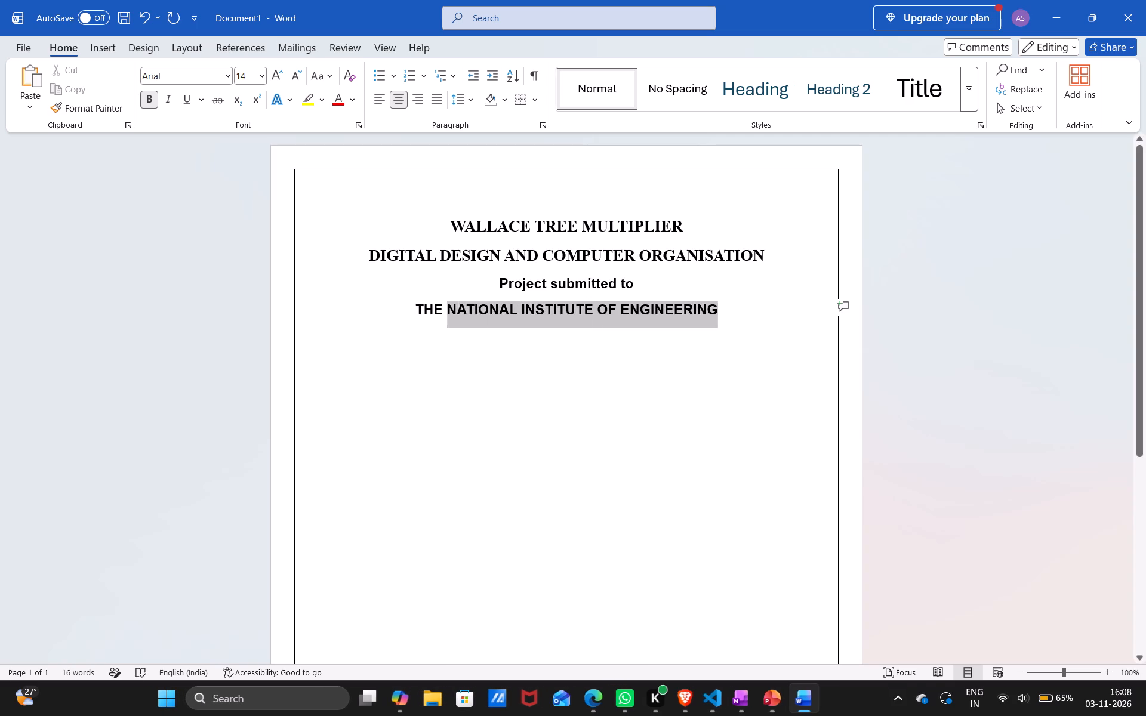
pyautogui.moveTo(502, 316); pyautogui.dragTo(411, 308)
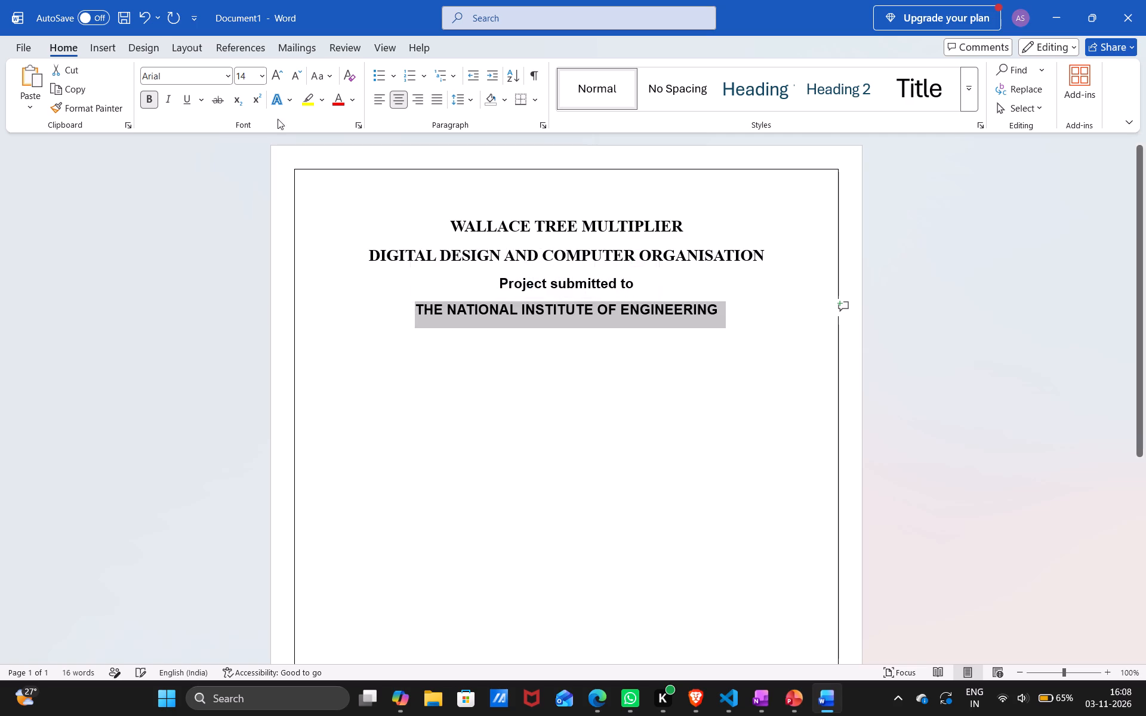
pyautogui.click(223, 78)
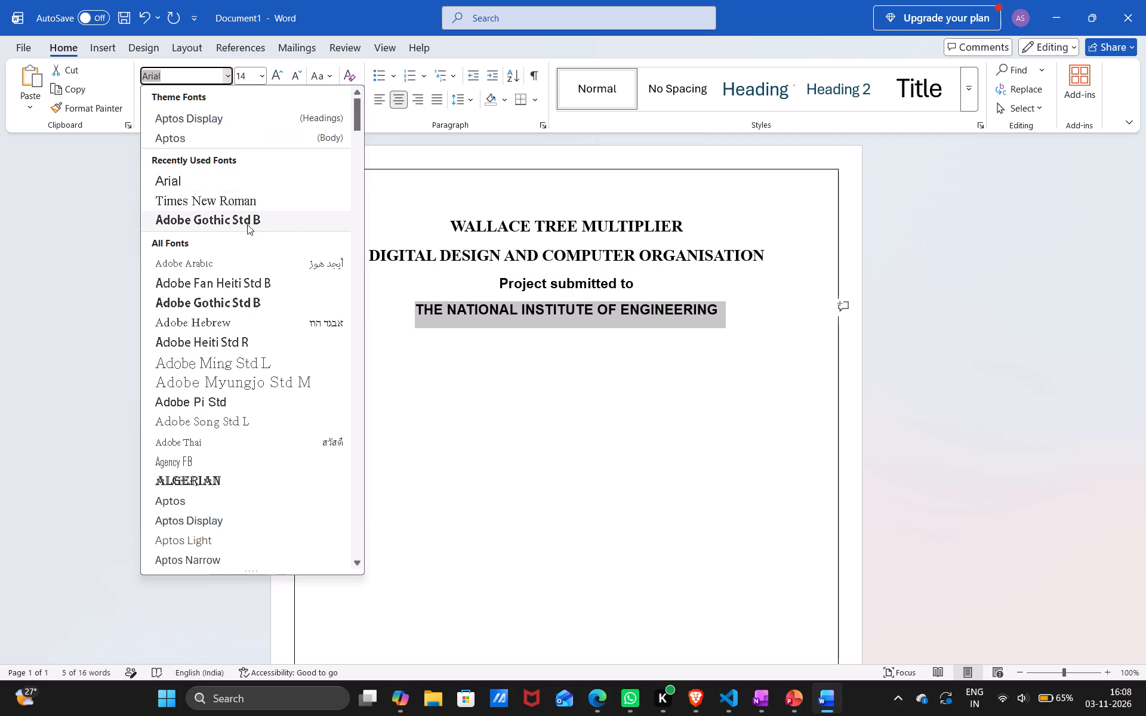
pyautogui.click(247, 202)
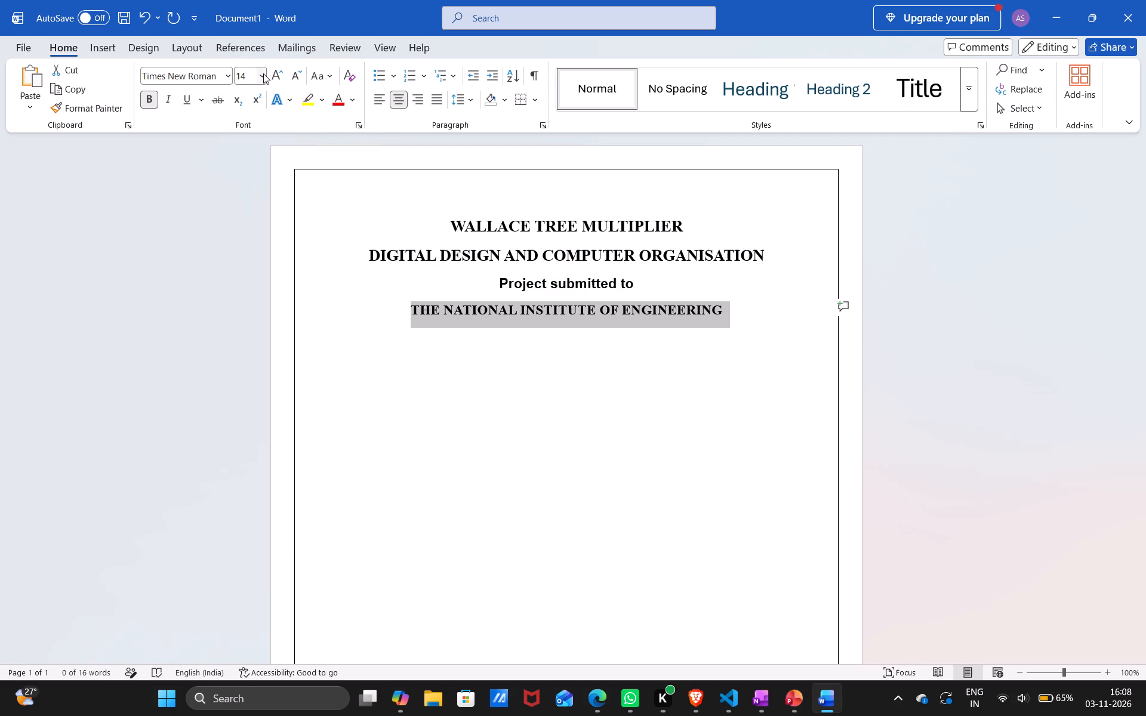
pyautogui.click(263, 73)
pyautogui.click(252, 197)
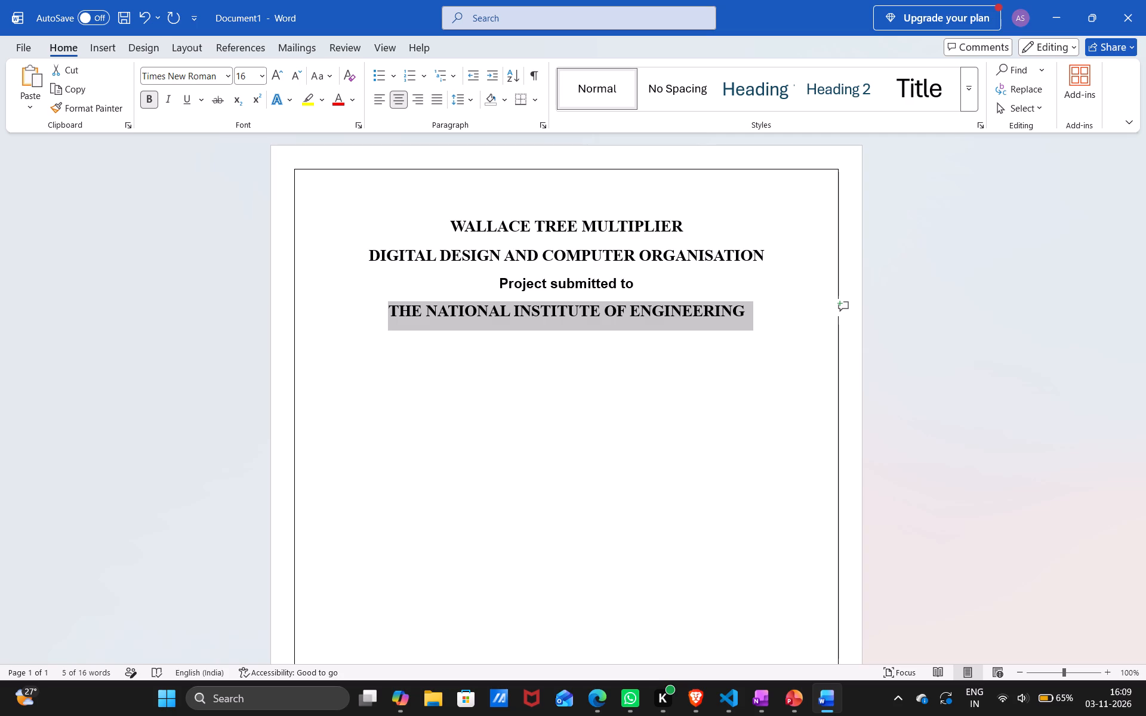
# Append ",MYSURU" to the end of the institute name line.
pyautogui.click(732, 375)
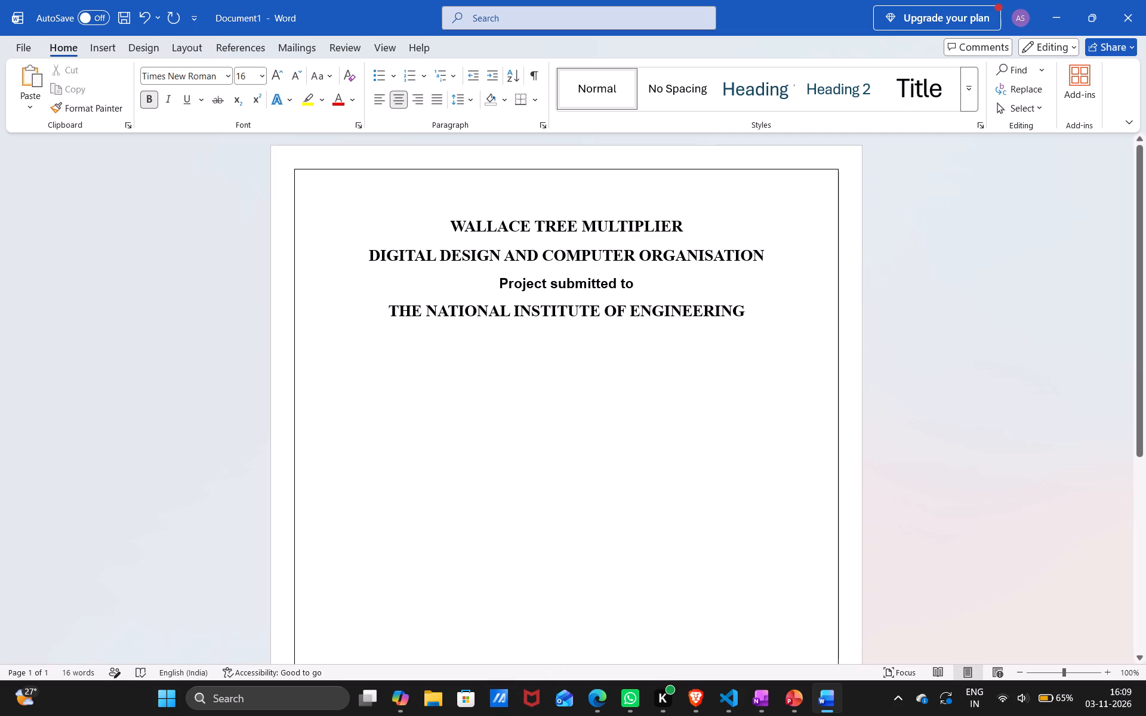
pyautogui.click(757, 310)
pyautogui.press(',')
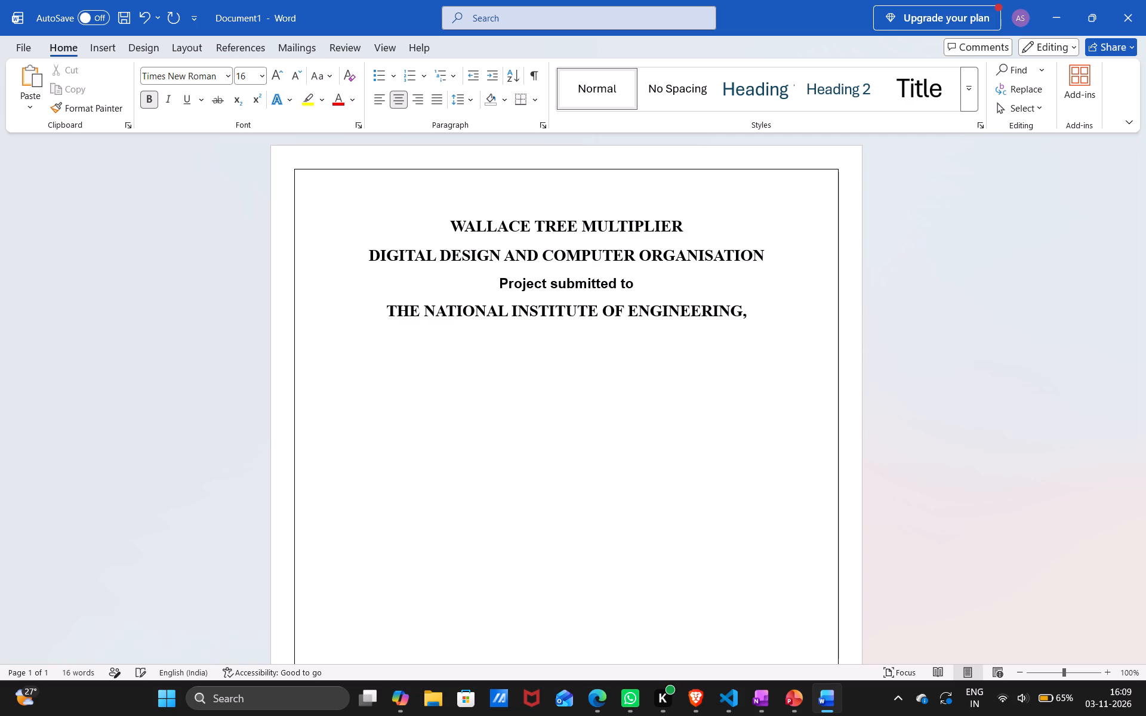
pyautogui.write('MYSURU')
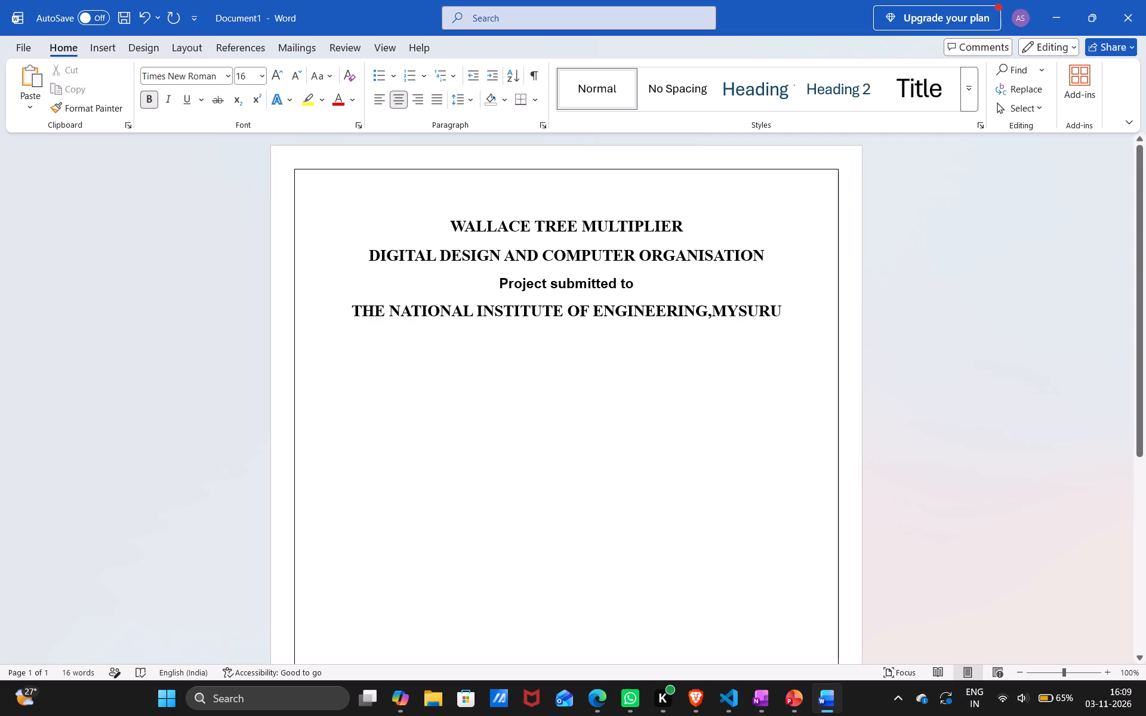
# Switch to Microsoft Edge and search the web in a new tab for "NIE MYSURU LOGO".
pyautogui.click(592, 707)
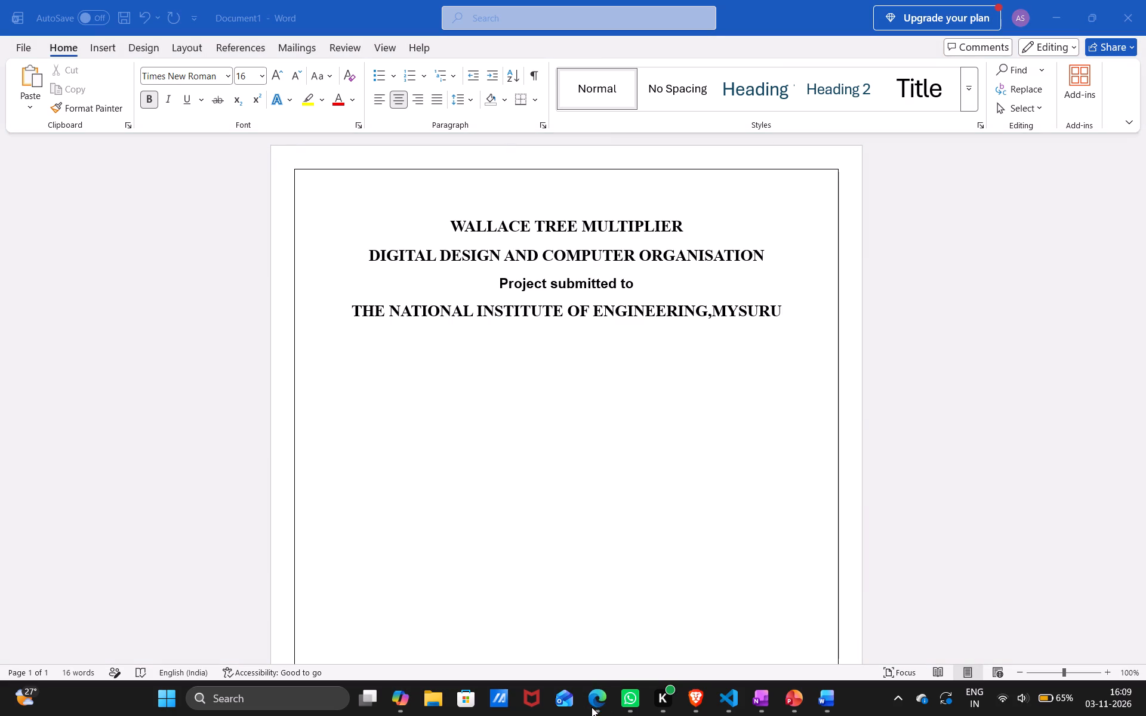
pyautogui.click(592, 705)
pyautogui.click(557, 594)
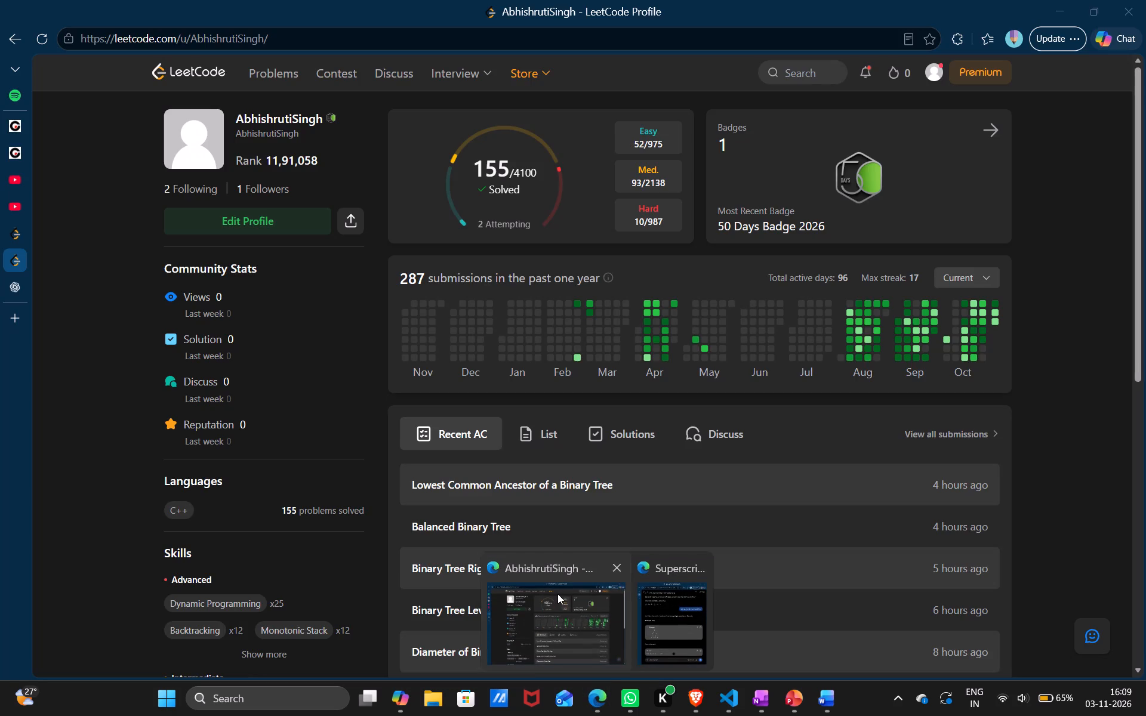
pyautogui.click(19, 316)
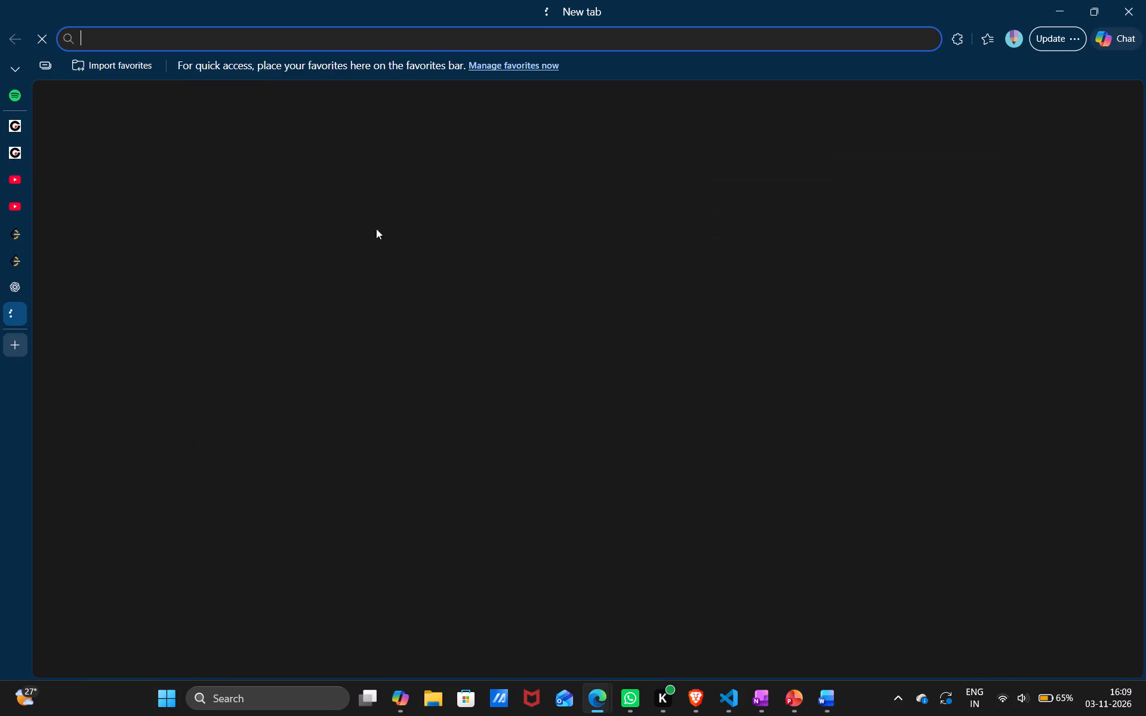
pyautogui.click(413, 156)
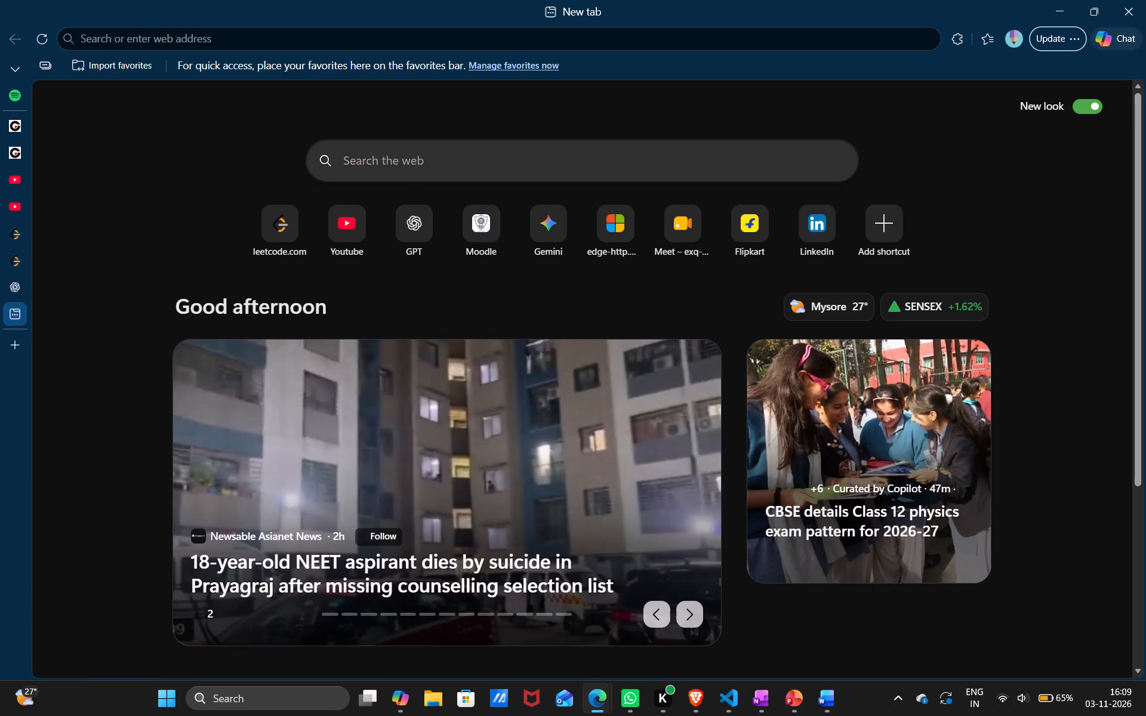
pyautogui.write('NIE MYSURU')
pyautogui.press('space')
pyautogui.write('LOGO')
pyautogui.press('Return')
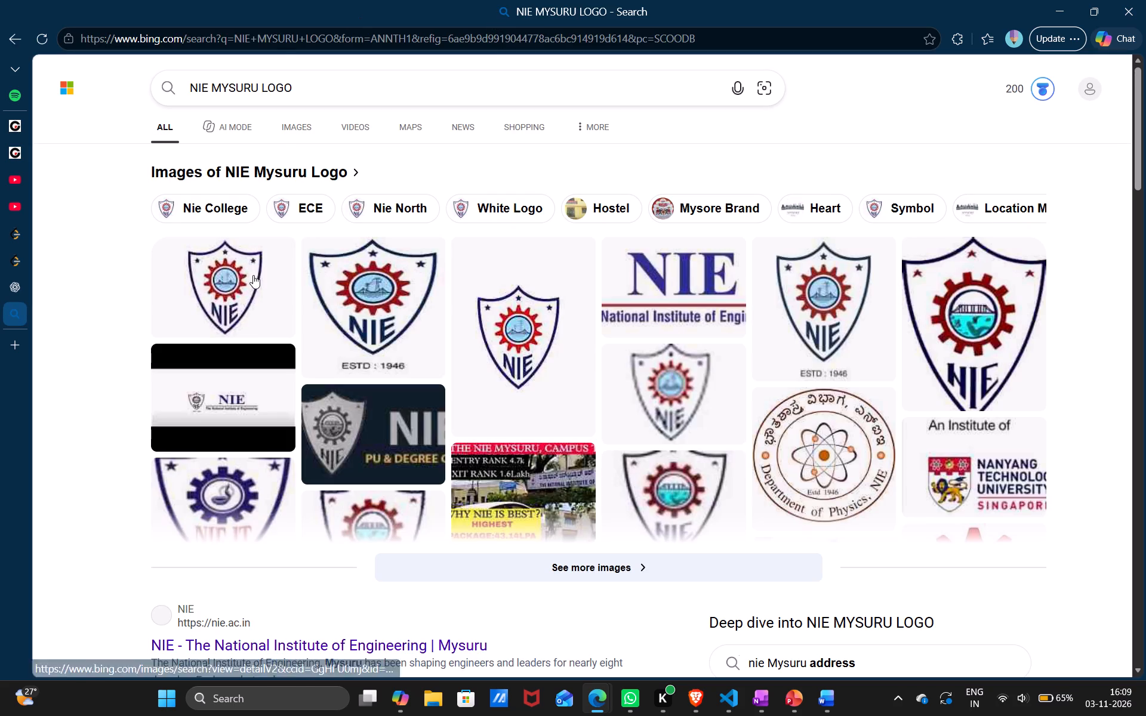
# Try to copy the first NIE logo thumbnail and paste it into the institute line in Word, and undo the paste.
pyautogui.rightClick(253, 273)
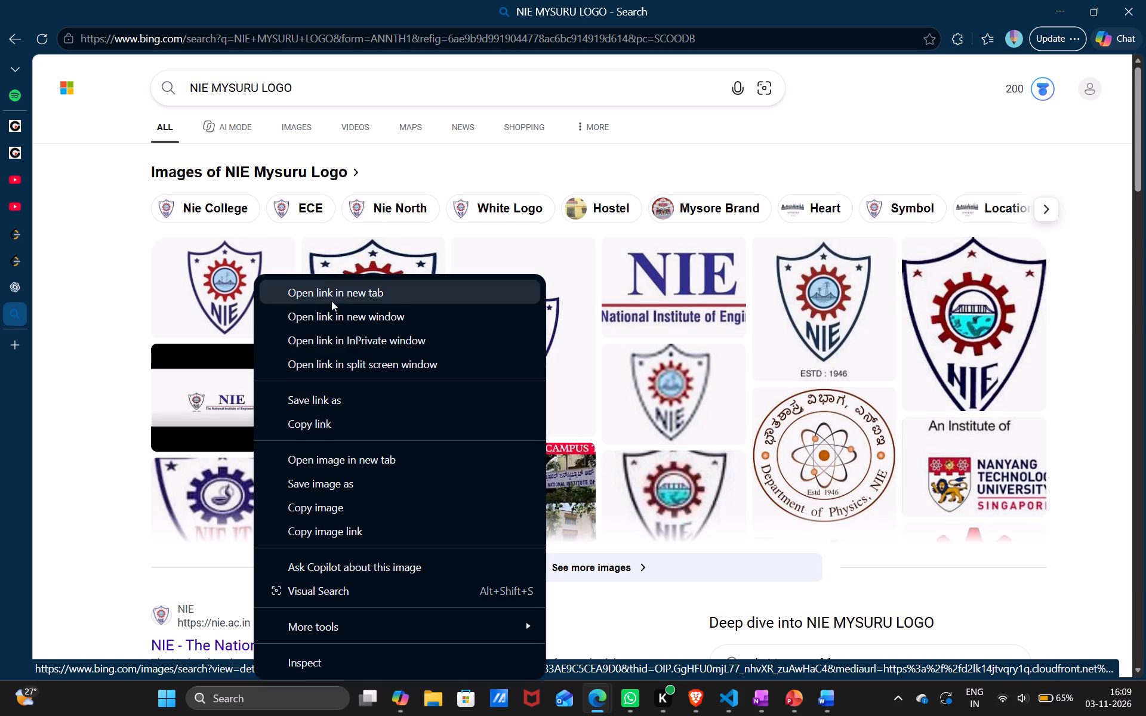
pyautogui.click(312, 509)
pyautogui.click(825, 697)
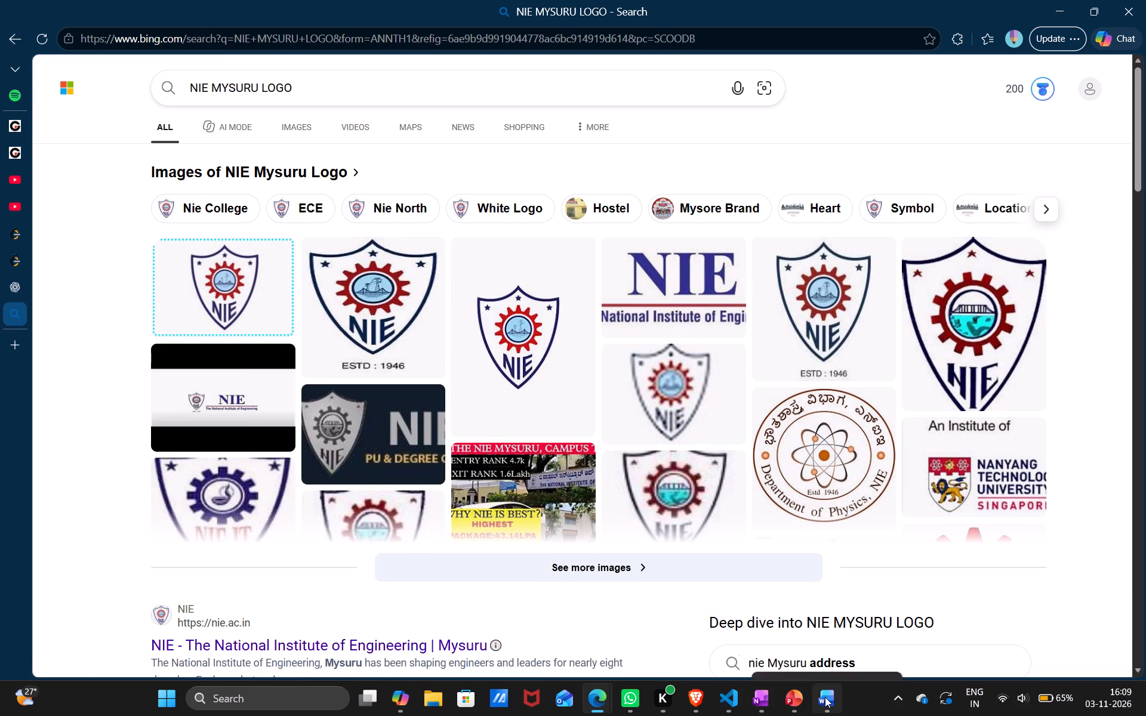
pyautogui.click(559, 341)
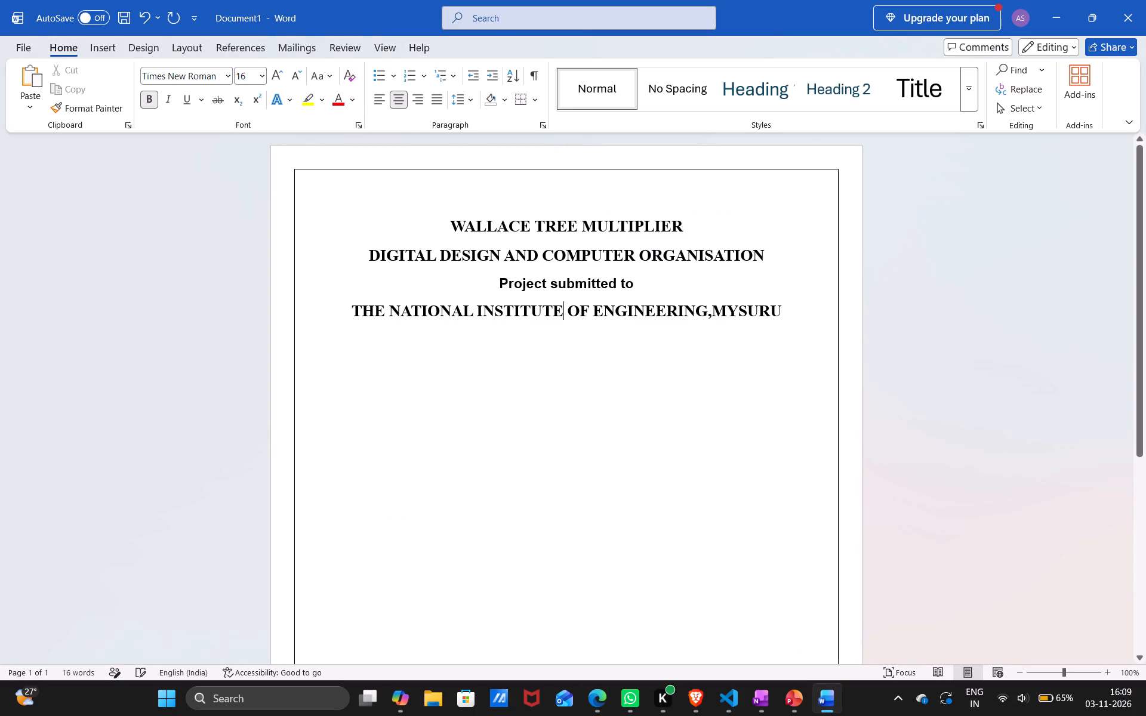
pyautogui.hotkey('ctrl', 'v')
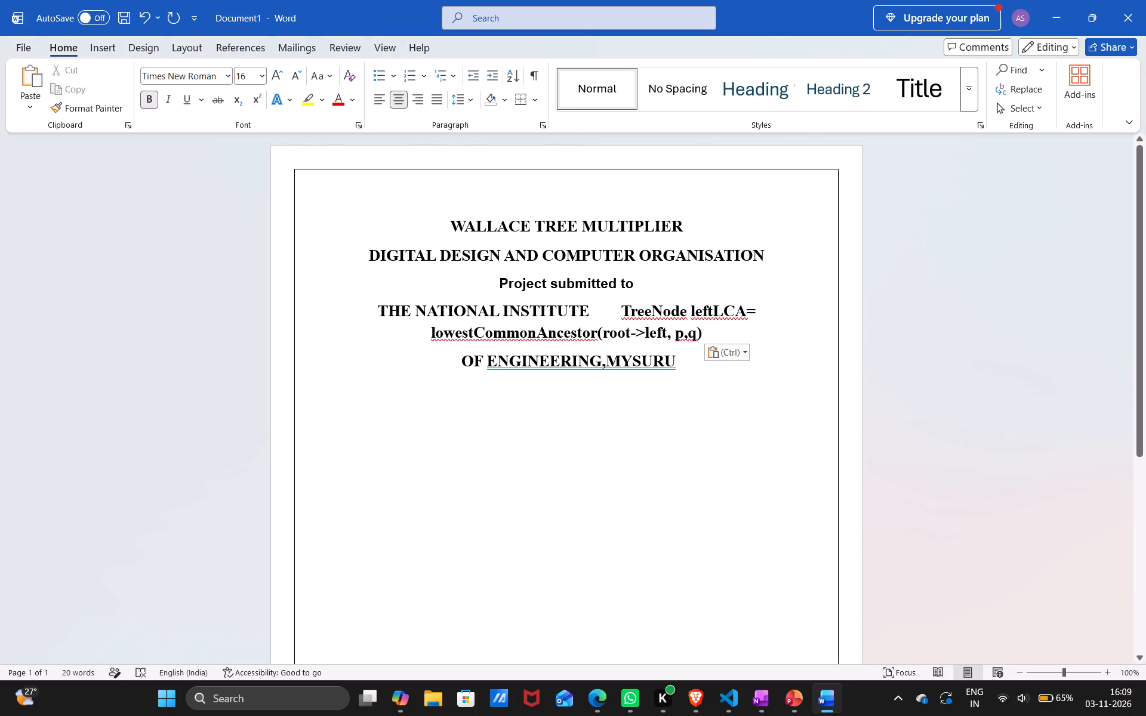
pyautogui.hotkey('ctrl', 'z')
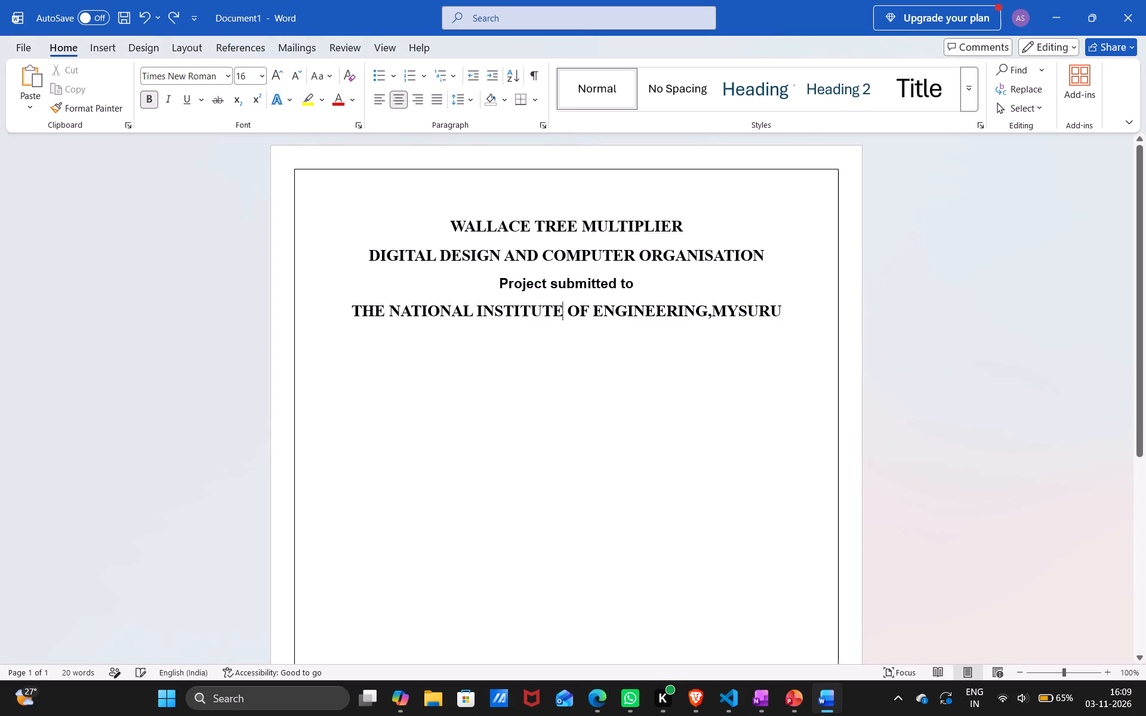
# Copy the enlarged version of the first NIE logo from Edge and paste it in Word on a new line below the institute name.
pyautogui.click(604, 689)
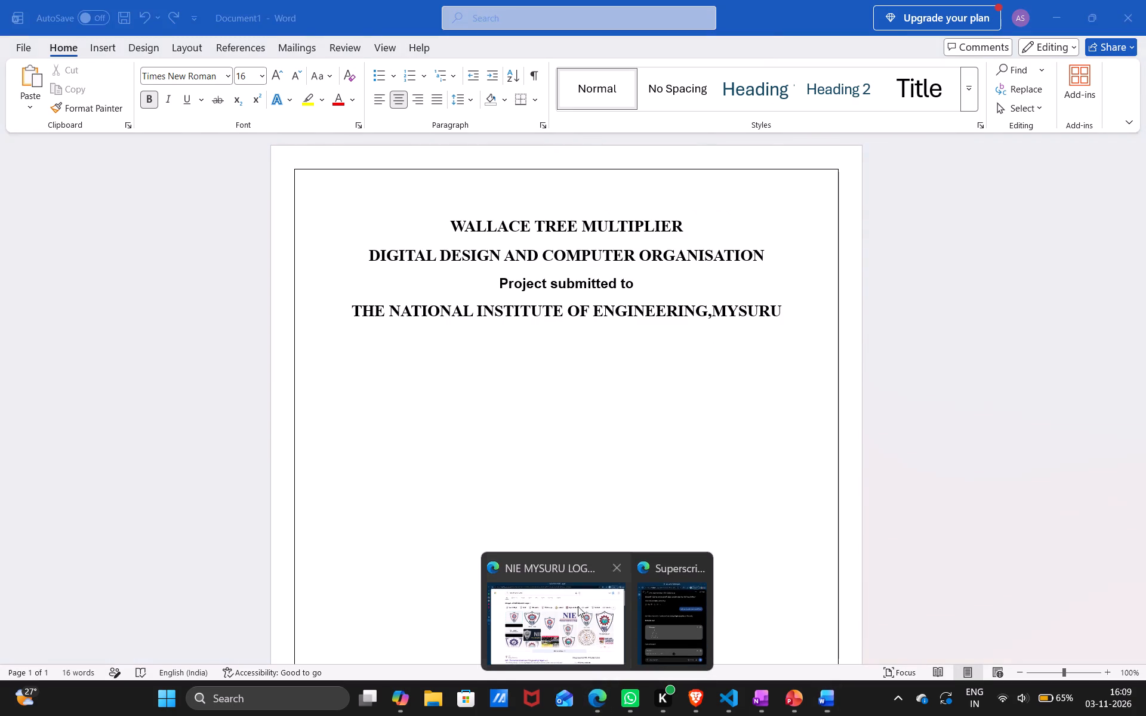
pyautogui.click(572, 592)
pyautogui.click(227, 289)
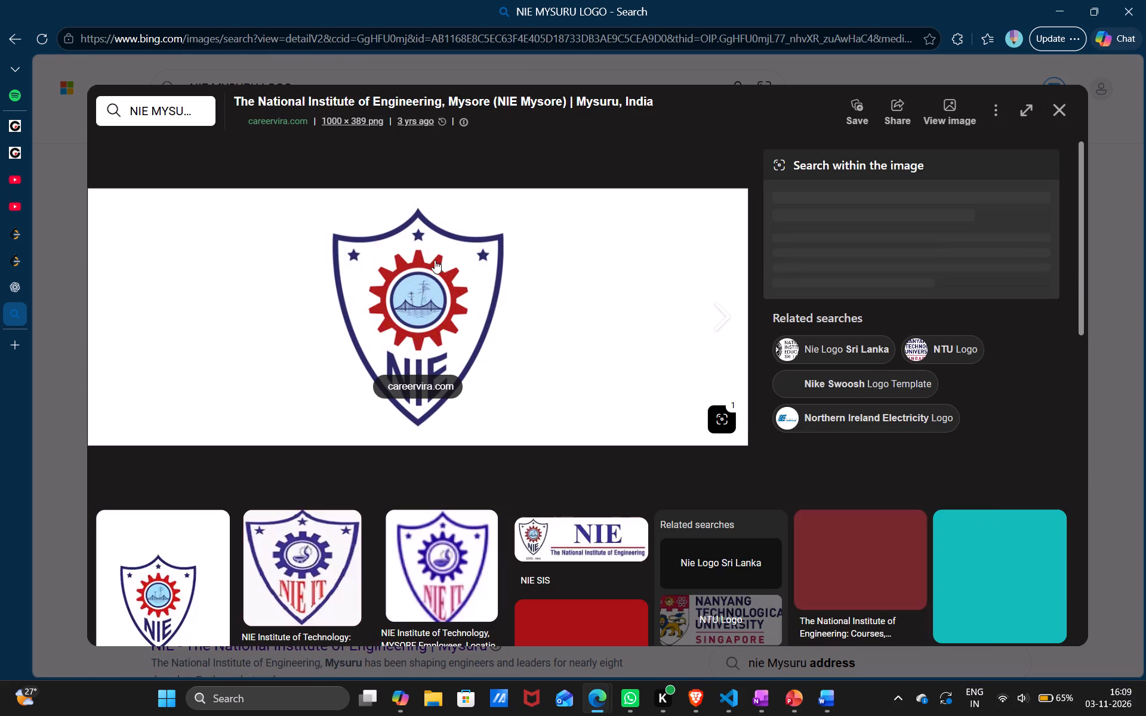
pyautogui.rightClick(436, 260)
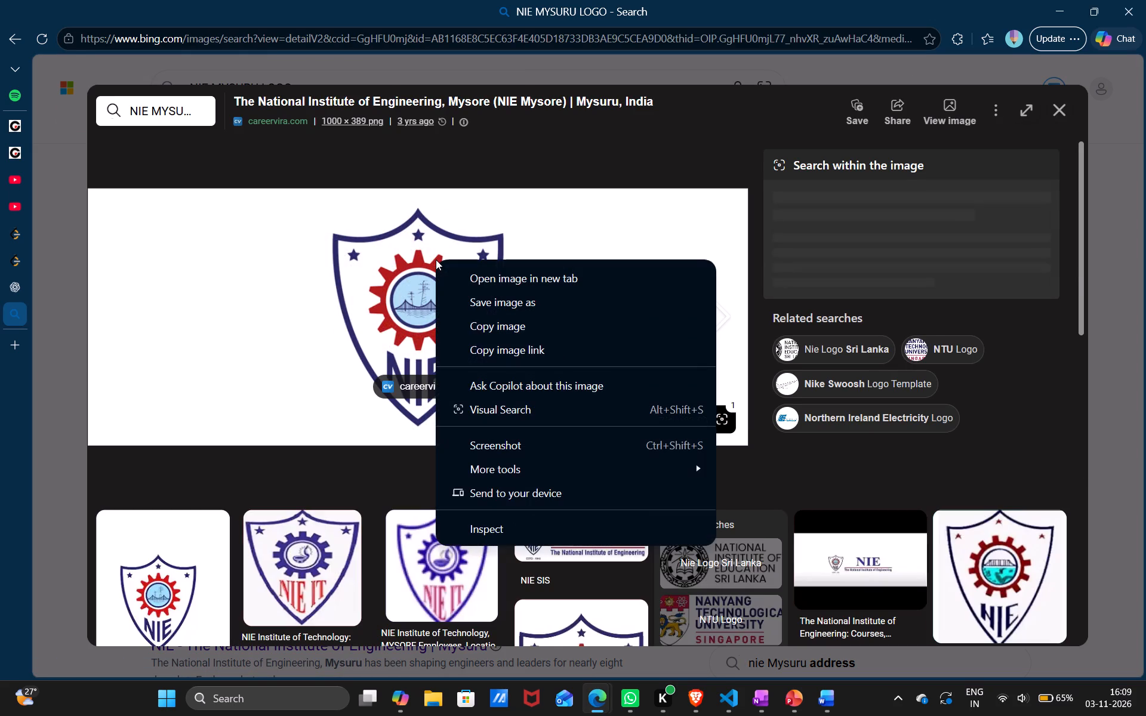
pyautogui.click(500, 329)
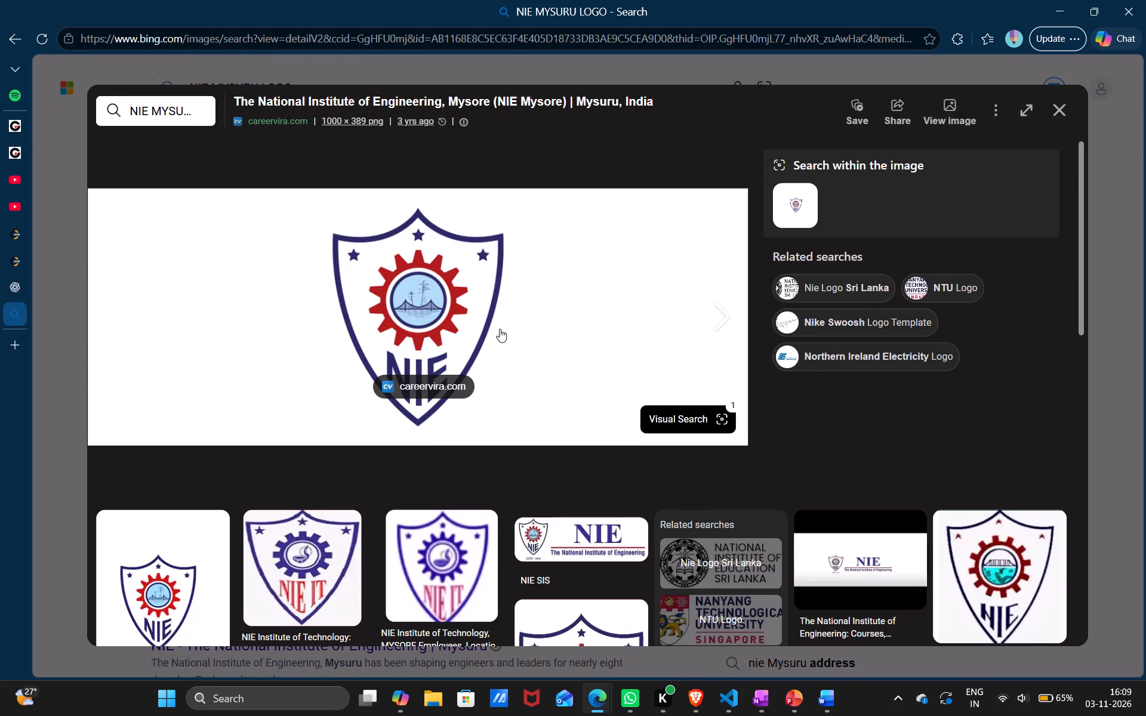
pyautogui.click(837, 697)
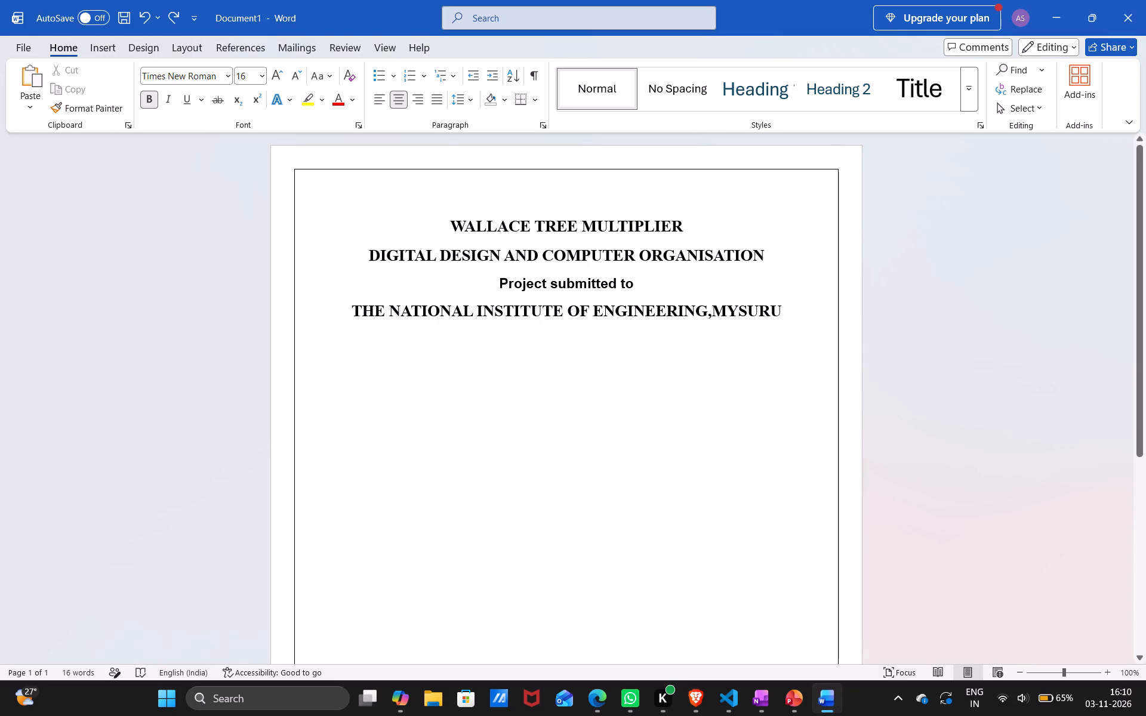
pyautogui.click(799, 308)
pyautogui.press('Return')
pyautogui.hotkey('ctrl', 'v')
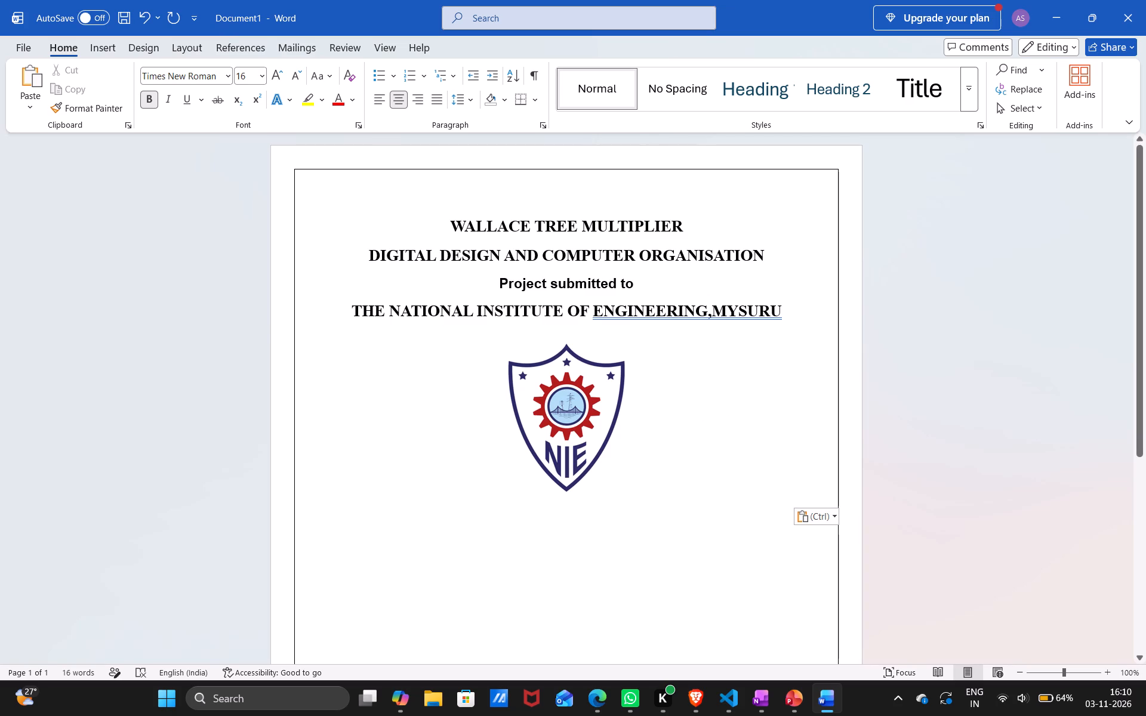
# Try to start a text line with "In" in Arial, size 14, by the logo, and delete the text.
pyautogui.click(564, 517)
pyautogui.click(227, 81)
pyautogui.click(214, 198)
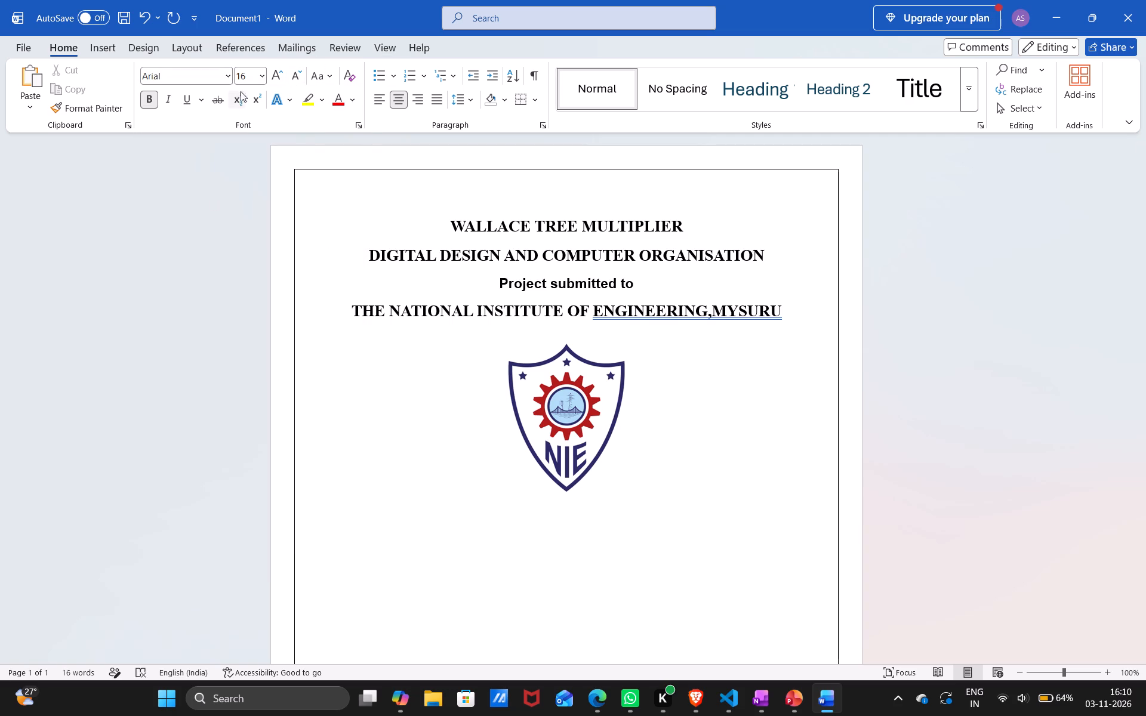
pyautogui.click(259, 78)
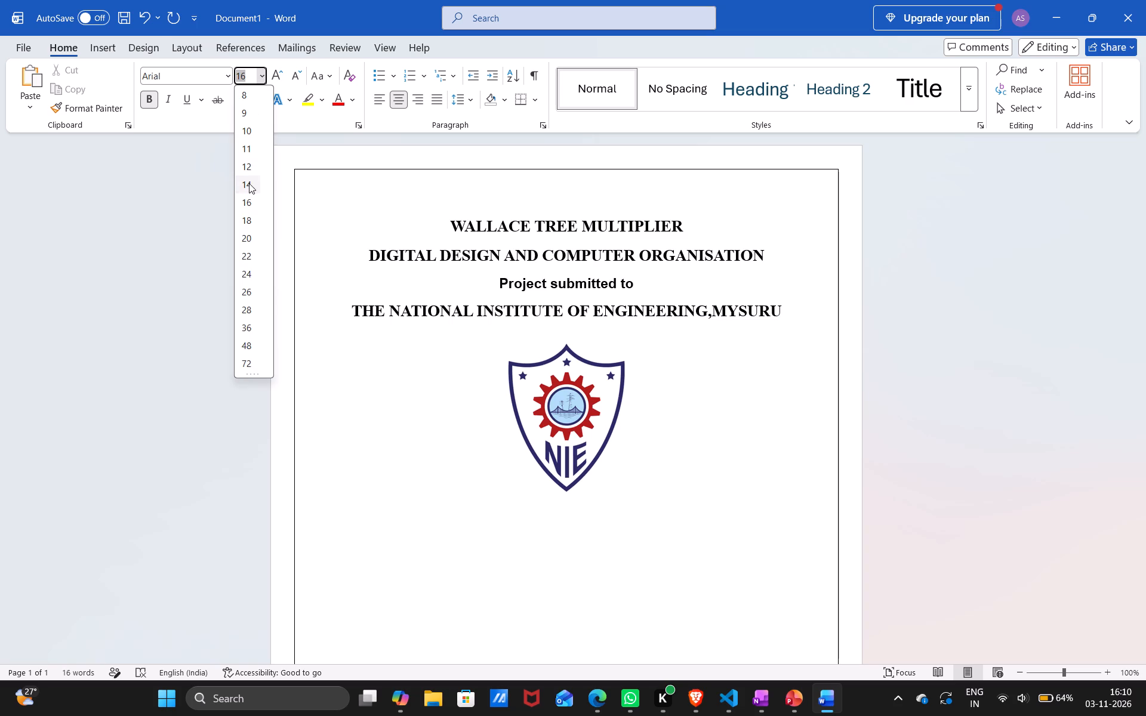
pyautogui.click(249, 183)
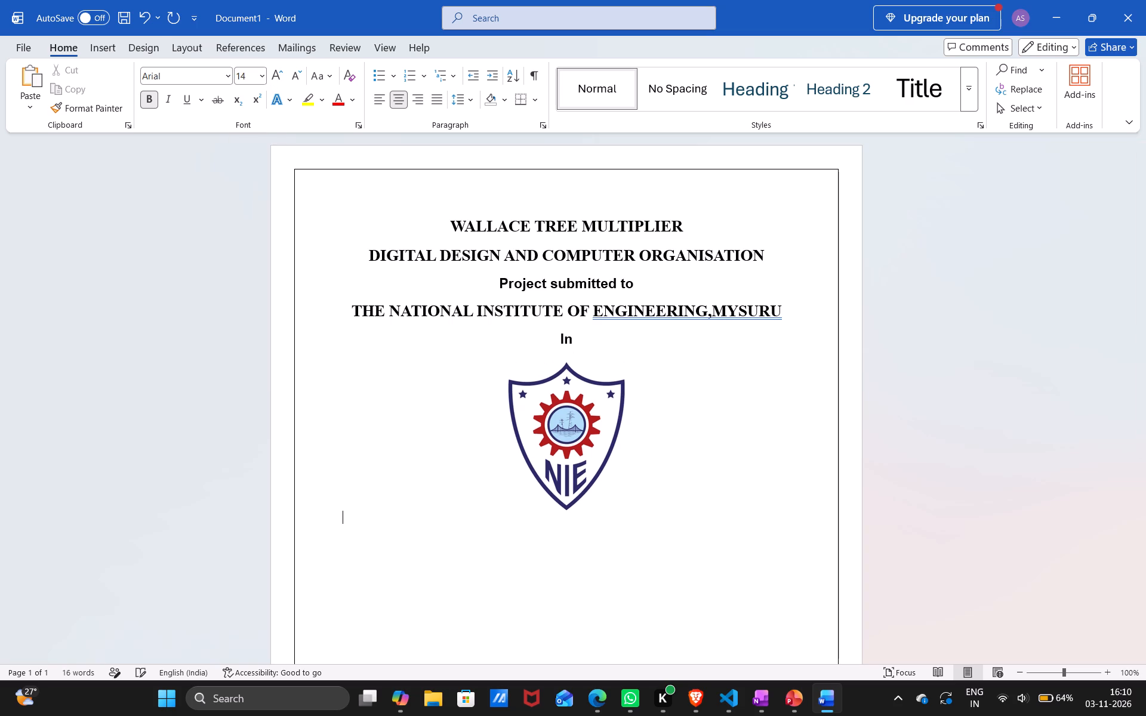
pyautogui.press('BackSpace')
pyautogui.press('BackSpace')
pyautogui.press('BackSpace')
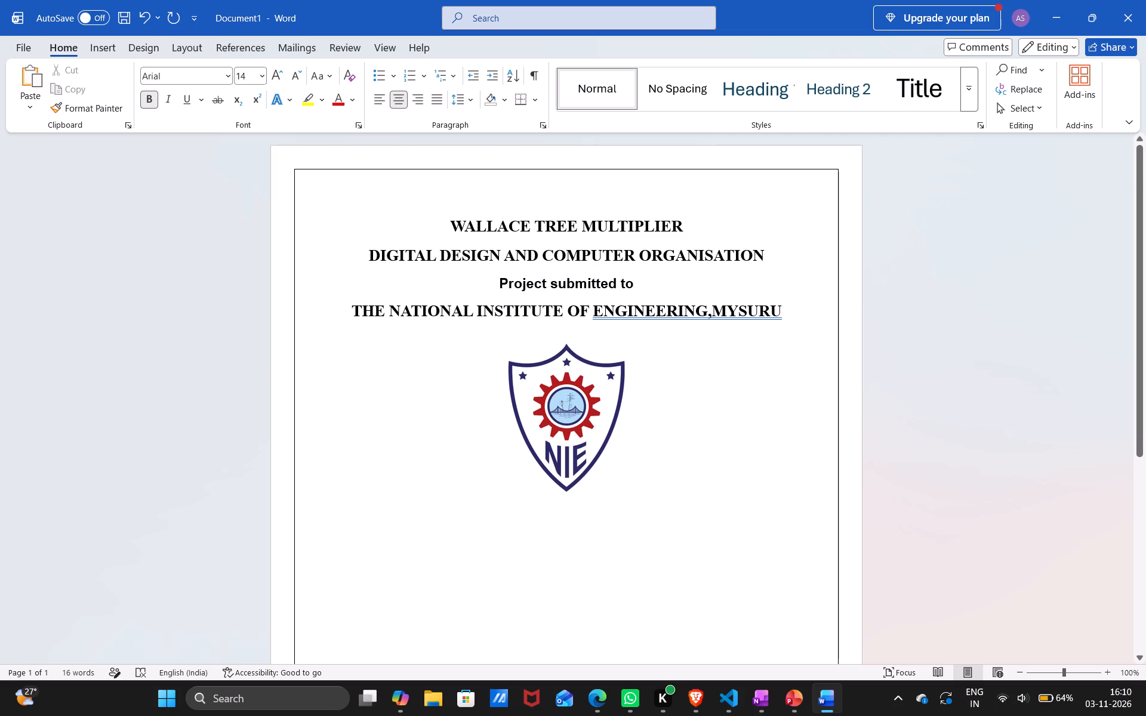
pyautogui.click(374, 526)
# Shrink the NIE logo picture slightly, keeping its proportions.
pyautogui.click(714, 446)
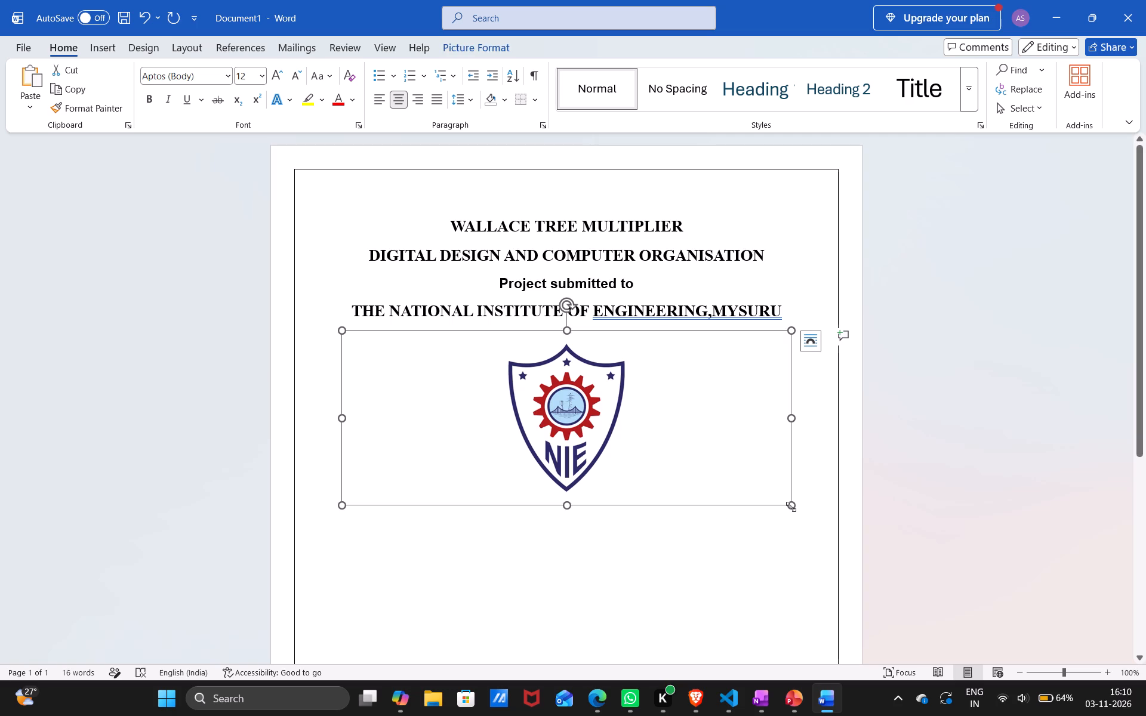
pyautogui.moveTo(791, 507); pyautogui.dragTo(769, 458, button='right')
pyautogui.click(960, 418)
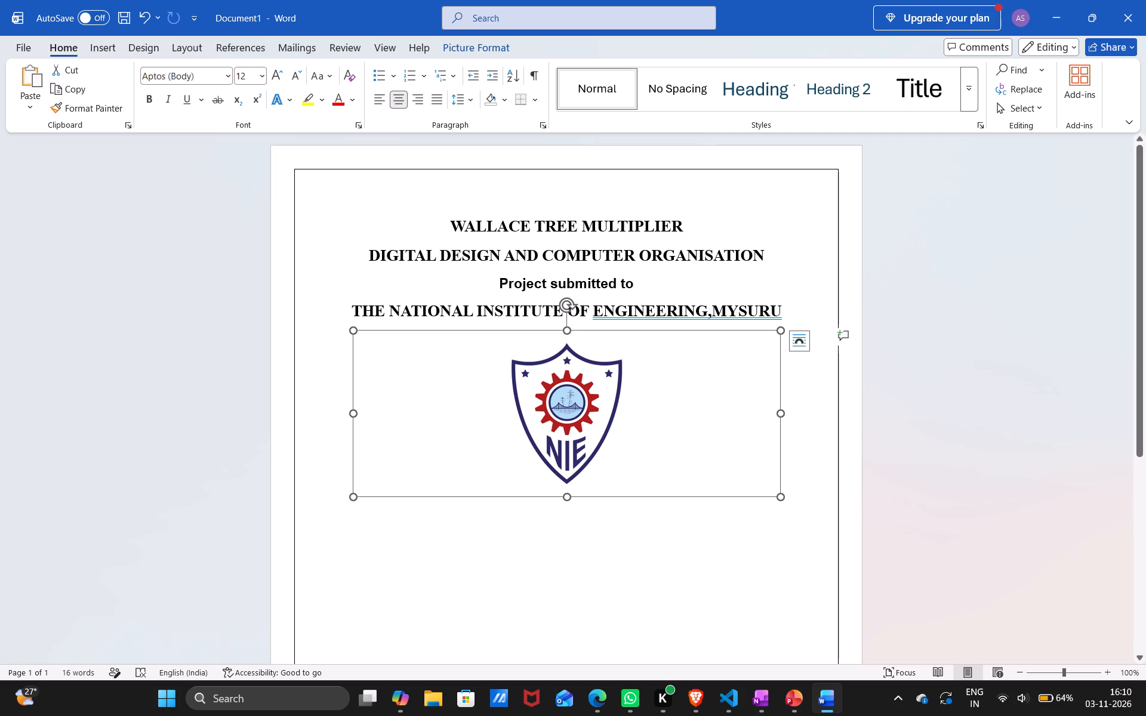
pyautogui.keyDown('ctrl'); pyautogui.scroll(-5, 1012, 373); pyautogui.keyUp('ctrl')
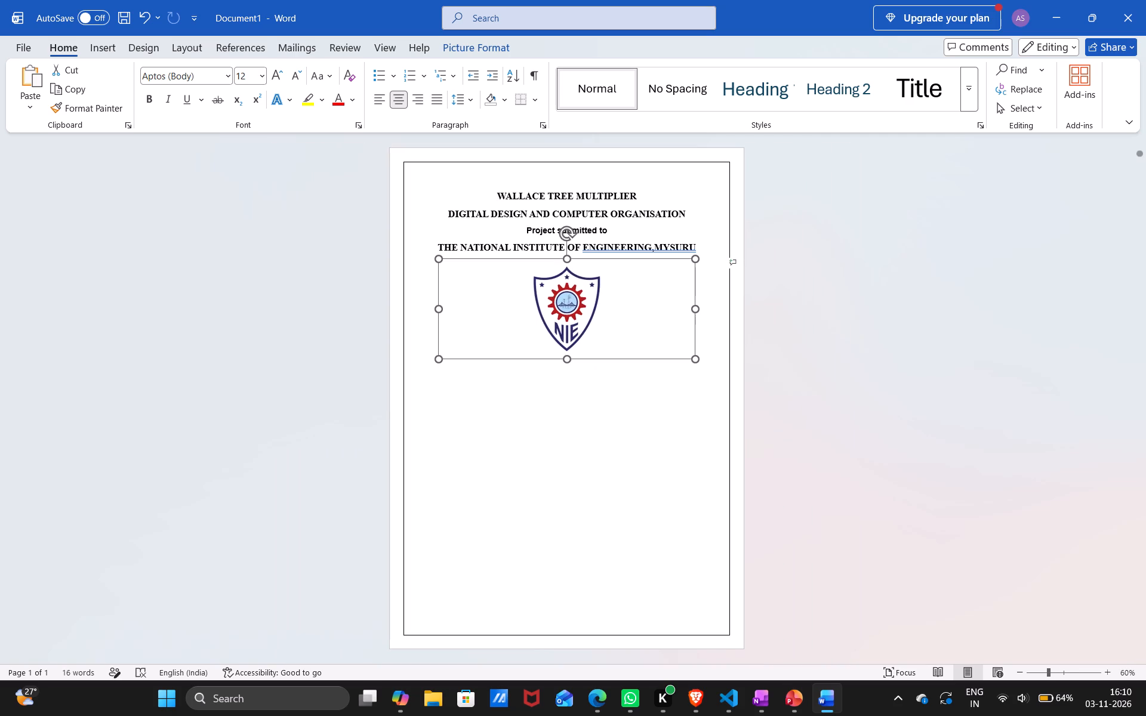
# Shrink the NIE logo picture to about two-thirds of its current size, keeping its proportions.
pyautogui.moveTo(694, 357); pyautogui.dragTo(683, 347, button='right')
pyautogui.moveTo(683, 347); pyautogui.dragTo(694, 347, button='right')
pyautogui.moveTo(692, 359); pyautogui.dragTo(671, 343, button='right')
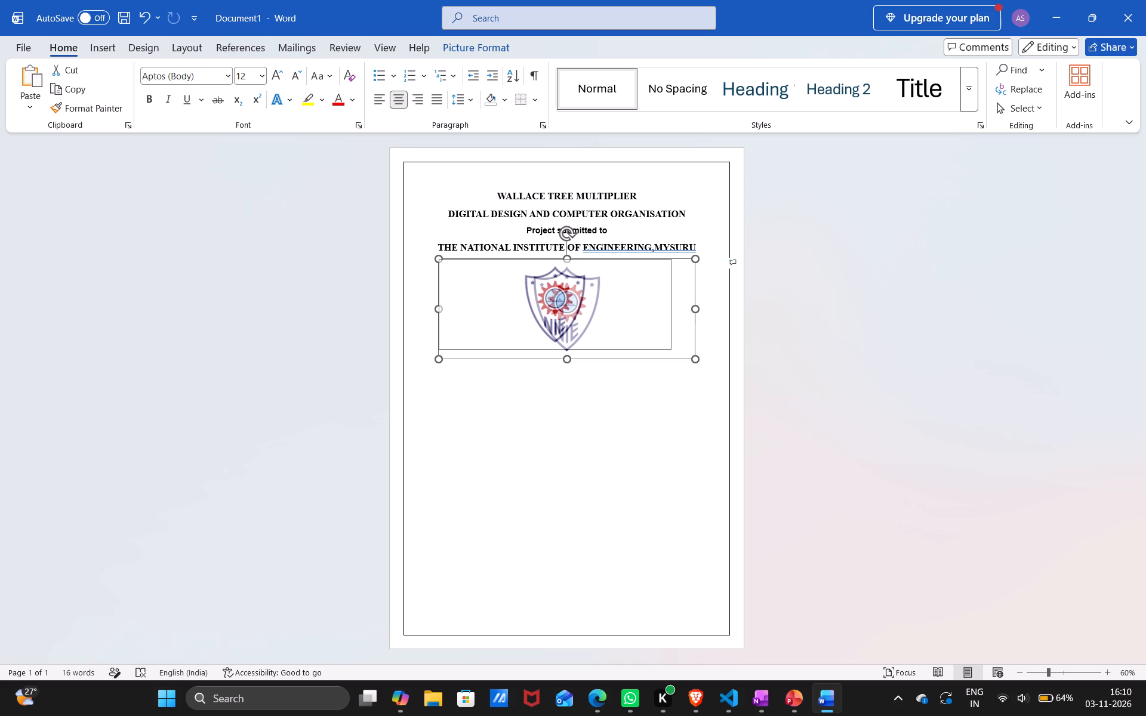
pyautogui.moveTo(671, 343); pyautogui.dragTo(670, 342, button='right')
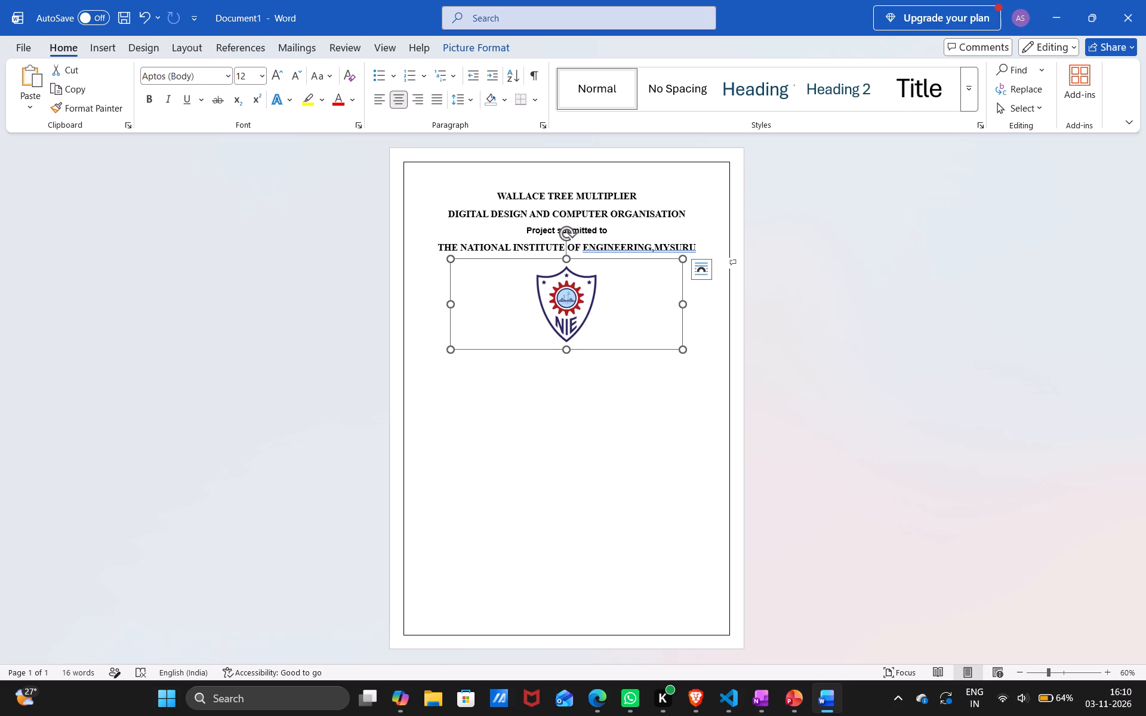
pyautogui.moveTo(681, 348); pyautogui.dragTo(680, 347, button='right')
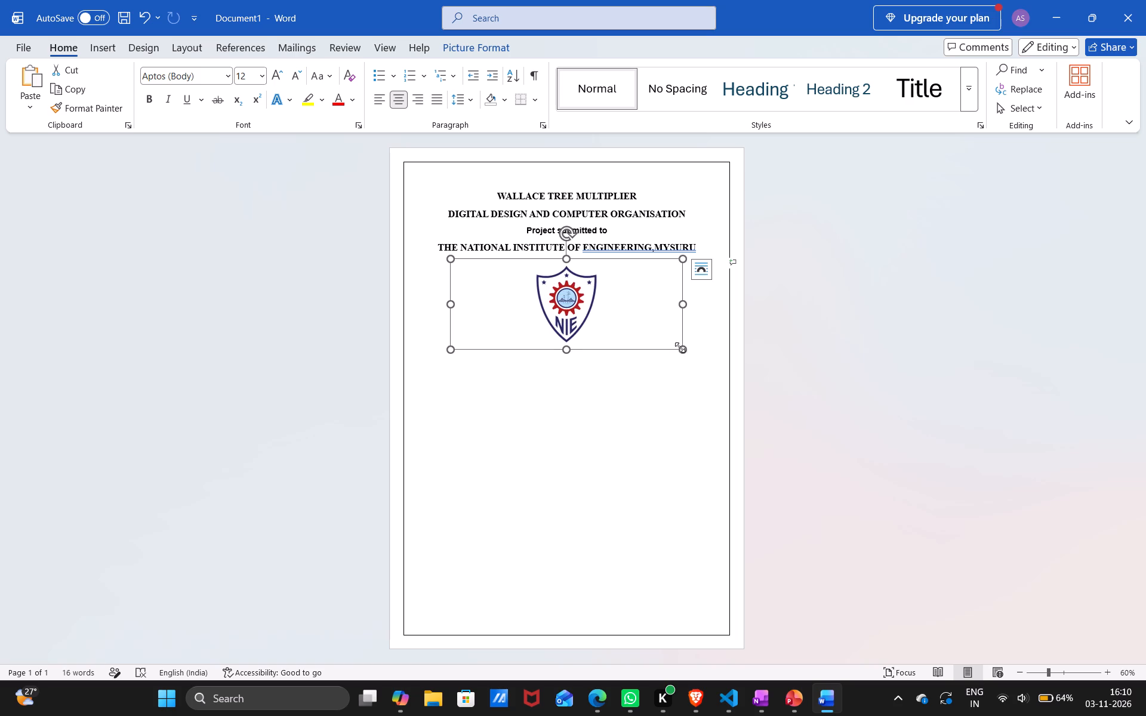
pyautogui.moveTo(680, 347); pyautogui.dragTo(660, 331, button='right')
pyautogui.click(683, 350)
pyautogui.moveTo(683, 350); pyautogui.dragTo(641, 319)
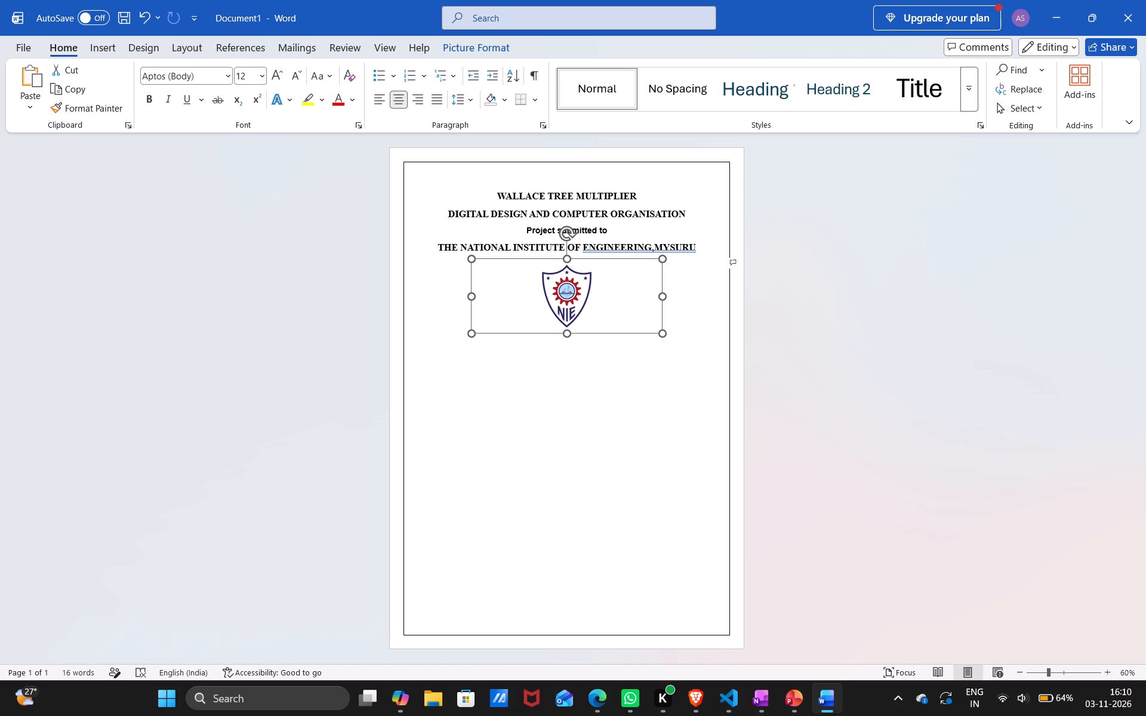
pyautogui.moveTo(641, 319); pyautogui.dragTo(624, 305)
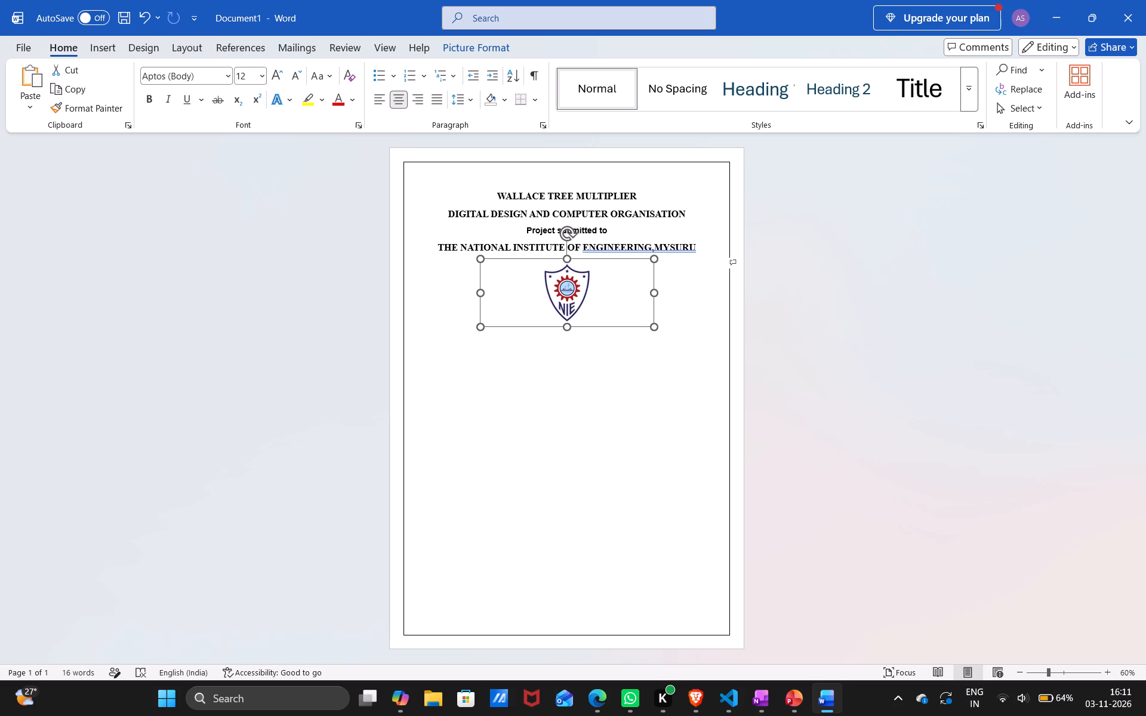
pyautogui.moveTo(624, 305); pyautogui.dragTo(620, 301)
pyautogui.click(783, 334)
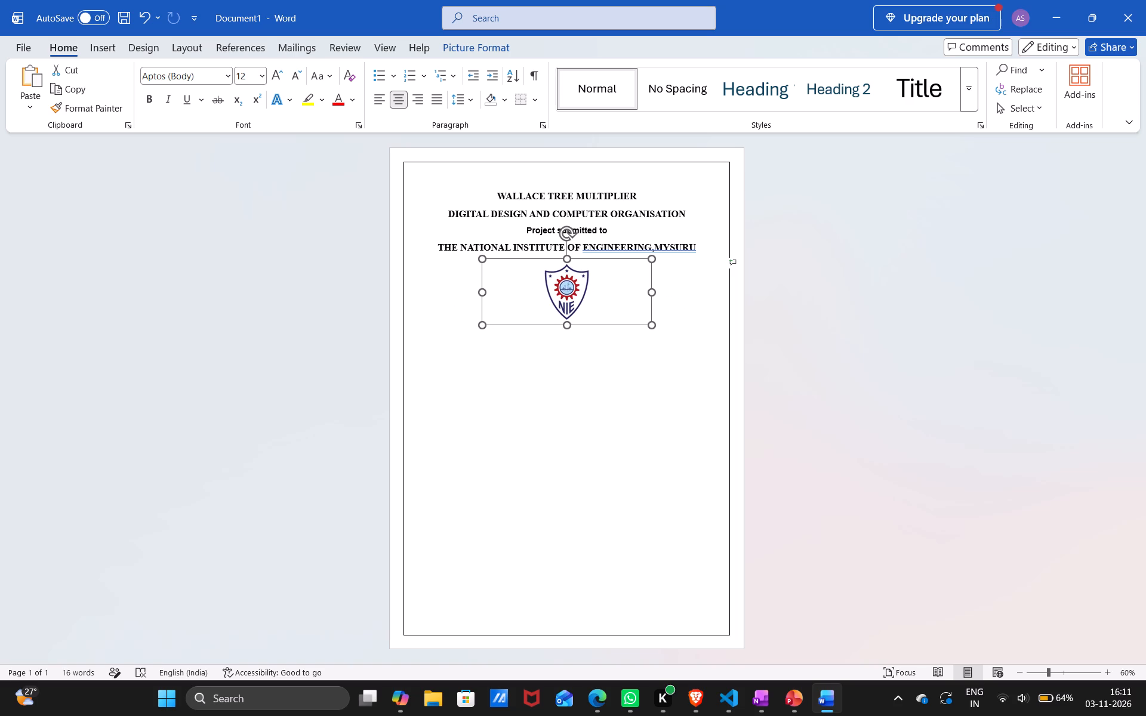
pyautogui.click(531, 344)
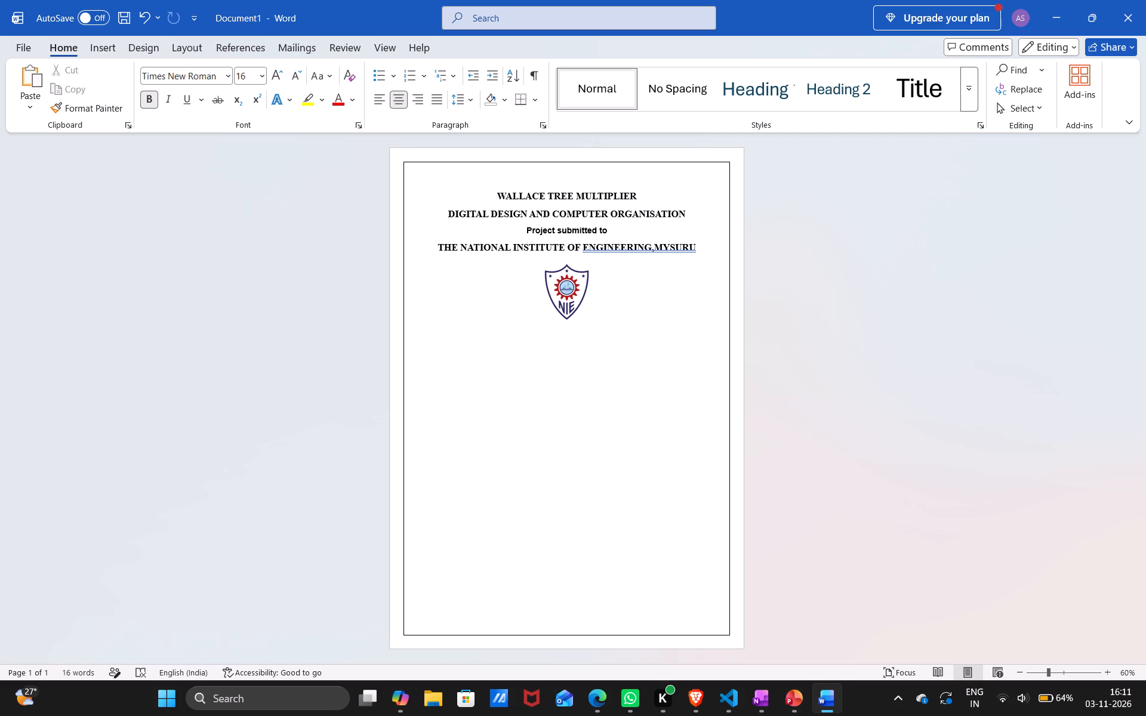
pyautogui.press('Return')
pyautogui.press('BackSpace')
# Add the line "In partial fulfilment of experiential learning for the award degree of" below the NIE logo, followed by a new line.
pyautogui.click(627, 313)
pyautogui.click(682, 310)
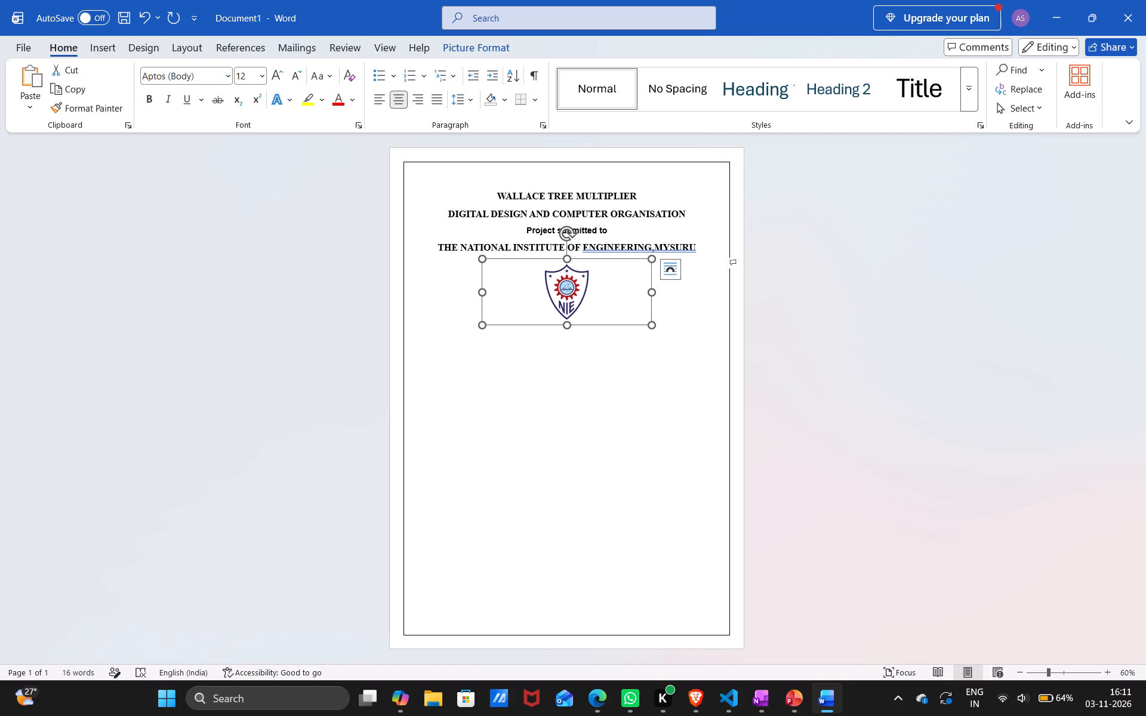
pyautogui.press('Return')
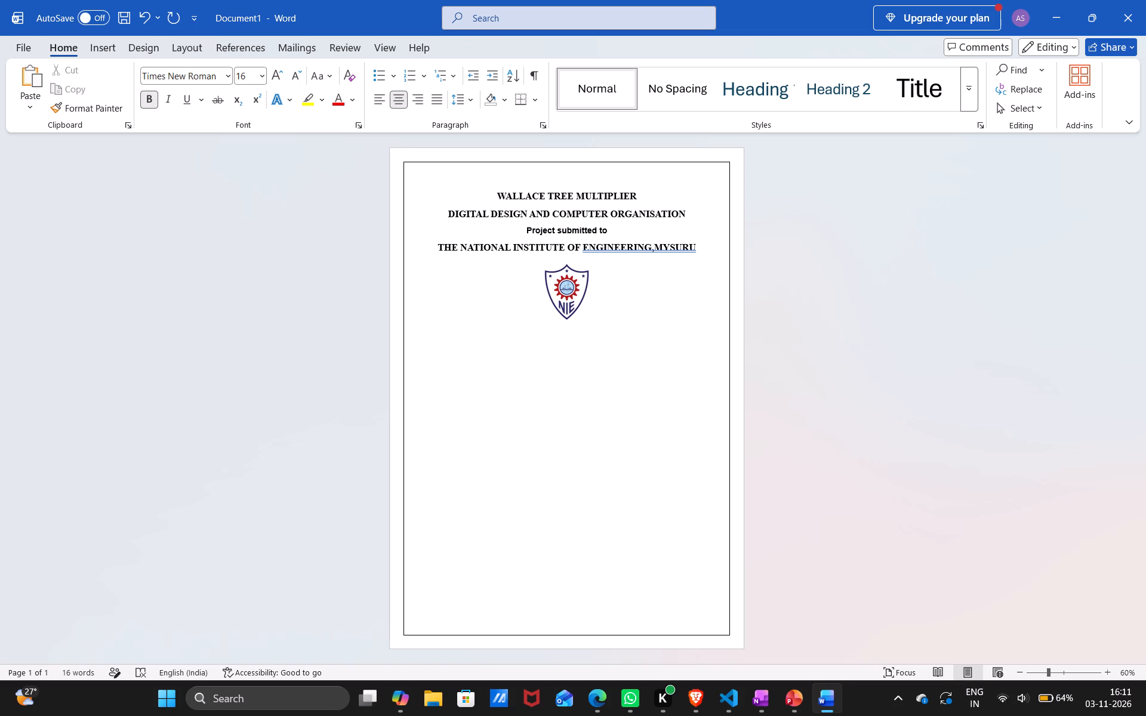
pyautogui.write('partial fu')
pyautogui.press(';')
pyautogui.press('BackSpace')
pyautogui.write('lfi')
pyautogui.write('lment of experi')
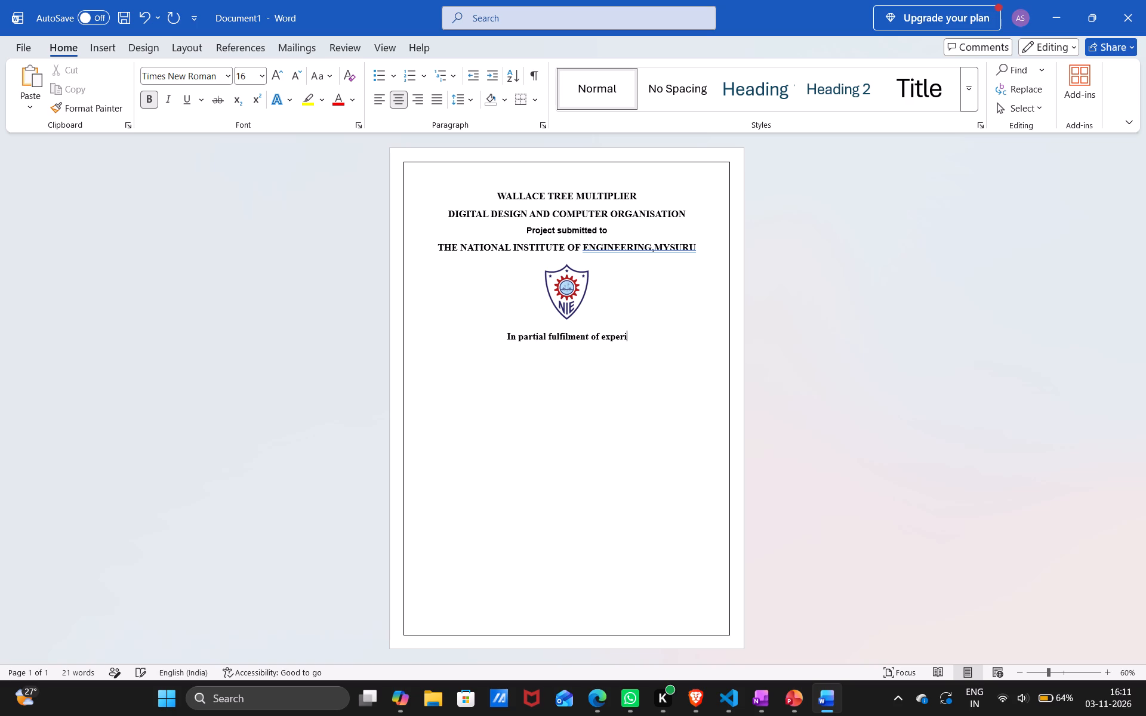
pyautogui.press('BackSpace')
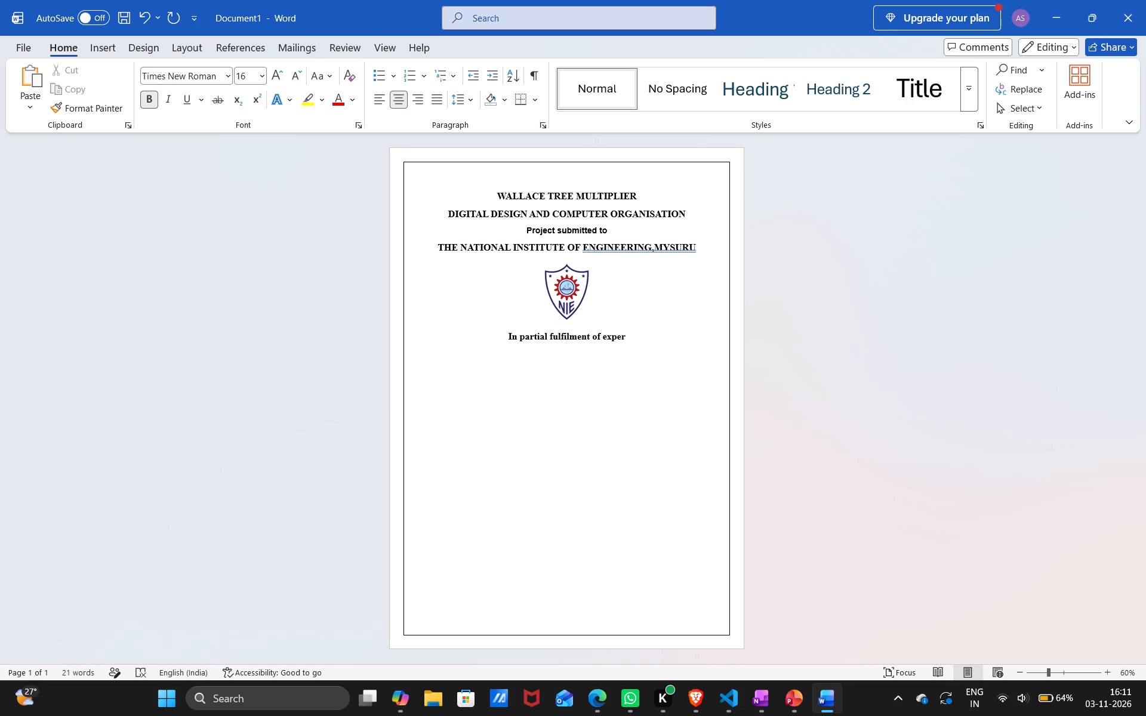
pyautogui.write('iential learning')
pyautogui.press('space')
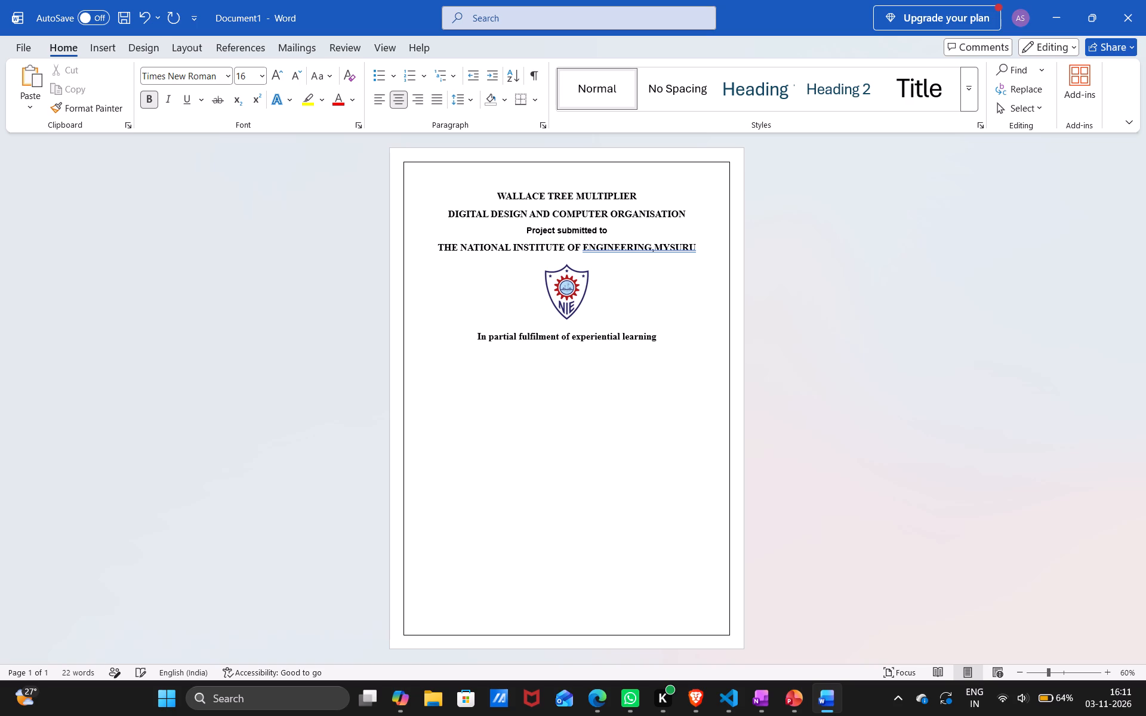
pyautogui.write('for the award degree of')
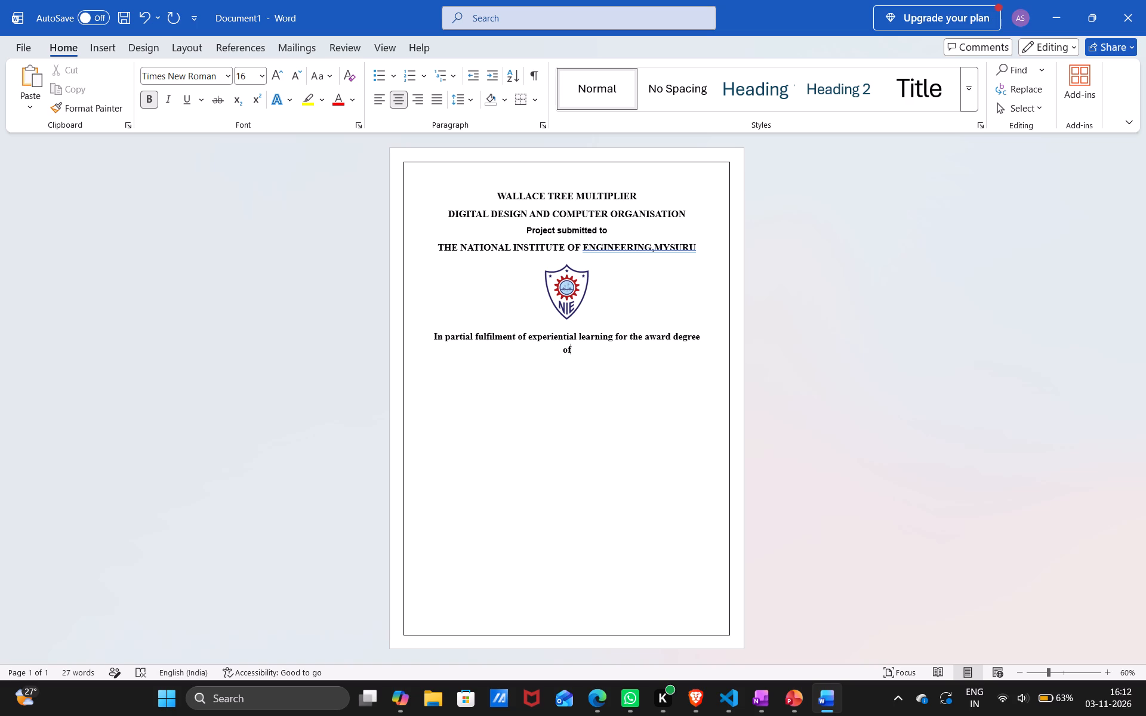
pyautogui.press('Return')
# Remove the bold formatting from the whole "In partial fulfilment of experiential learning" line.
pyautogui.tripleClick(592, 341)
pyautogui.click(592, 341)
pyautogui.tripleClick(592, 341)
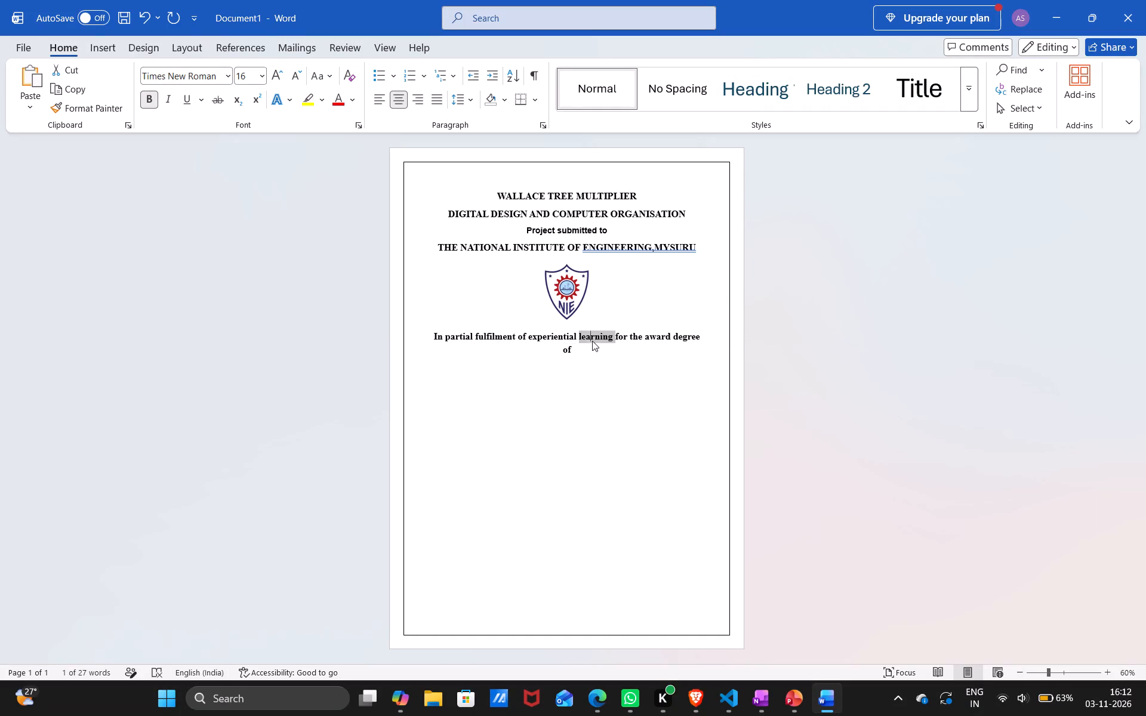
pyautogui.click(602, 319)
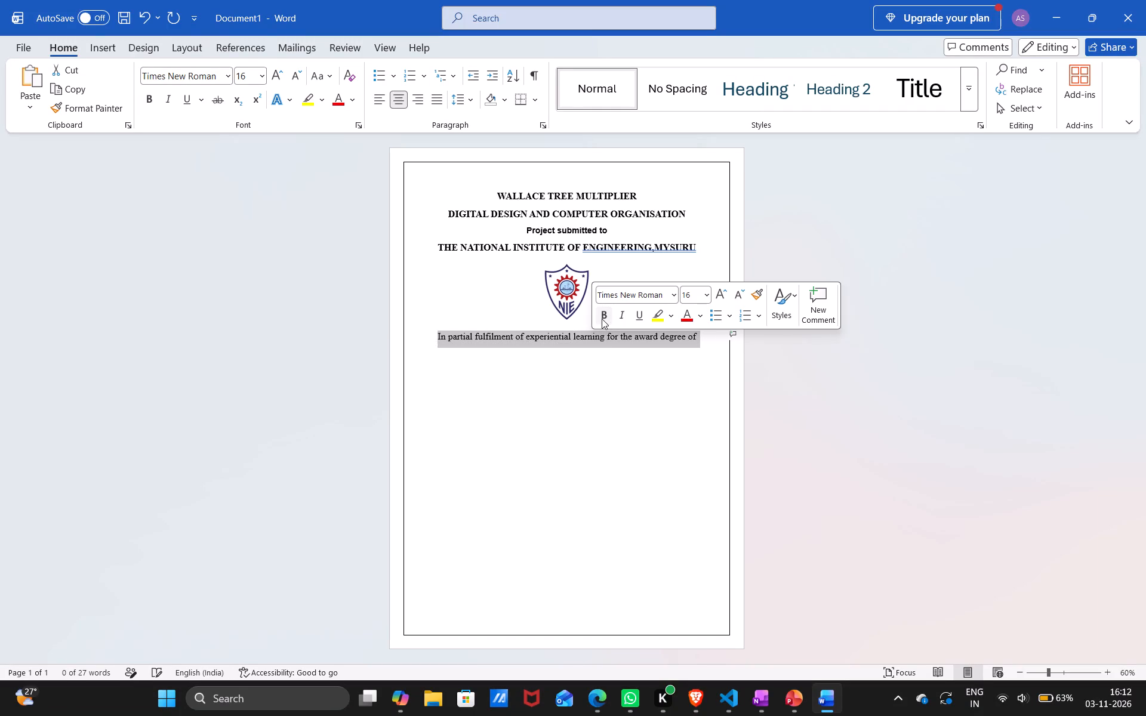
# Add the bold centred lines "Bachelor of Engineering" and "In" below the partial fulfilment line.
pyautogui.click(587, 349)
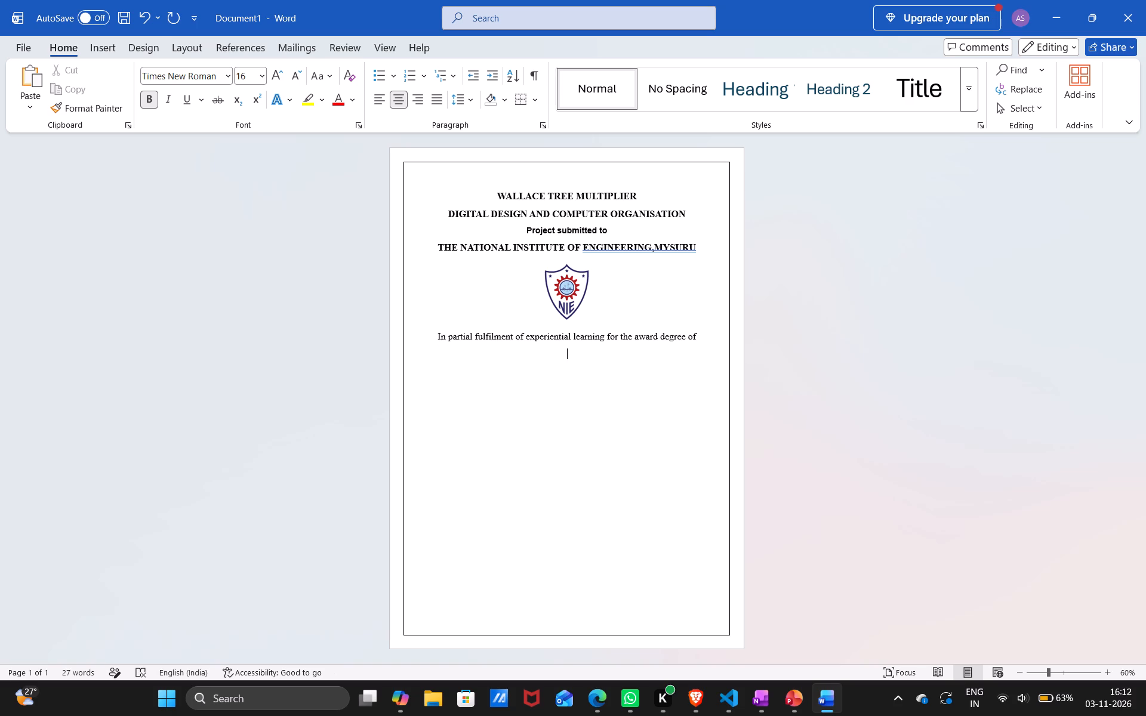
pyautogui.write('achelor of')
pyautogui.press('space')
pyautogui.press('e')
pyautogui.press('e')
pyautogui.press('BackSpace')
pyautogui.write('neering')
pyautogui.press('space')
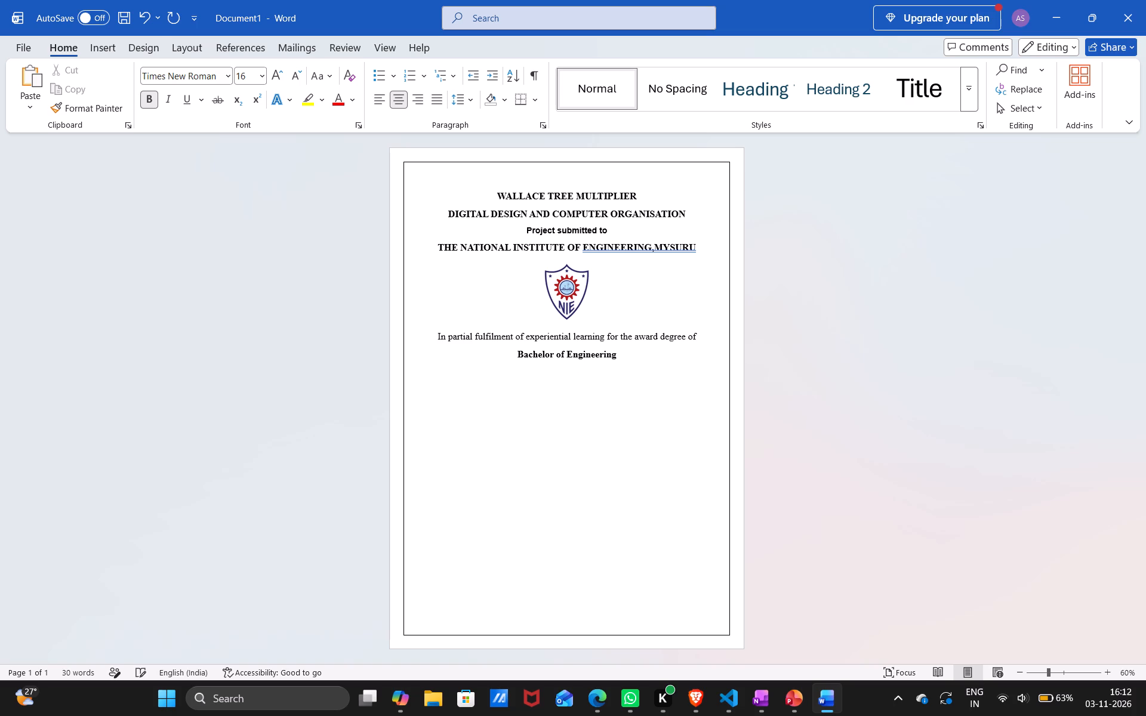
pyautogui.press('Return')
# Write the bold line "Computer Science and Engineering(AI ML)" below "In" and start a new line.
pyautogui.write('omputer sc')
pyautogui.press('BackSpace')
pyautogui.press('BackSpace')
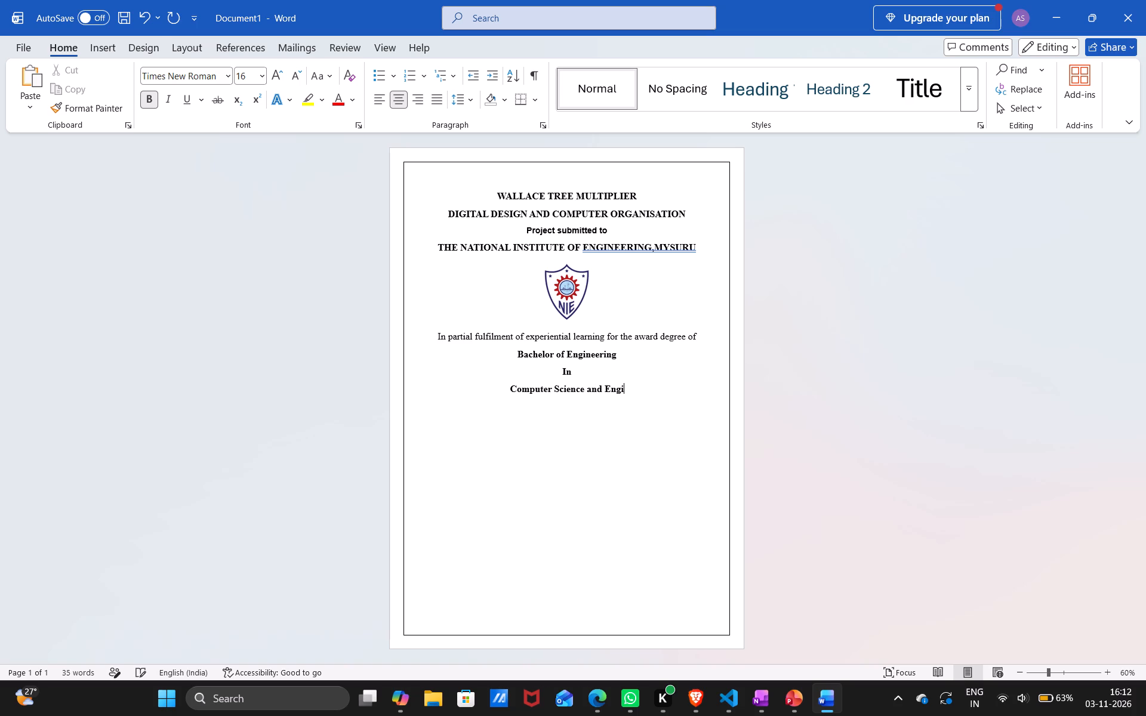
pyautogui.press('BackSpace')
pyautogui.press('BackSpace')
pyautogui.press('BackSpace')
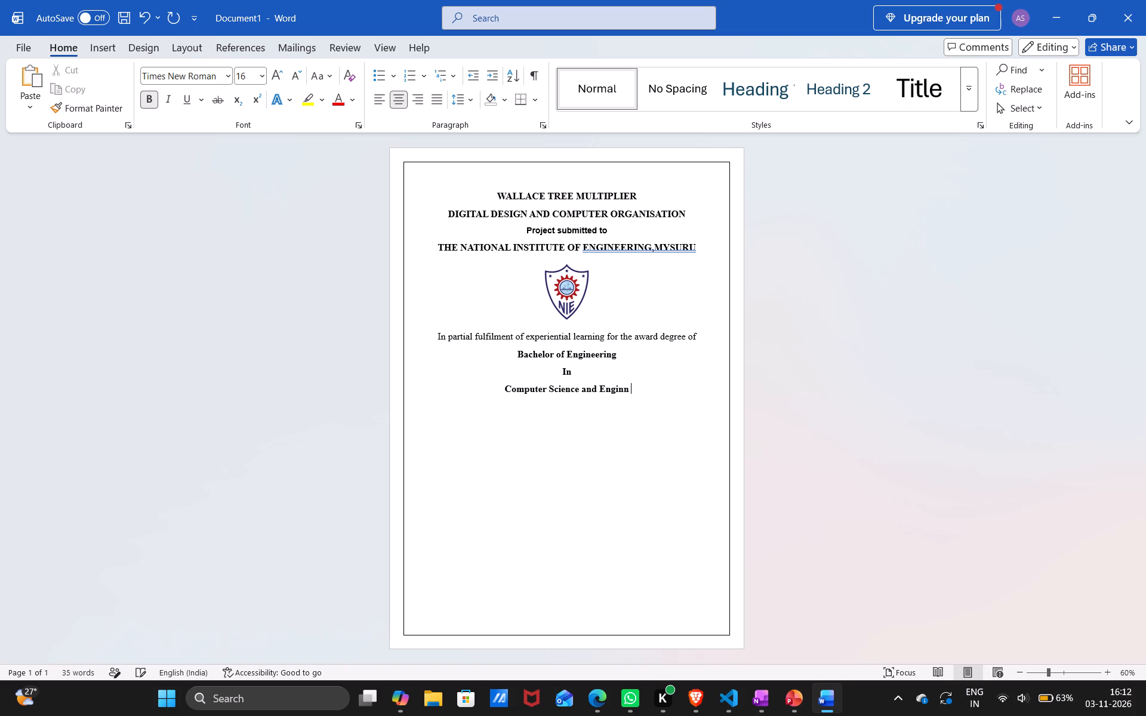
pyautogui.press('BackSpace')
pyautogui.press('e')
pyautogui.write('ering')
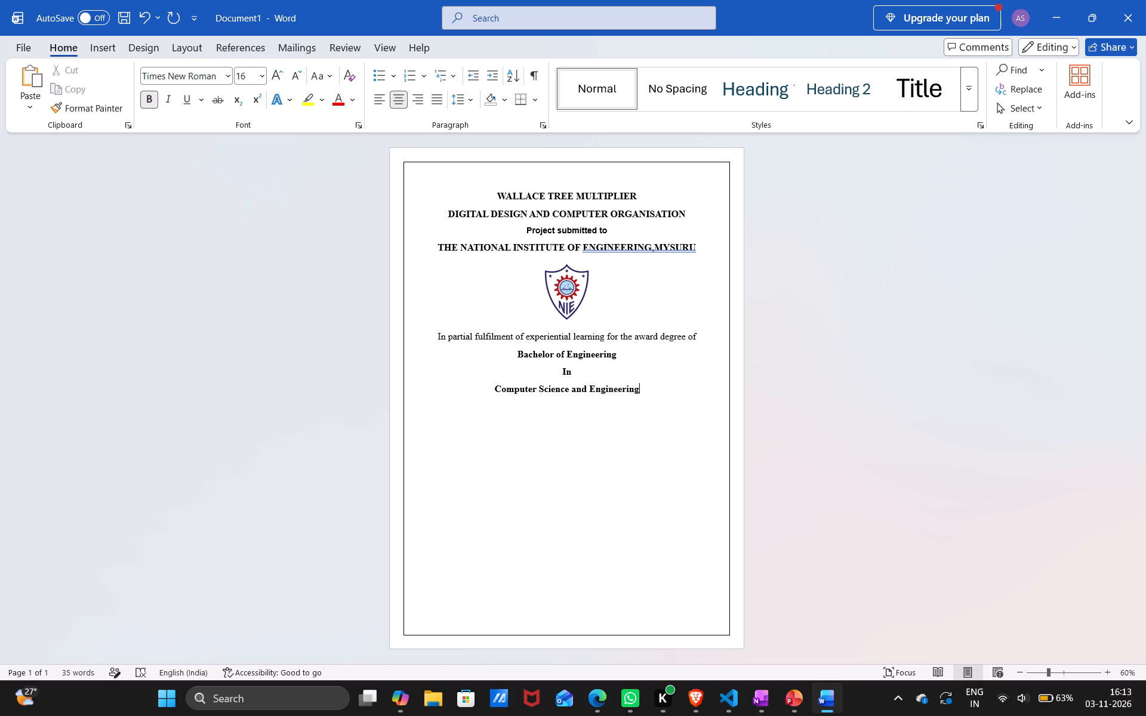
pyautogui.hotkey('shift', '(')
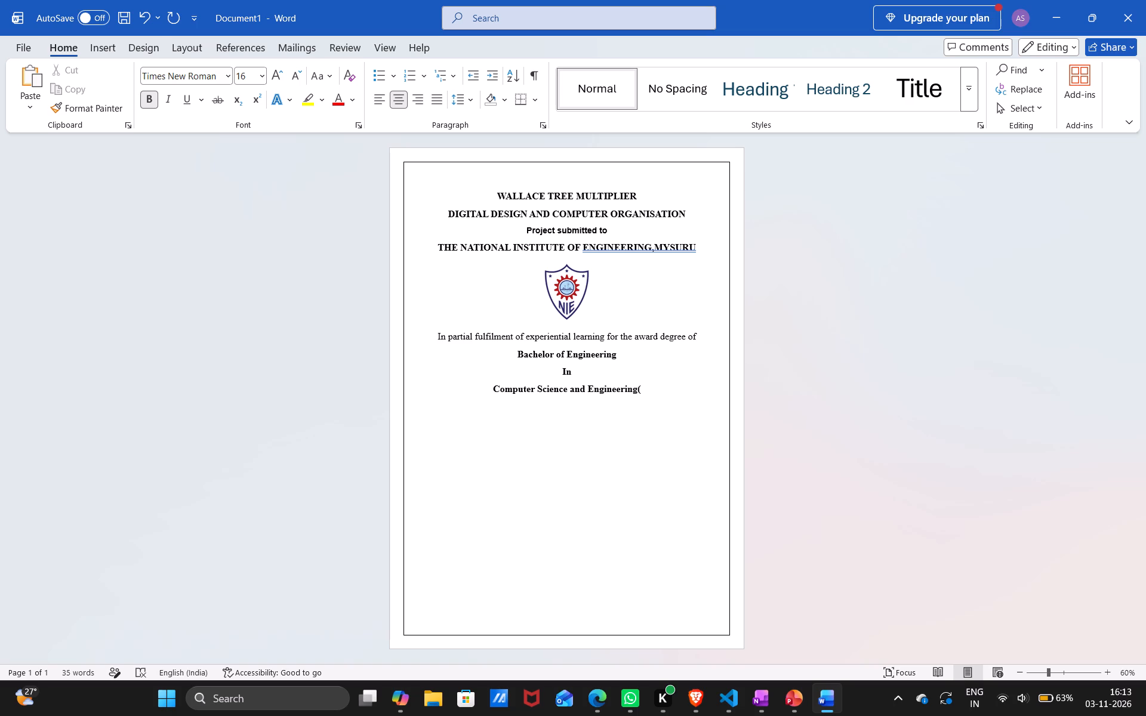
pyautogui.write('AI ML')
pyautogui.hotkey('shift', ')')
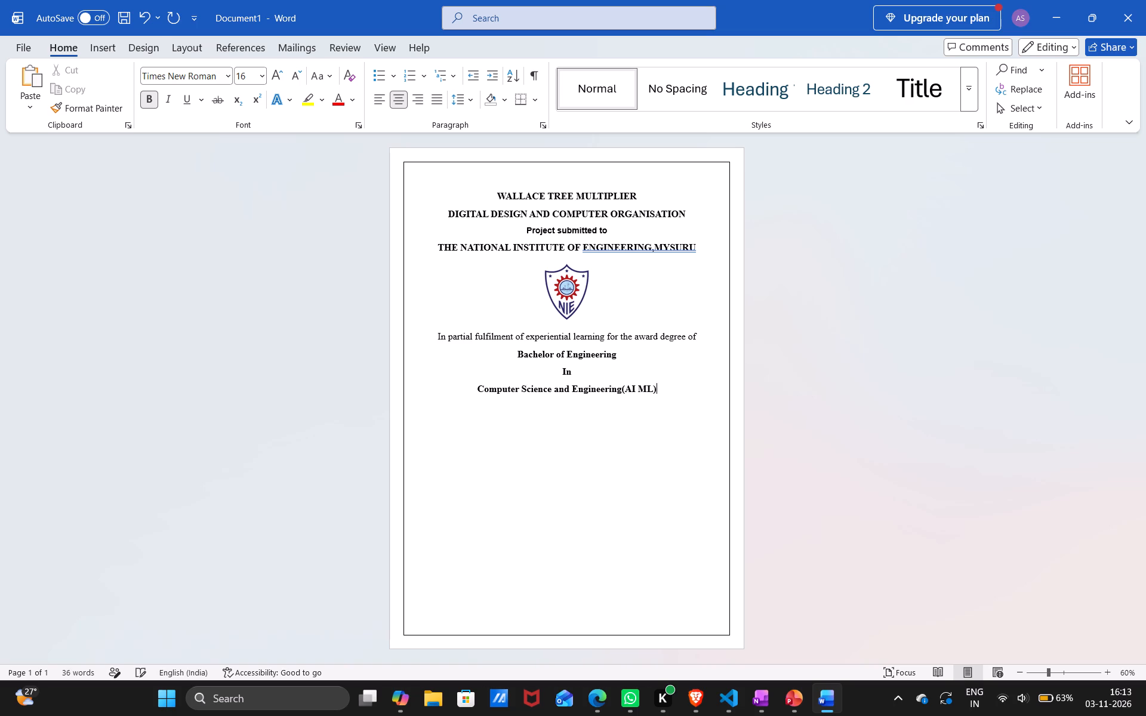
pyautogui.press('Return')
# Add the bold line "3rd Semester" below the department line, followed by two new lines.
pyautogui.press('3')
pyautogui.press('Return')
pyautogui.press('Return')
# Add a centred "SUBMITTED BY" line in Arial below "3rd Semester", with a two-column, five-row table beneath it starting with the first student's name.
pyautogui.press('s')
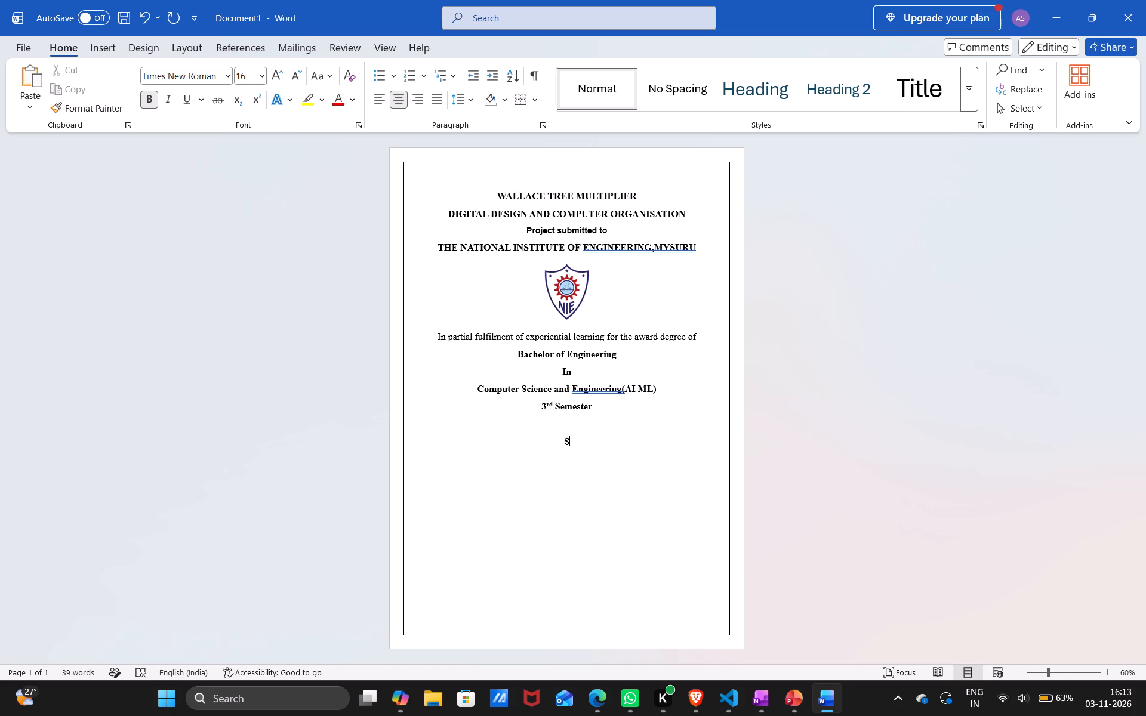
pyautogui.click(229, 74)
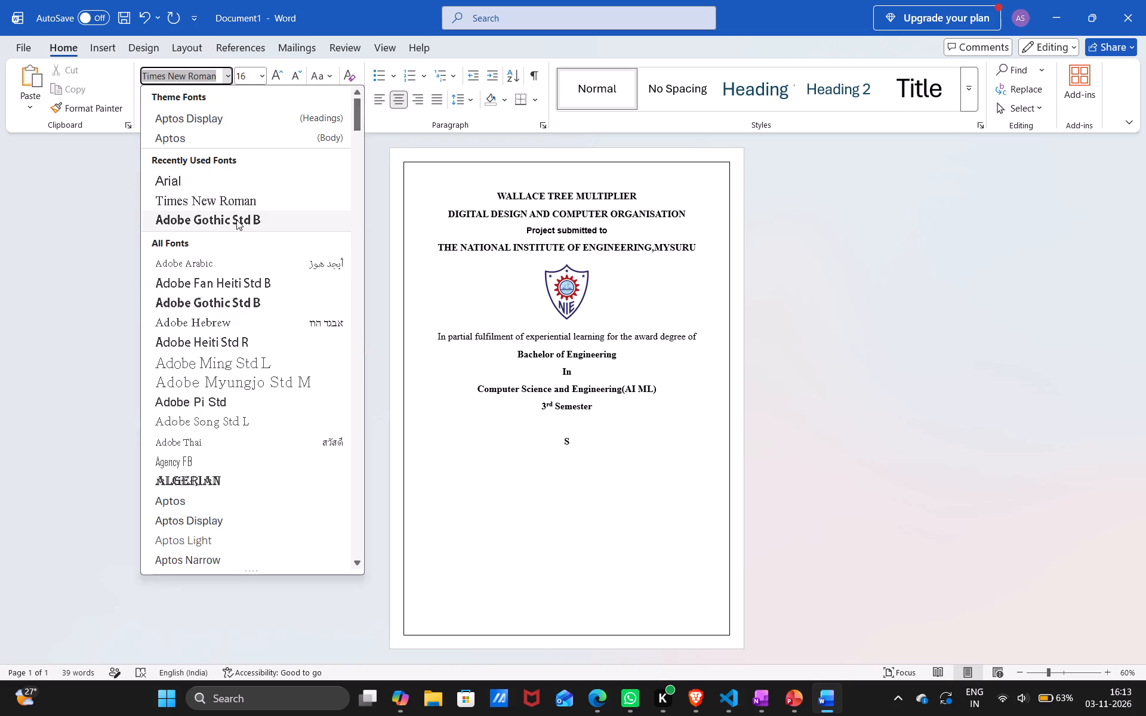
# Write a centred, non-bold "SUBMITTED BY" line in Arial size 18 below "3rd Semester" and start a new line.
pyautogui.click(211, 177)
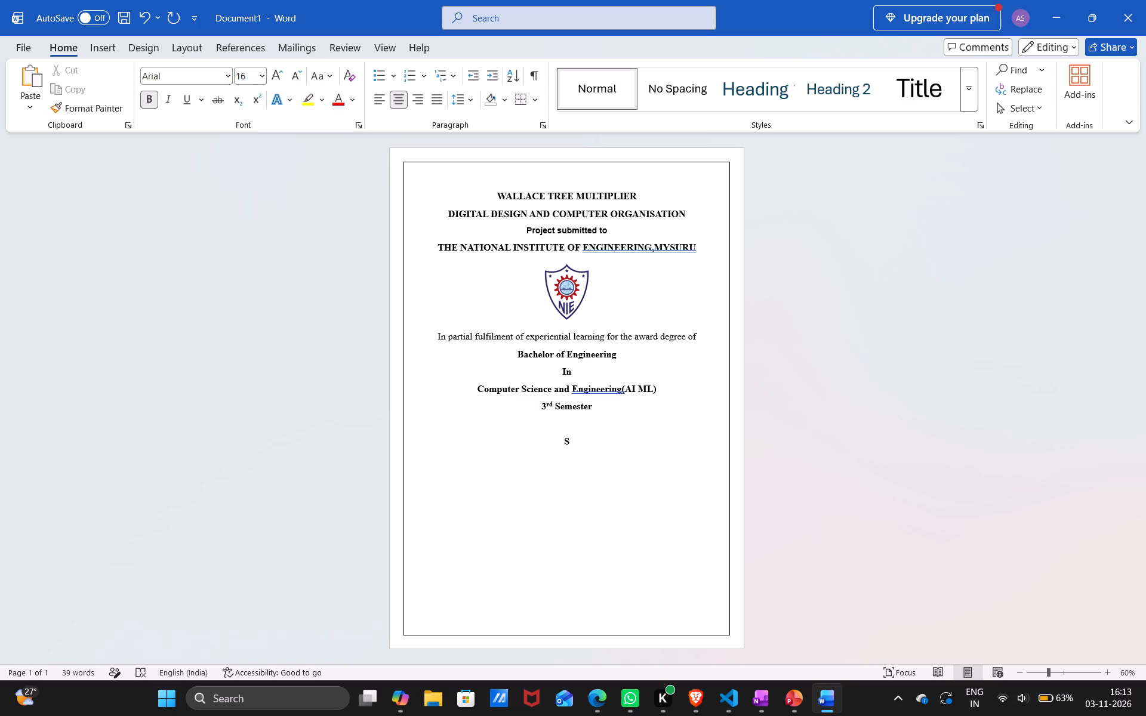
pyautogui.press('BackSpace')
pyautogui.press('BackSpace')
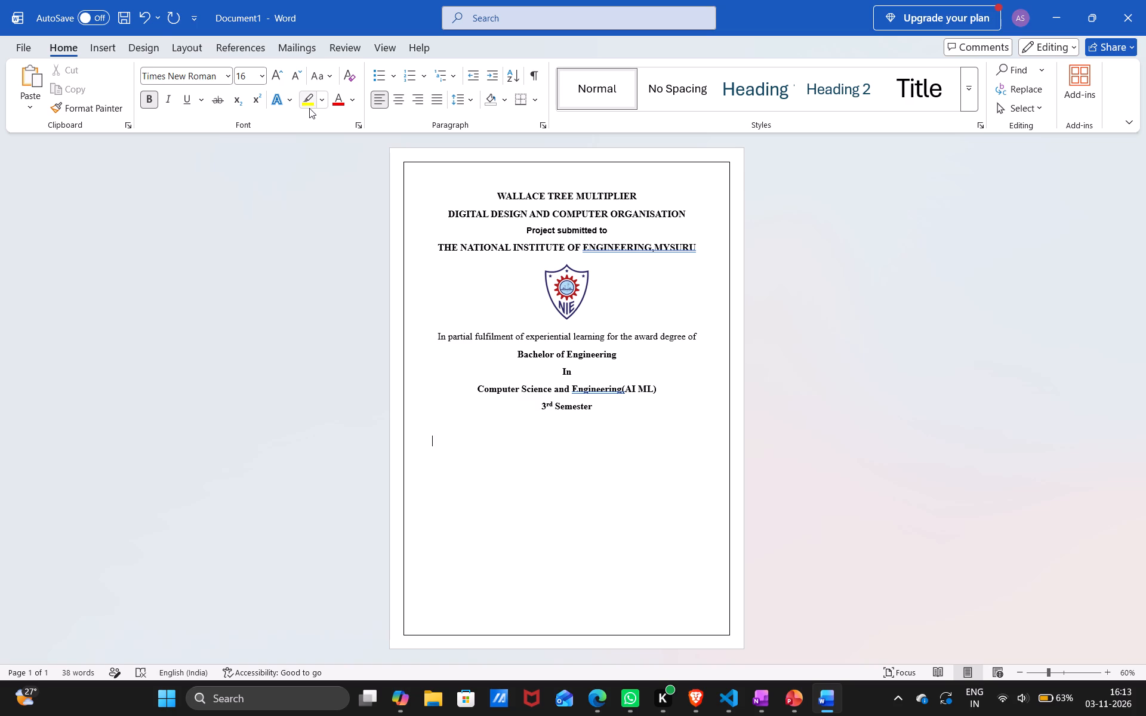
pyautogui.hotkey('ctrl', 'z')
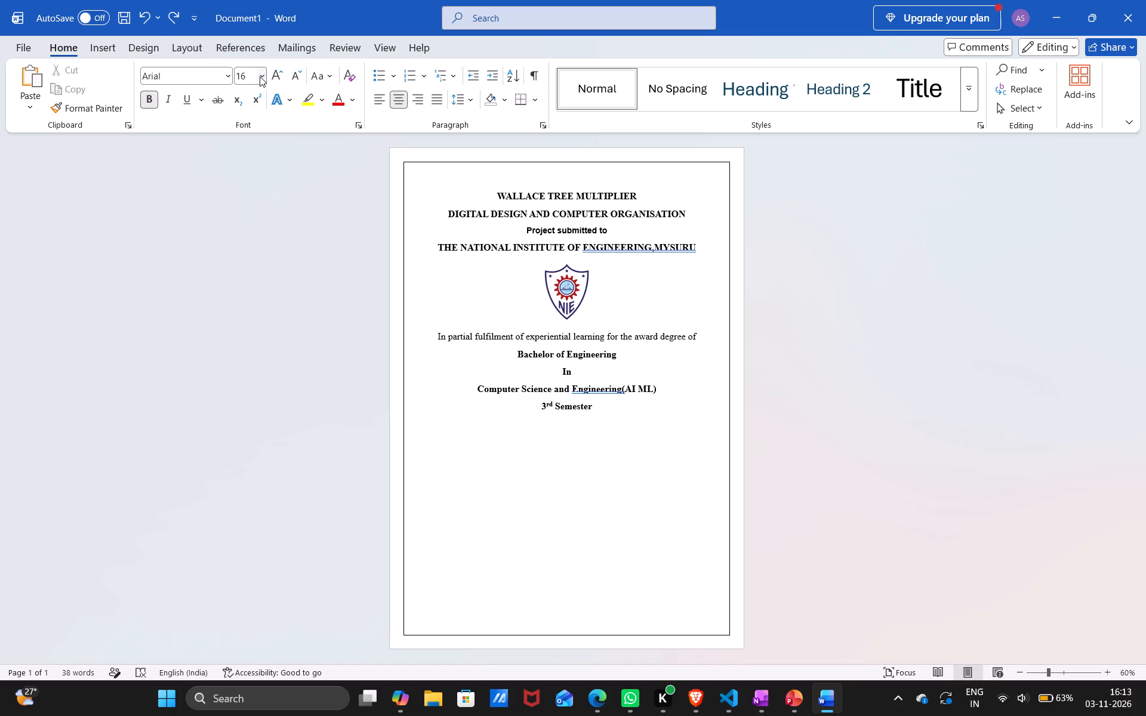
pyautogui.click(260, 76)
pyautogui.click(249, 220)
pyautogui.click(153, 107)
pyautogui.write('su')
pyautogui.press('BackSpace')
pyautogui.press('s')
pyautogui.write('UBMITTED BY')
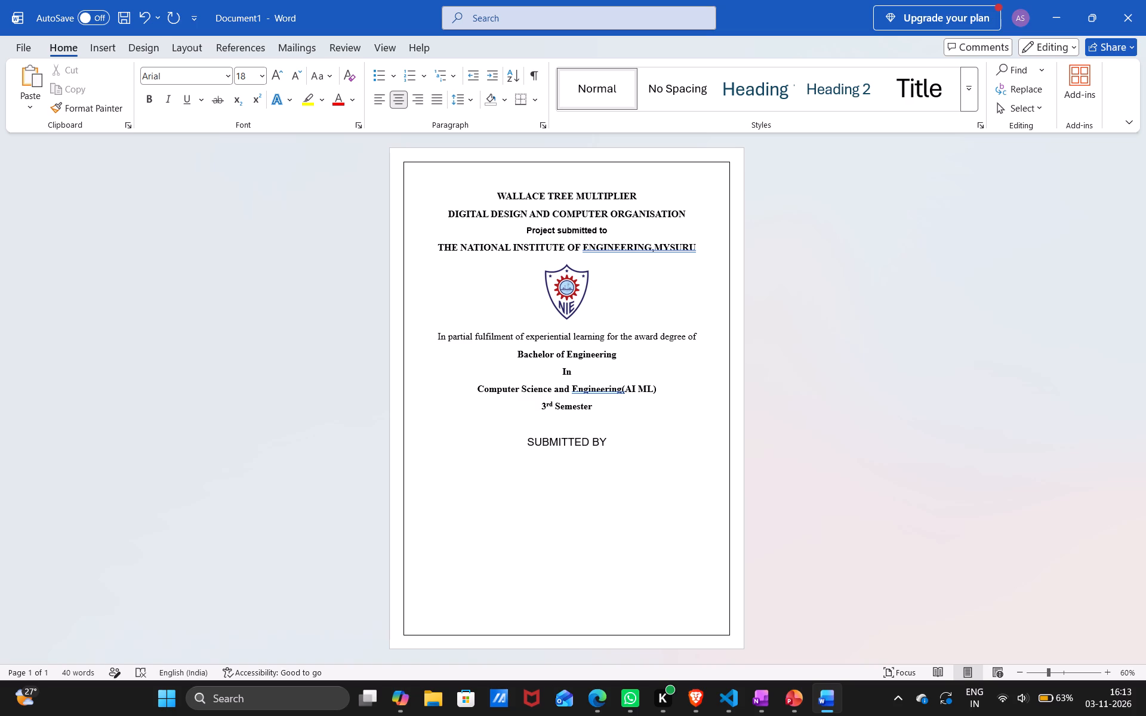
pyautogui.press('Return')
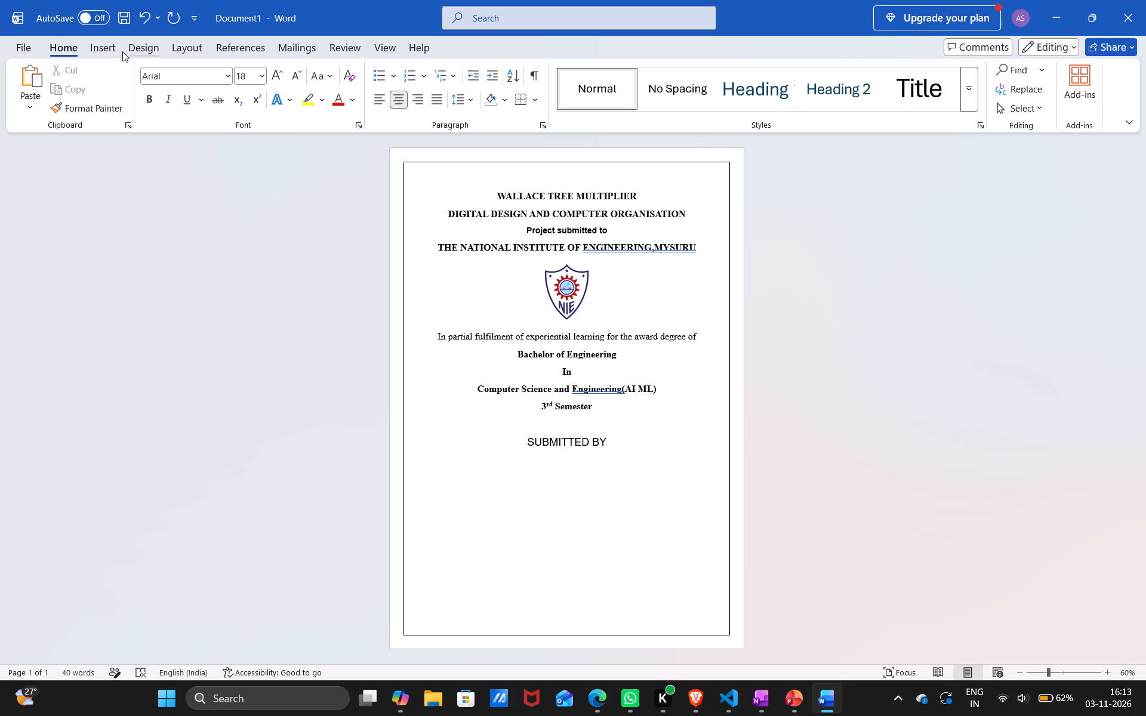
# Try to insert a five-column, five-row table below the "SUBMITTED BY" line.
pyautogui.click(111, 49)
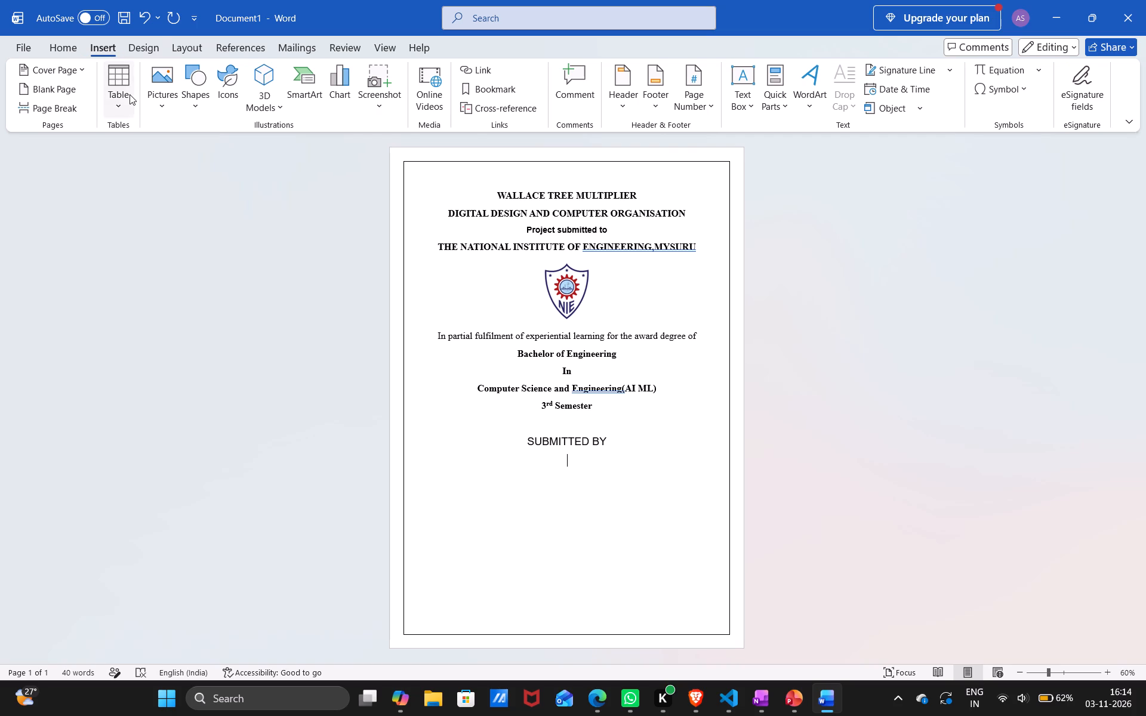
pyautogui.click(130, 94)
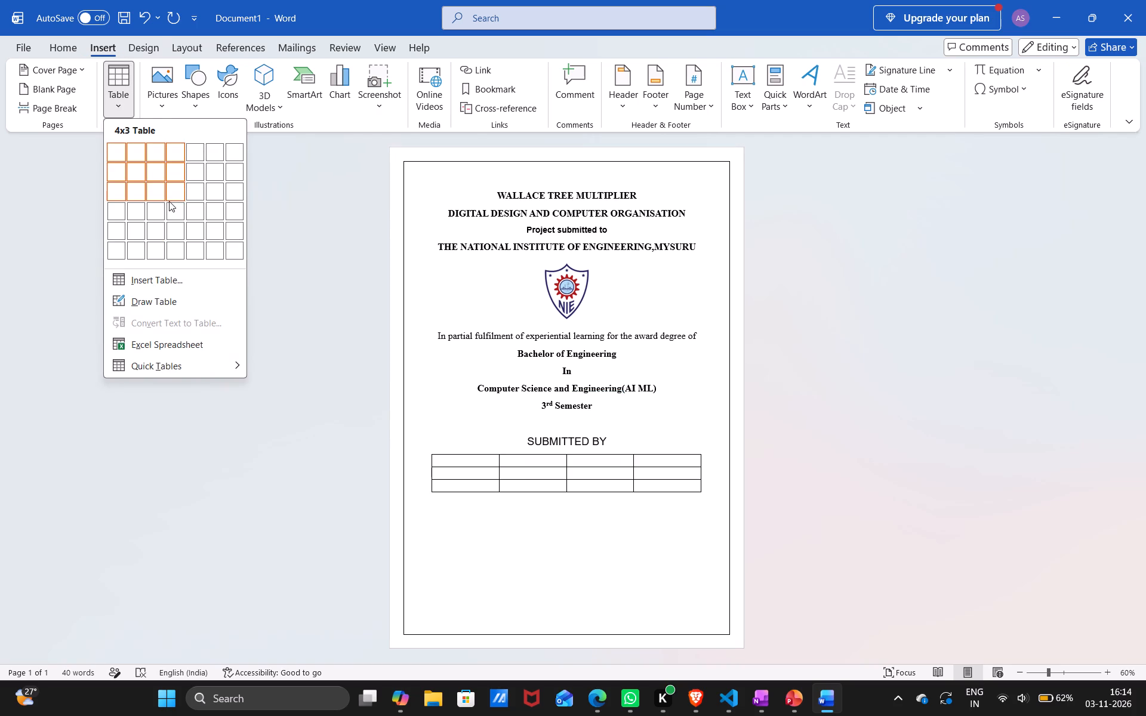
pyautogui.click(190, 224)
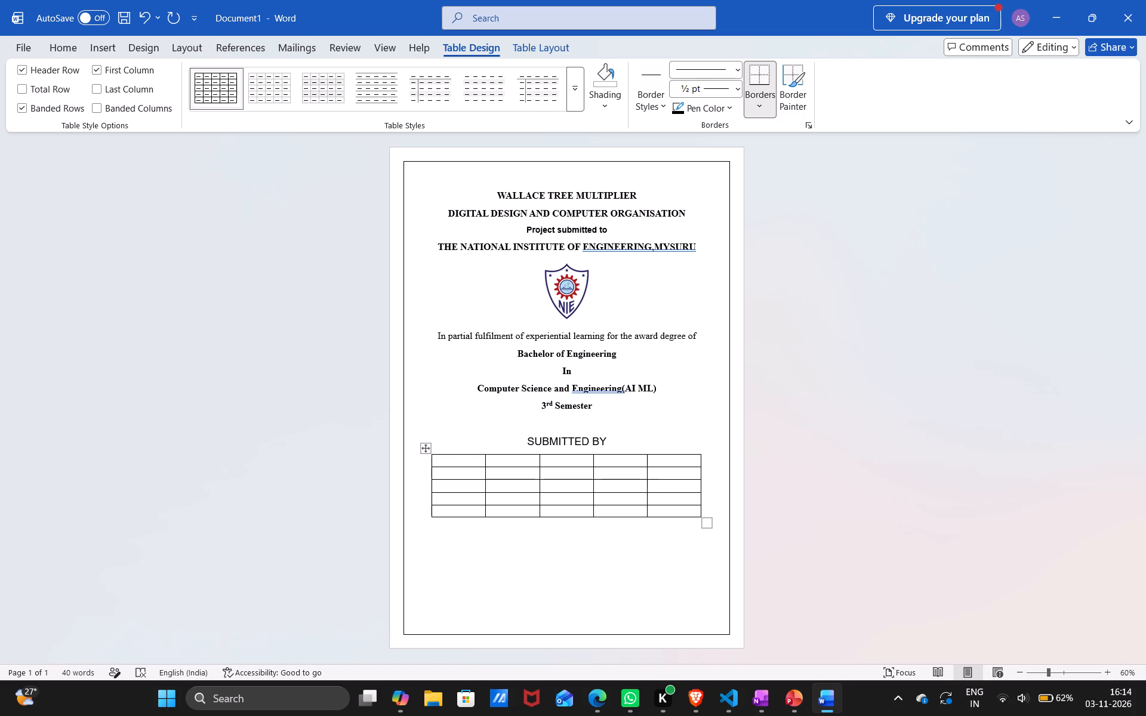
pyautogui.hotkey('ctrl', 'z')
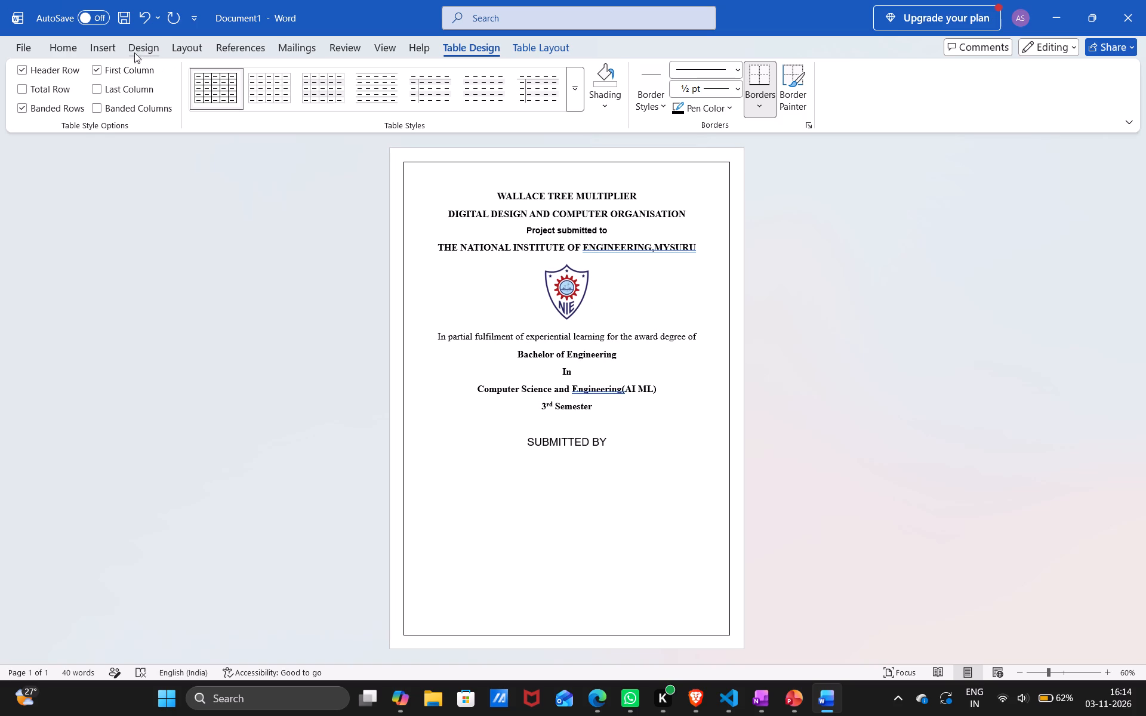
# Insert a two-column, five-row table below the "SUBMITTED BY" line.
pyautogui.click(98, 49)
pyautogui.click(107, 78)
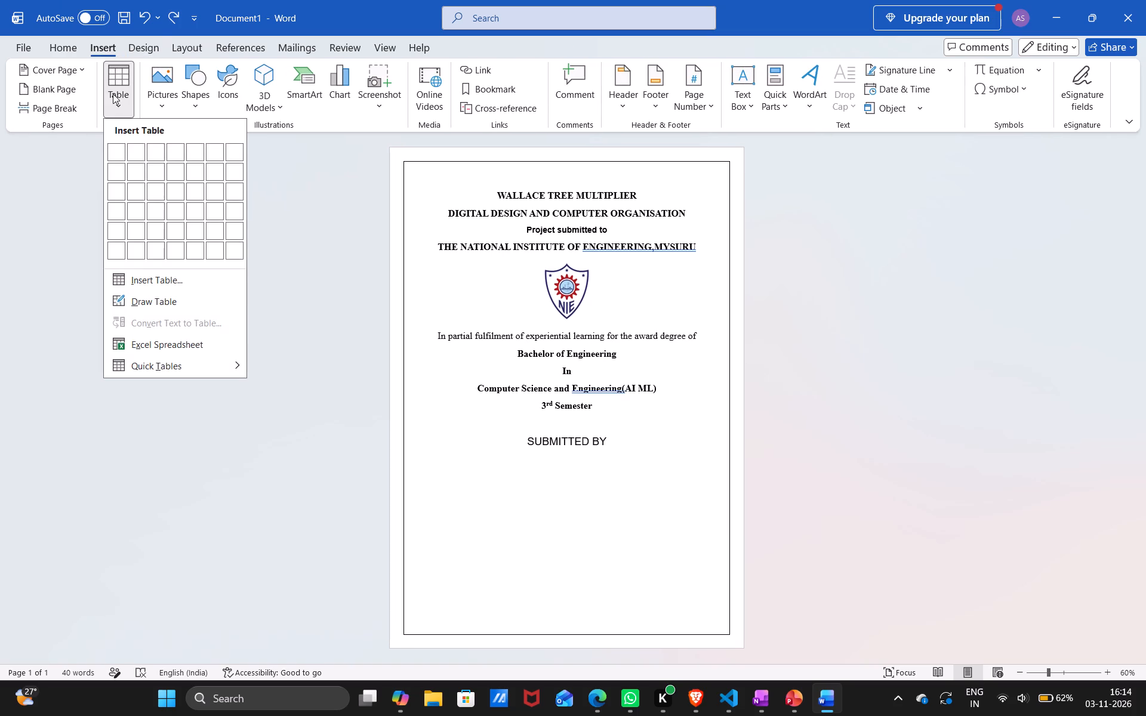
pyautogui.click(141, 226)
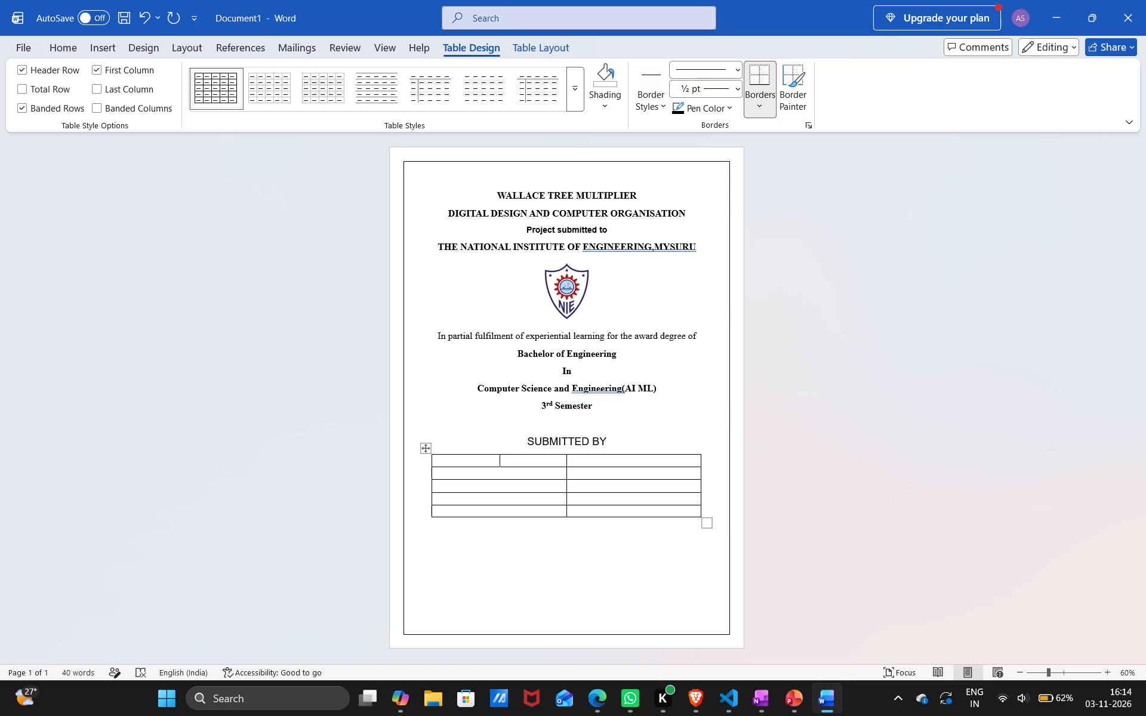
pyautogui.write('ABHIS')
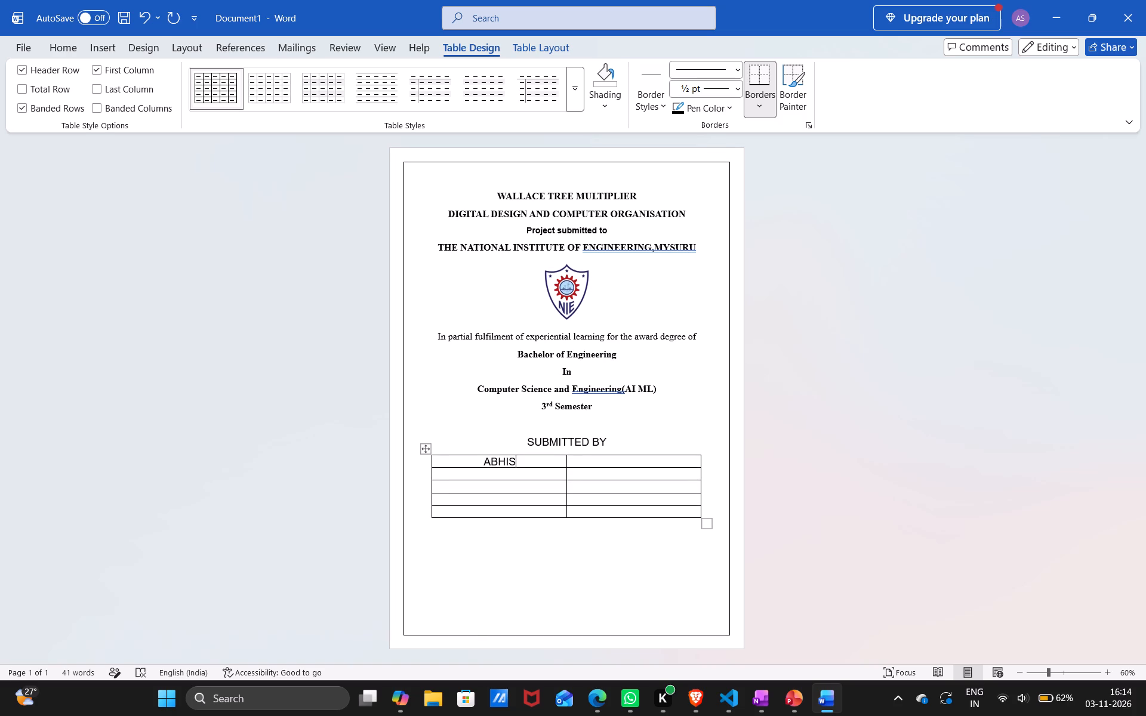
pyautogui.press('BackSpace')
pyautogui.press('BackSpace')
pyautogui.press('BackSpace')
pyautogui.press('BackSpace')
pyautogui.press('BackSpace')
# Enter the first student's name in capitals in the table's first cell, using Times New Roman size 16.
pyautogui.click(76, 41)
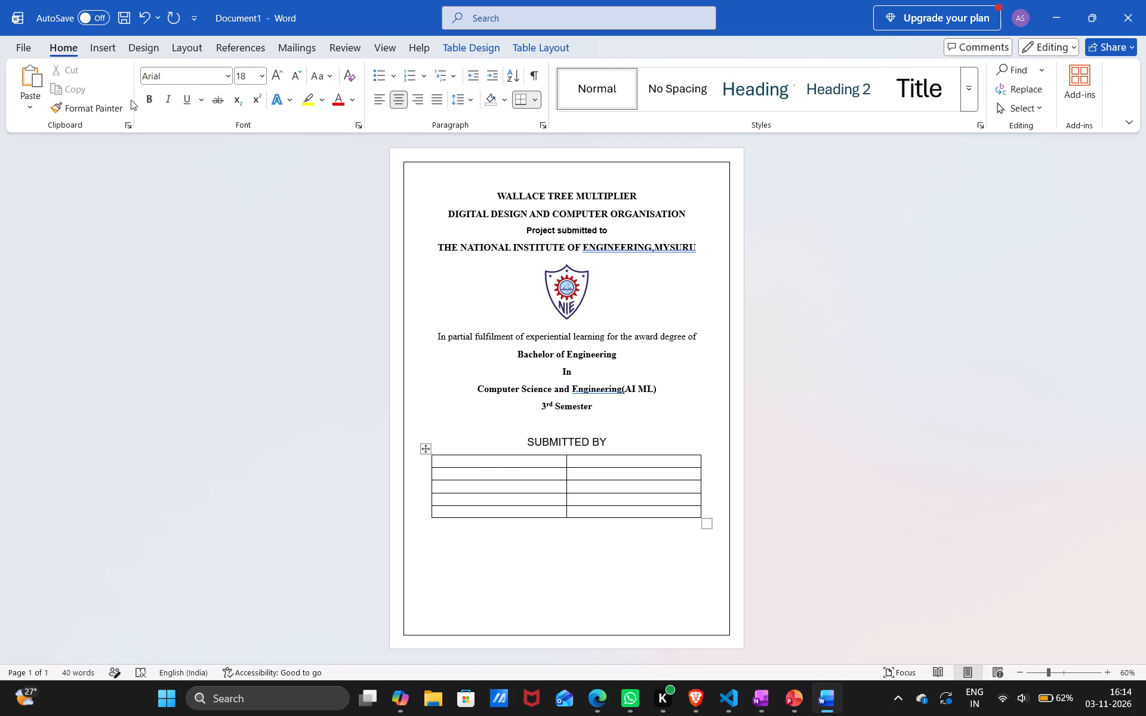
pyautogui.click(229, 81)
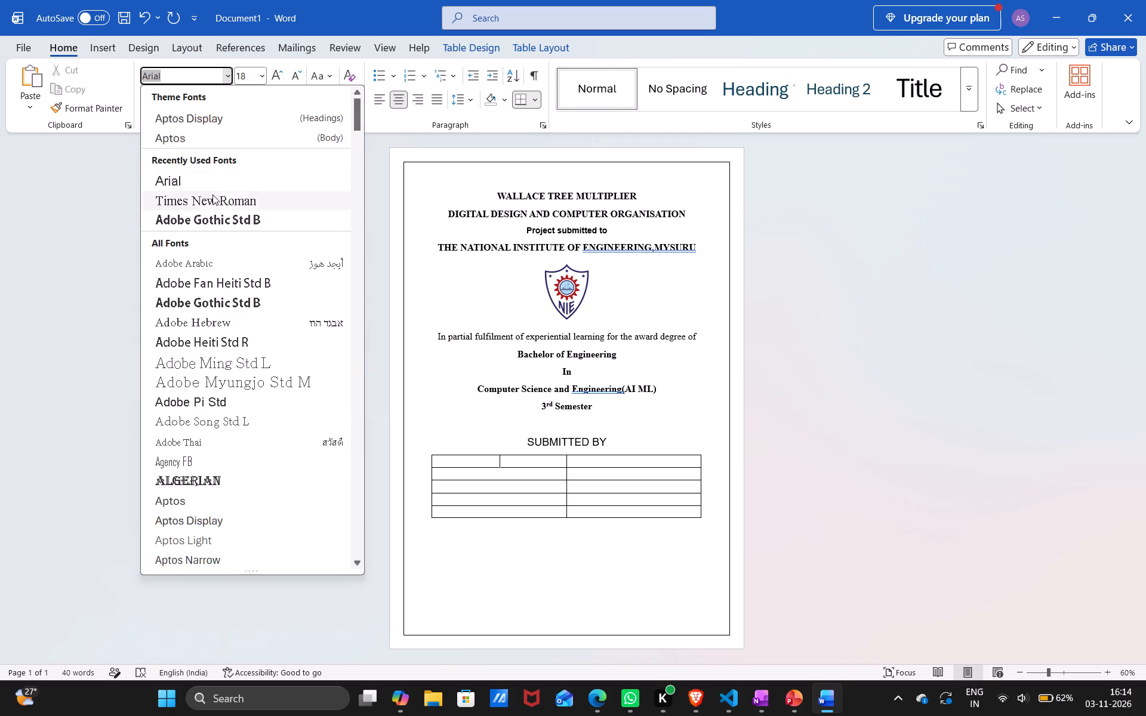
pyautogui.click(202, 202)
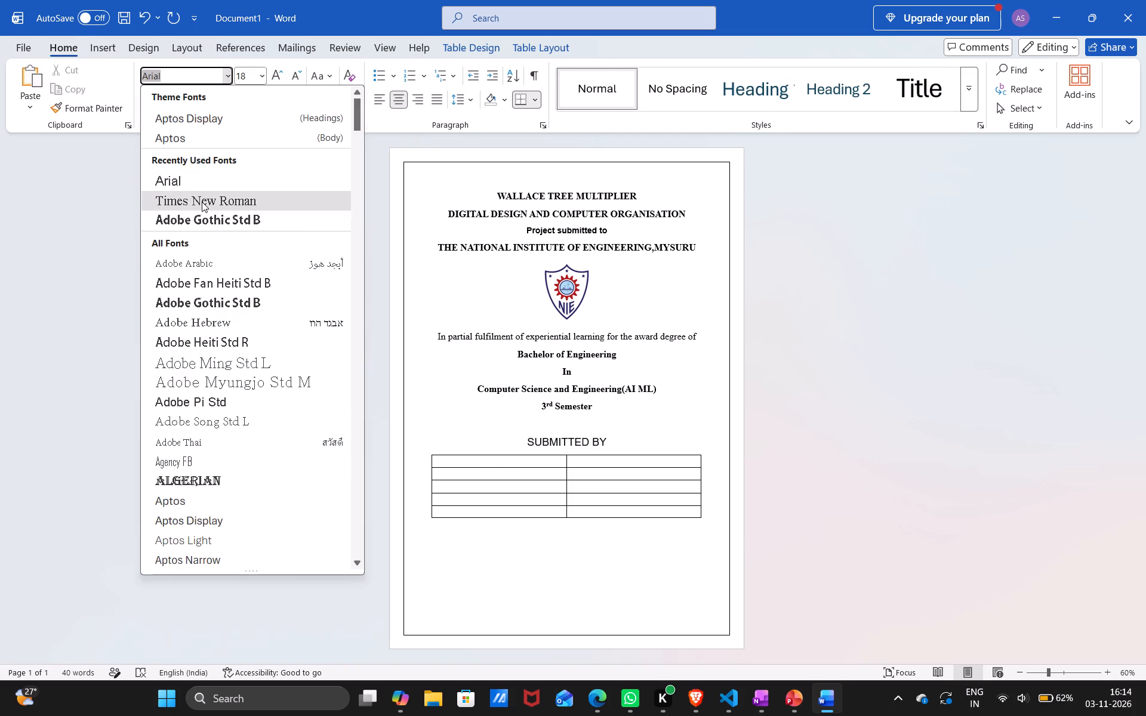
pyautogui.click(260, 72)
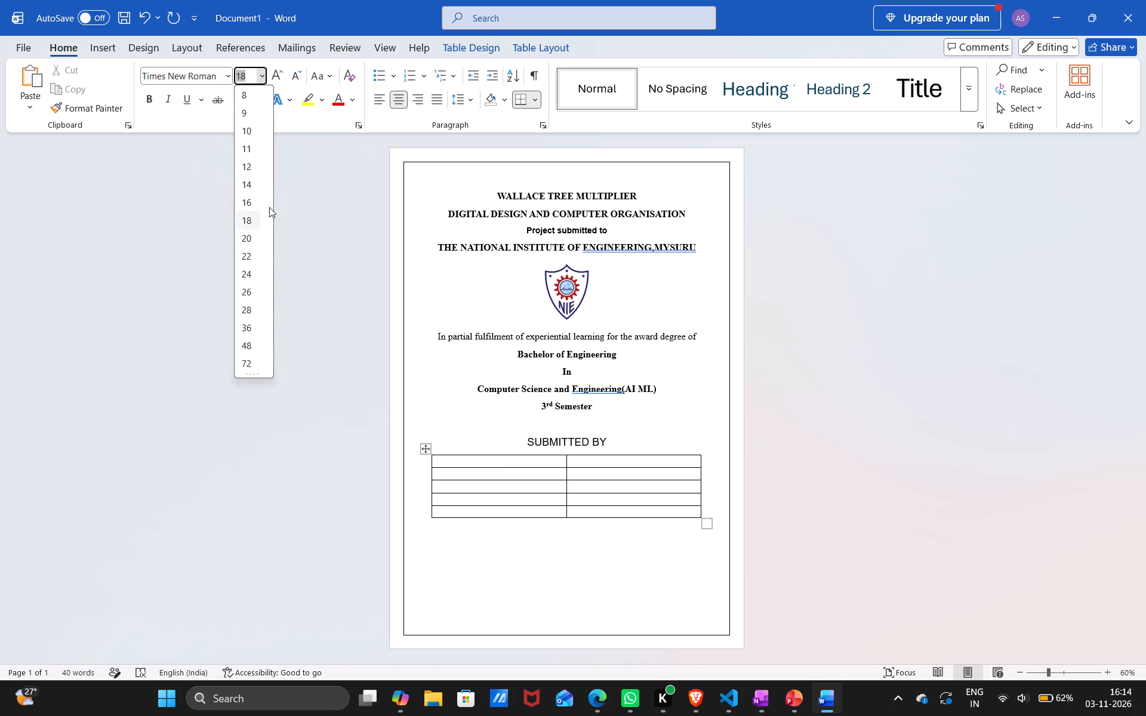
pyautogui.click(252, 202)
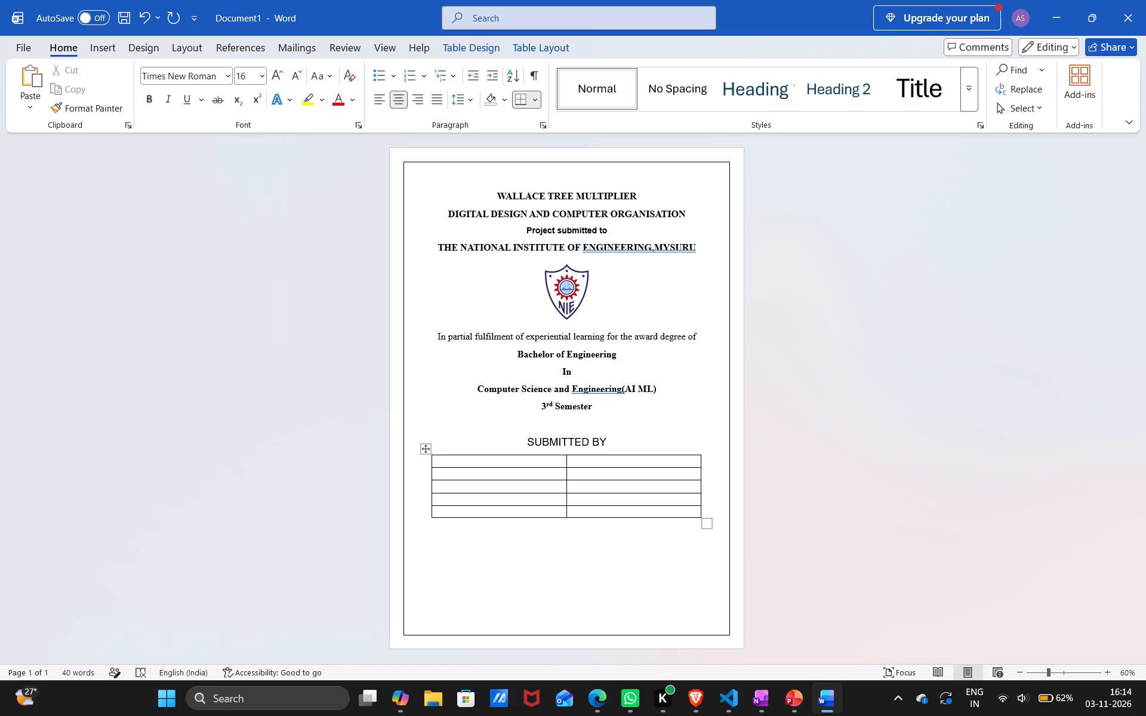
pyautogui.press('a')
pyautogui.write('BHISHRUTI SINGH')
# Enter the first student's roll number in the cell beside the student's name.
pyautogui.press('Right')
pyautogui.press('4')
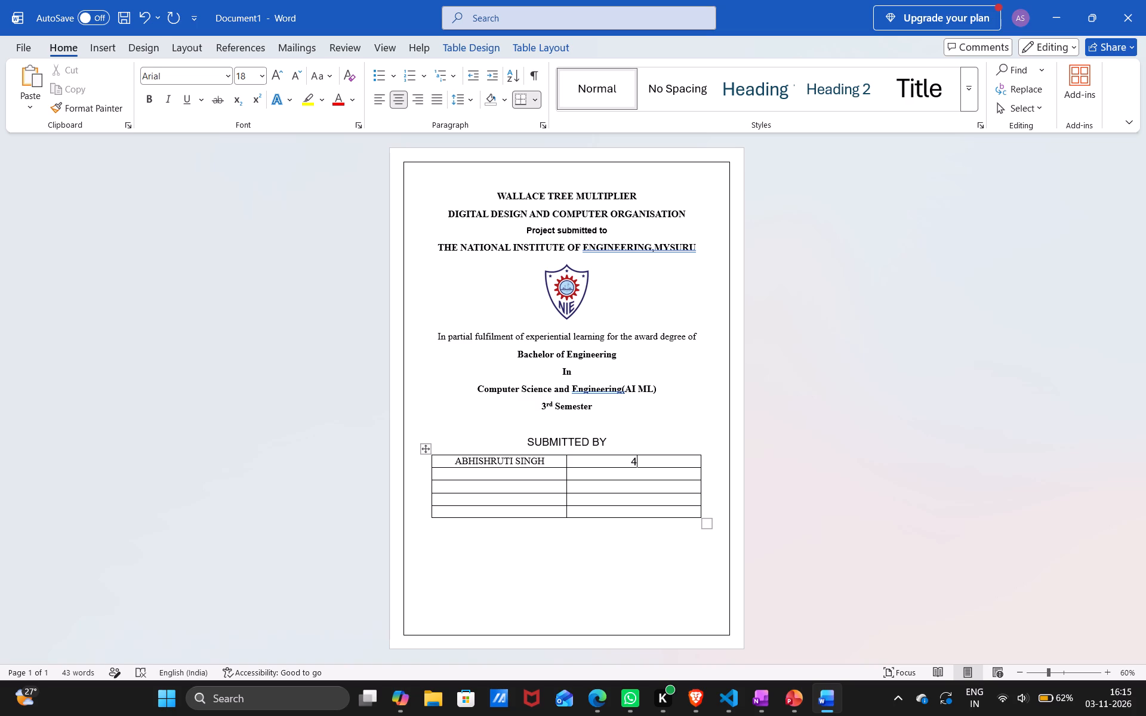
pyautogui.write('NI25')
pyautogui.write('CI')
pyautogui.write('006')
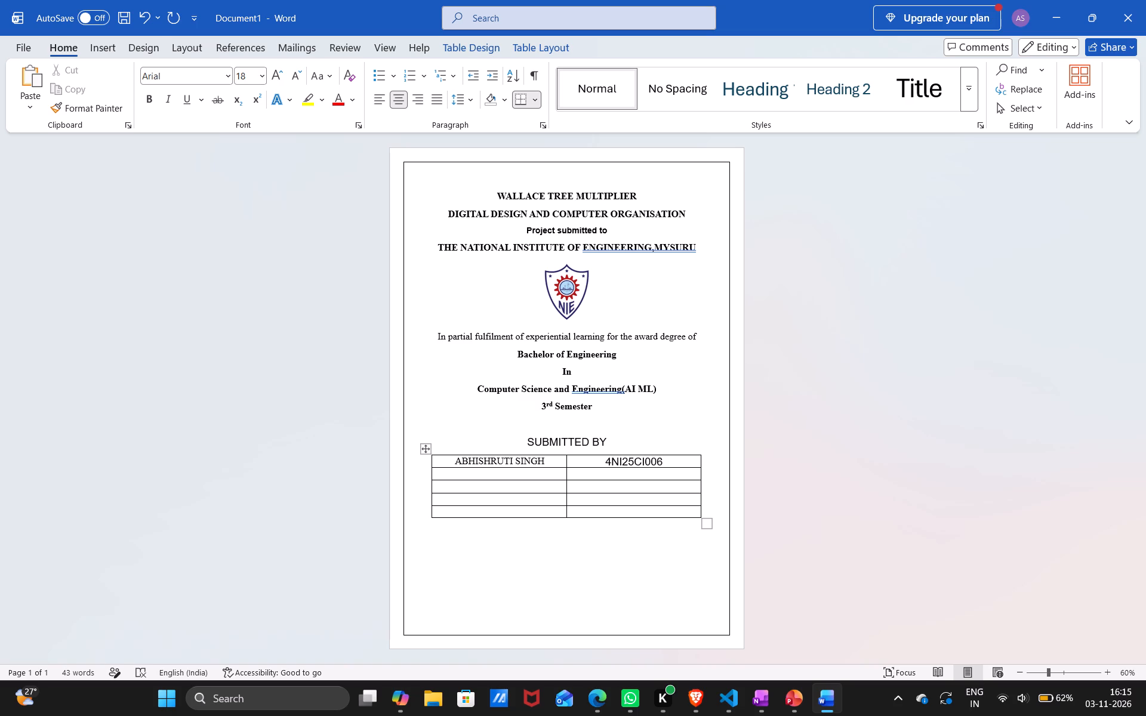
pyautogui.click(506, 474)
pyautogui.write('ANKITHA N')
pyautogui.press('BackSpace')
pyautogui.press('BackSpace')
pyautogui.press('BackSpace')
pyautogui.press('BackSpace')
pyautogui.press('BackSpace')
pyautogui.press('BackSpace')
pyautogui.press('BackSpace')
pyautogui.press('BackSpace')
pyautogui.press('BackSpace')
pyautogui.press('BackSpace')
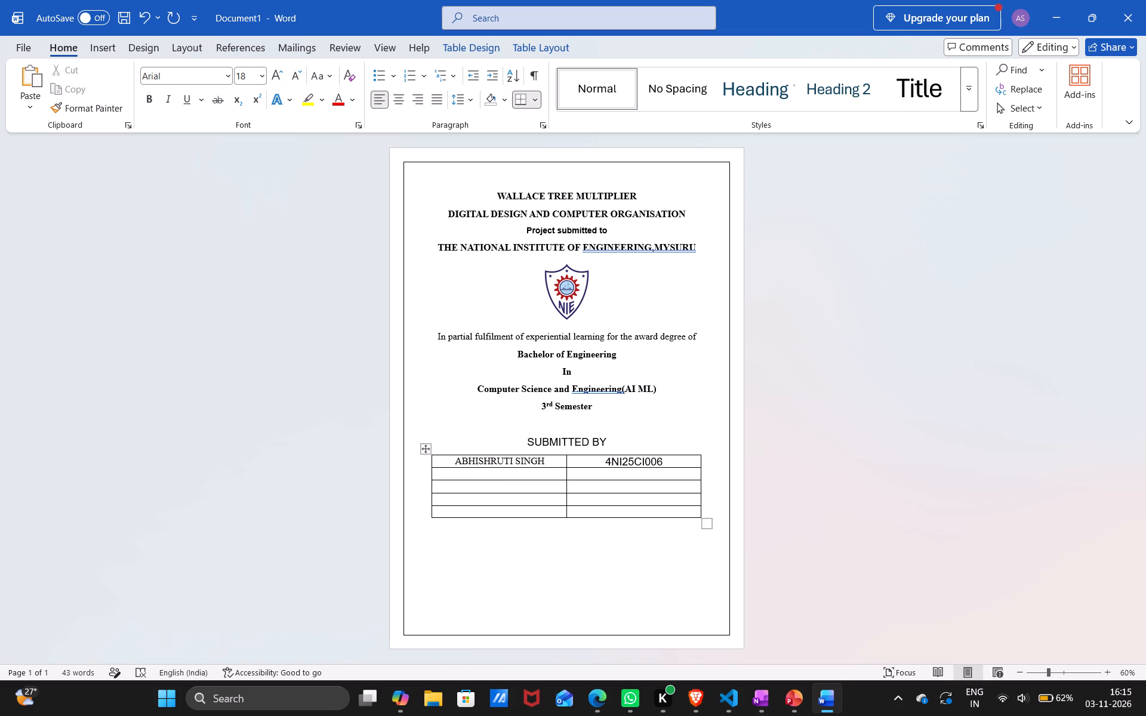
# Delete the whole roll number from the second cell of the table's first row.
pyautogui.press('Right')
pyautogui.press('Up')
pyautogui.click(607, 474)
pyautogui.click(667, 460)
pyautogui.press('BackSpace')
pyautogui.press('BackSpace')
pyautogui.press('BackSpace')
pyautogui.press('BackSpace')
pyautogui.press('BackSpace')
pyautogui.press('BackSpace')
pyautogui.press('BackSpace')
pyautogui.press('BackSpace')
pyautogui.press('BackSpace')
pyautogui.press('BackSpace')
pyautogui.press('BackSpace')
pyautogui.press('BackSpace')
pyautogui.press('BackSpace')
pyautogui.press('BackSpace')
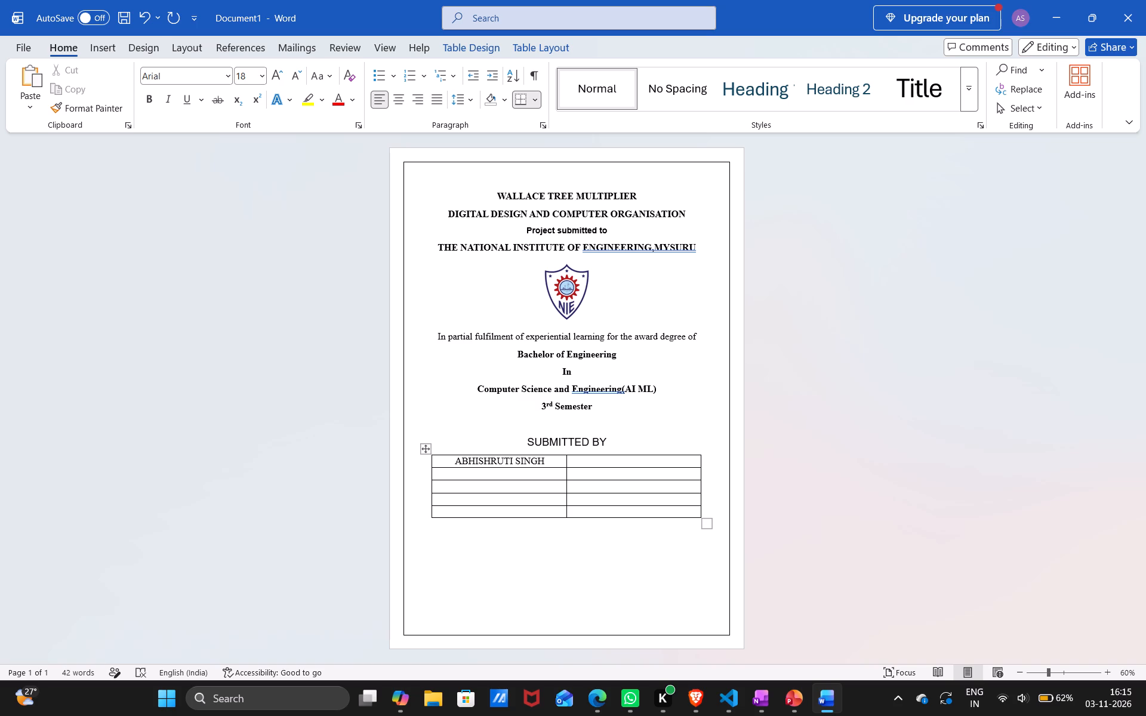
# Set the empty cell beside the first student's name to Times New Roman, size 16.
pyautogui.click(263, 79)
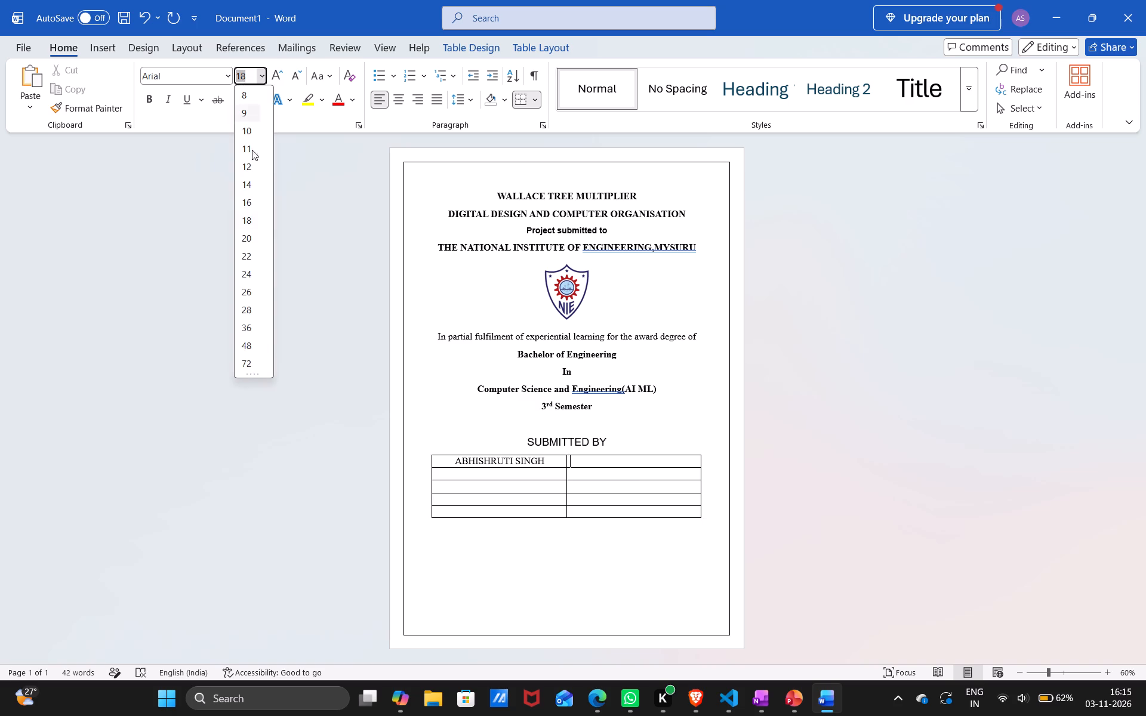
pyautogui.click(248, 204)
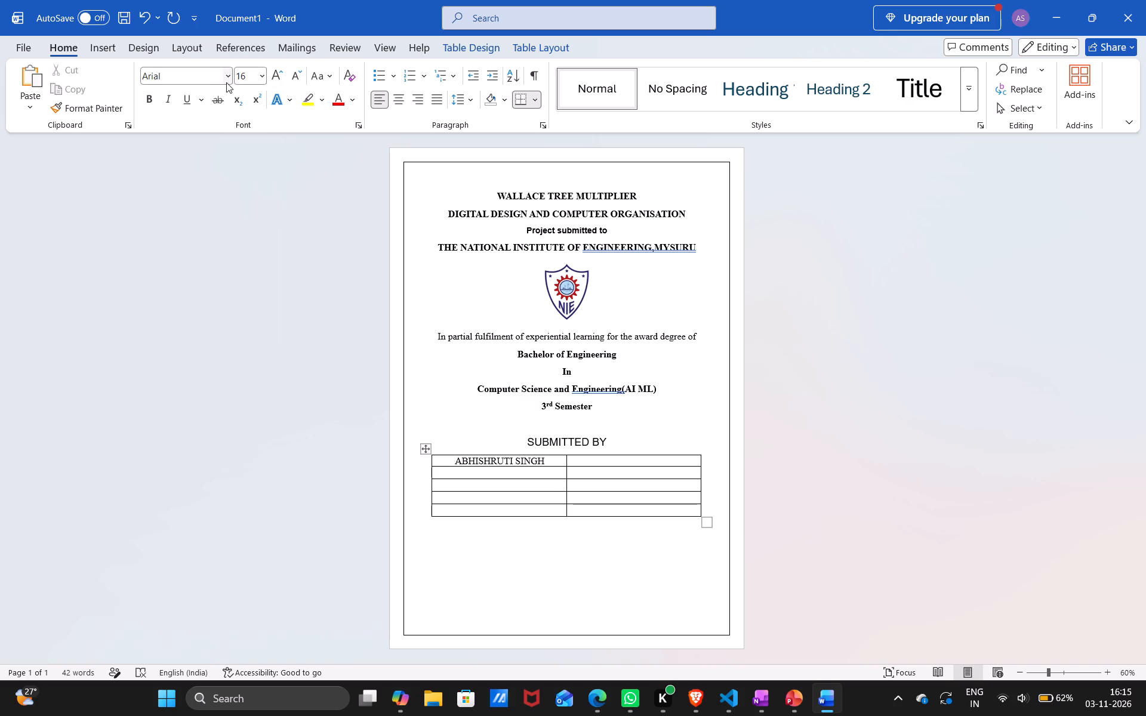
pyautogui.click(226, 82)
pyautogui.click(222, 182)
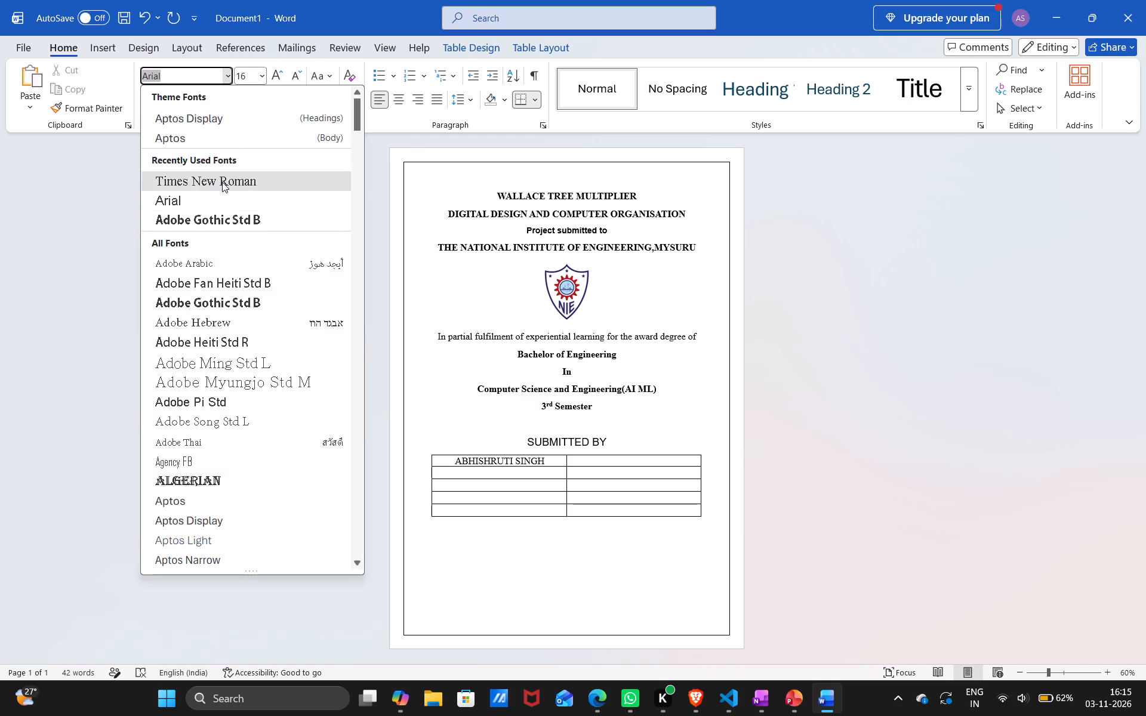
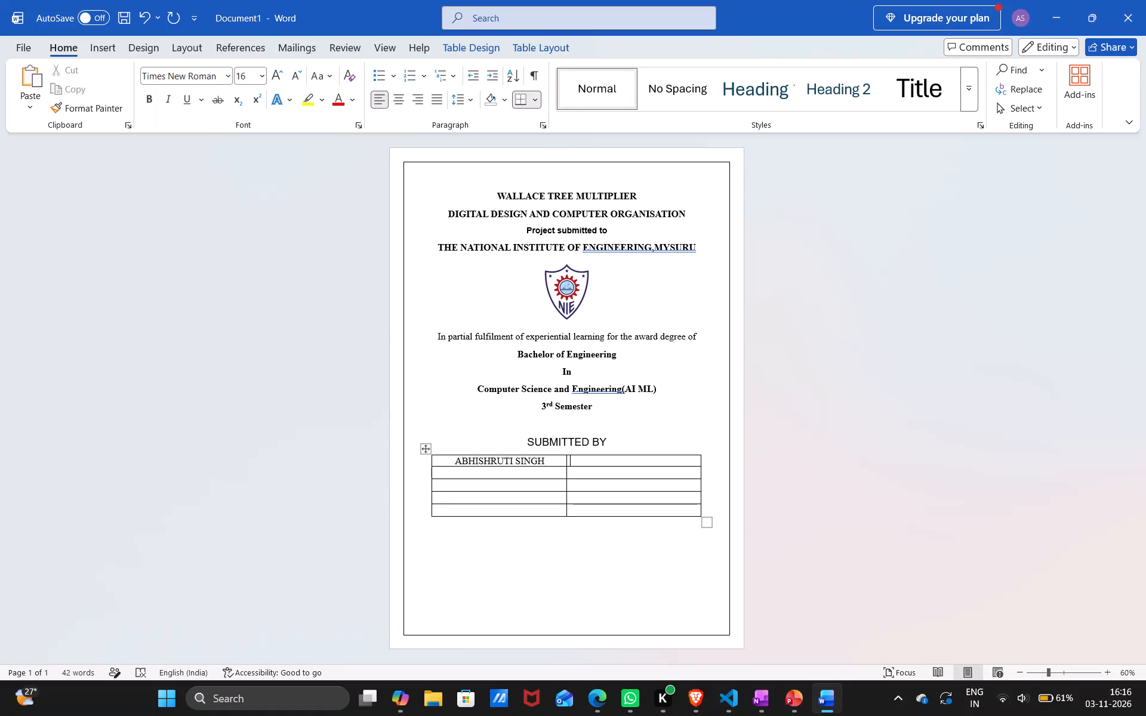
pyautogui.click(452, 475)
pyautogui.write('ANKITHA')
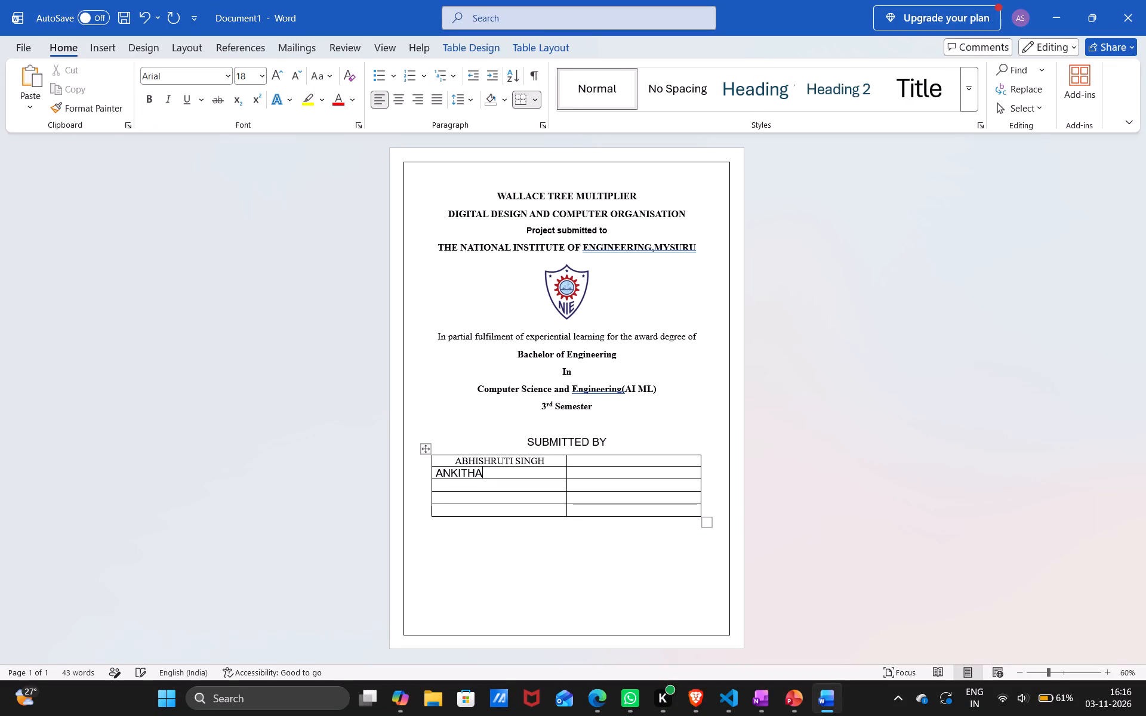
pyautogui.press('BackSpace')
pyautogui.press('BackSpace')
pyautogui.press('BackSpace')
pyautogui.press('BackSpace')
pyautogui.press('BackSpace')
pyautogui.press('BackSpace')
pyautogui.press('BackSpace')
# Enter the second student's name in Times New Roman, size 16, and fill in the remaining three students' names in the rows below.
pyautogui.click(224, 70)
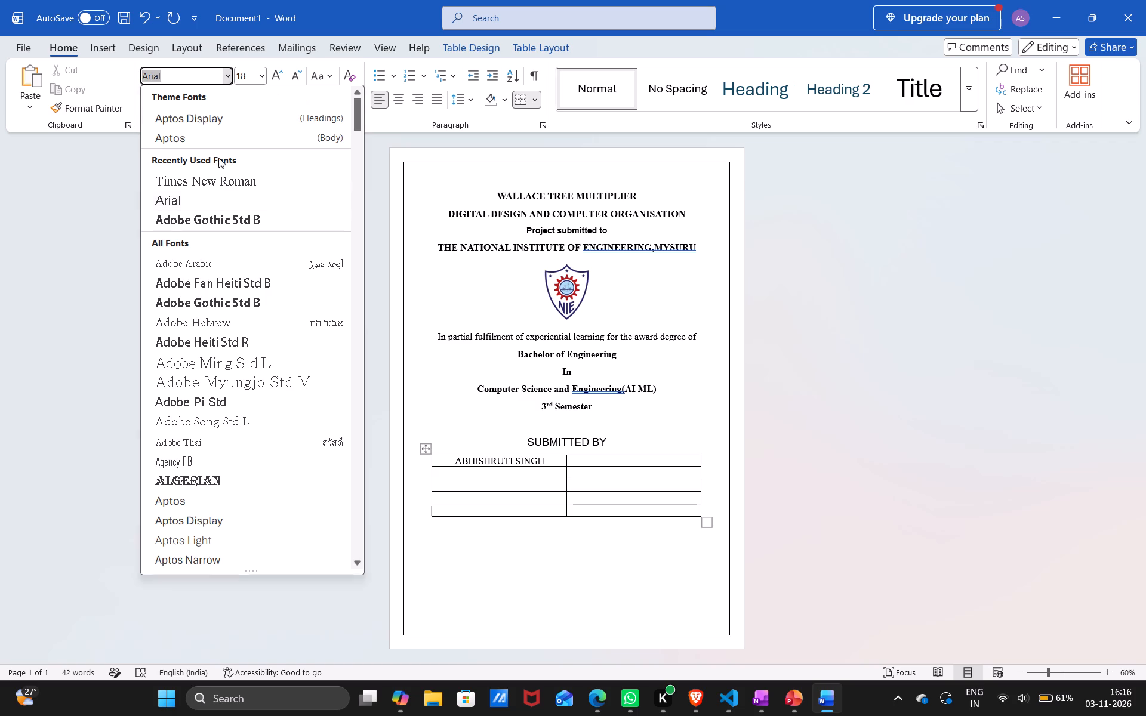
pyautogui.click(211, 174)
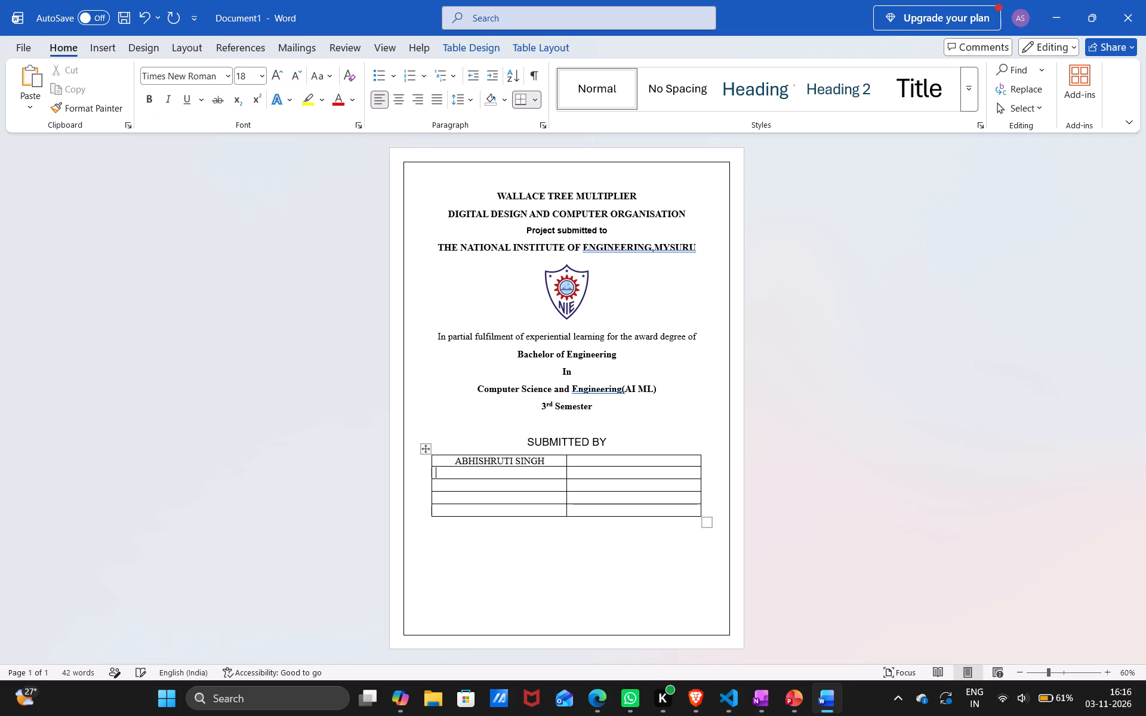
pyautogui.click(258, 75)
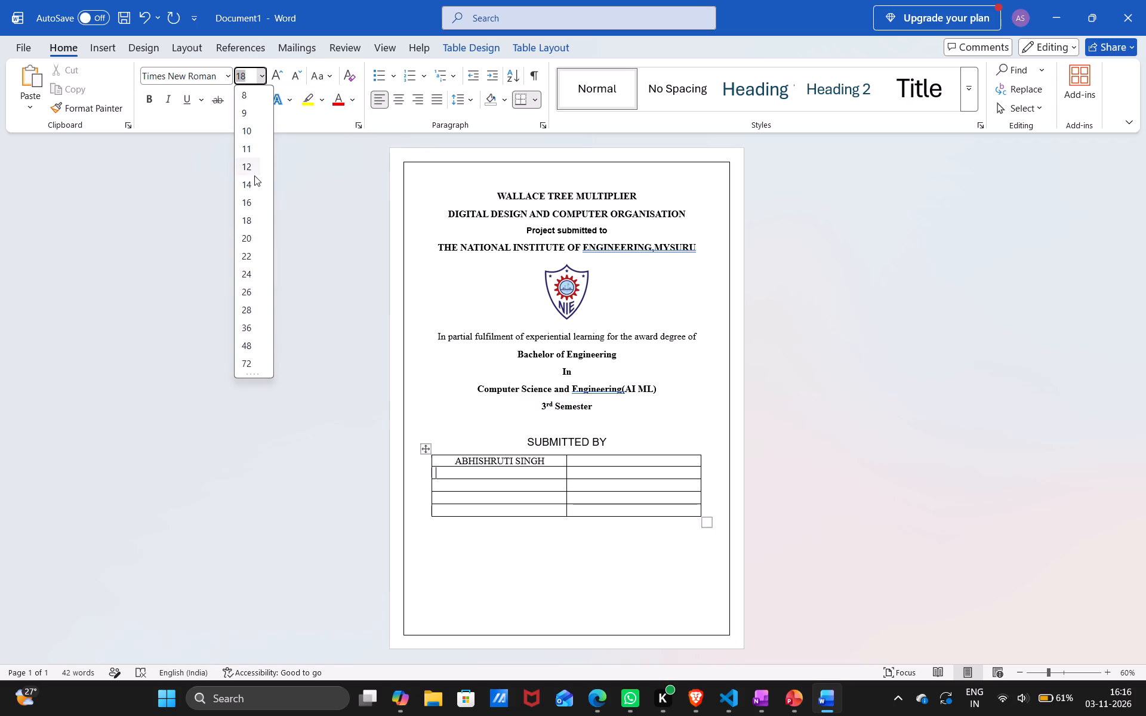
pyautogui.click(255, 195)
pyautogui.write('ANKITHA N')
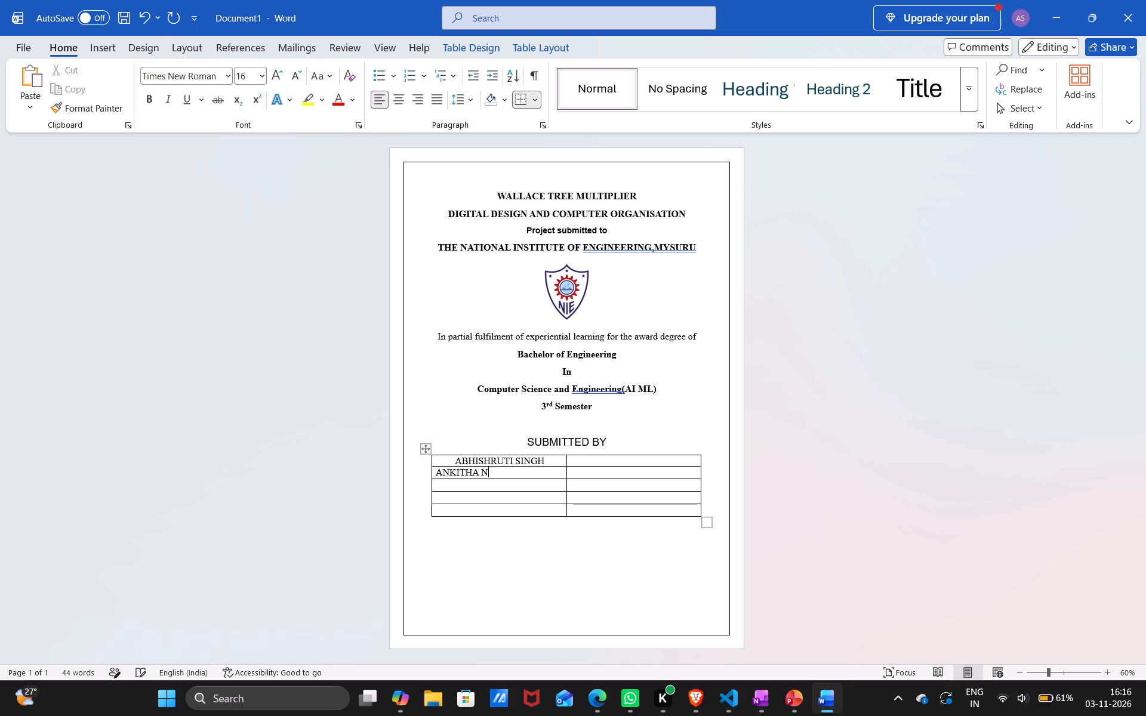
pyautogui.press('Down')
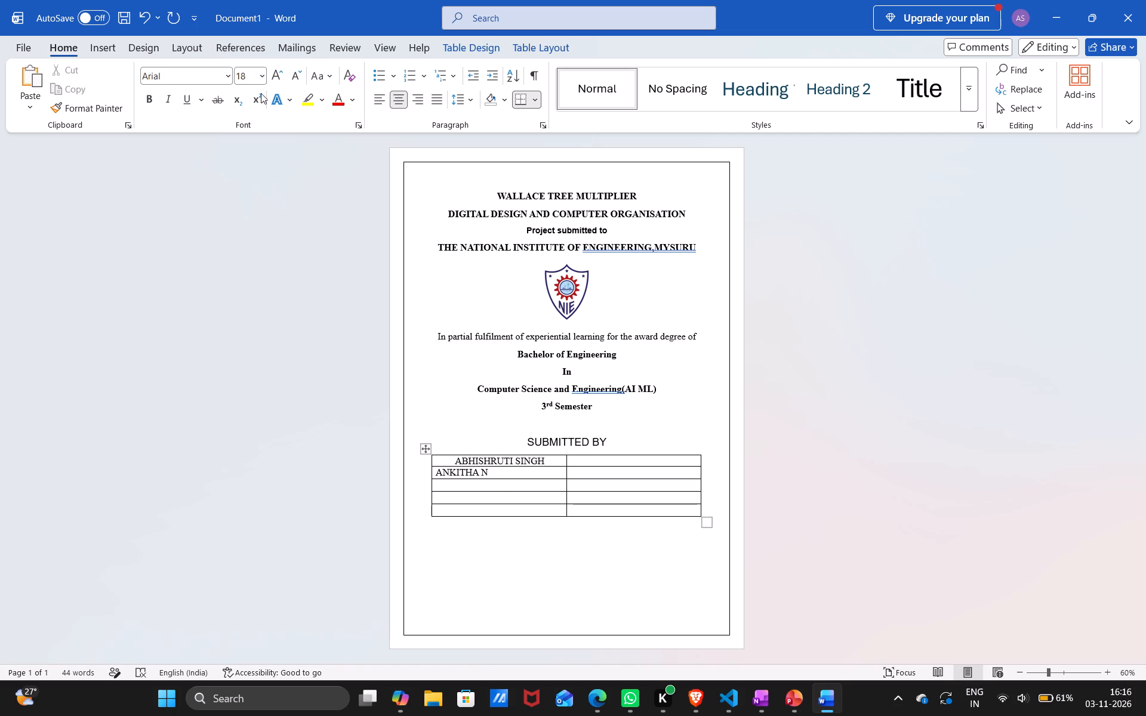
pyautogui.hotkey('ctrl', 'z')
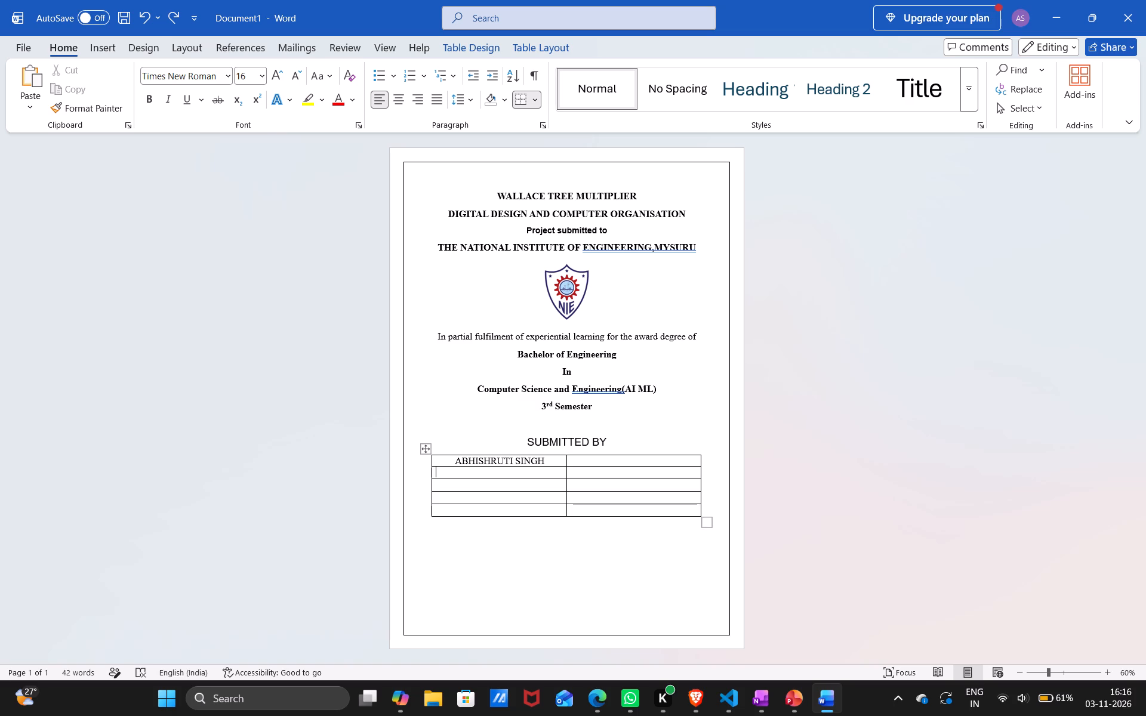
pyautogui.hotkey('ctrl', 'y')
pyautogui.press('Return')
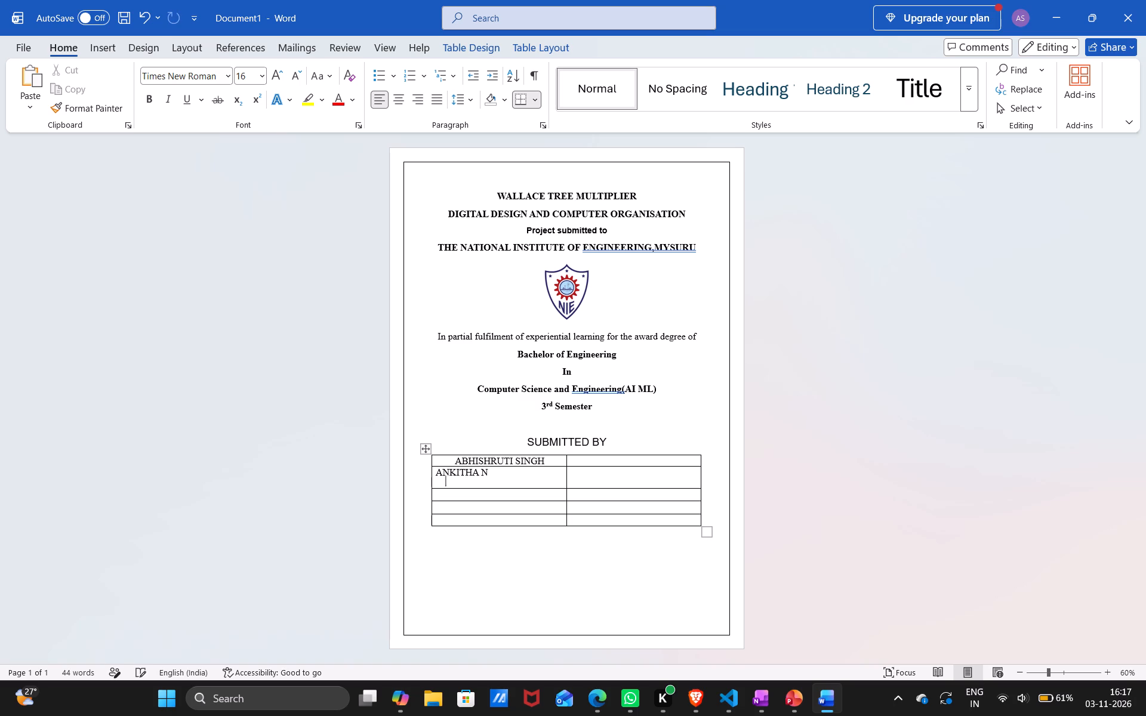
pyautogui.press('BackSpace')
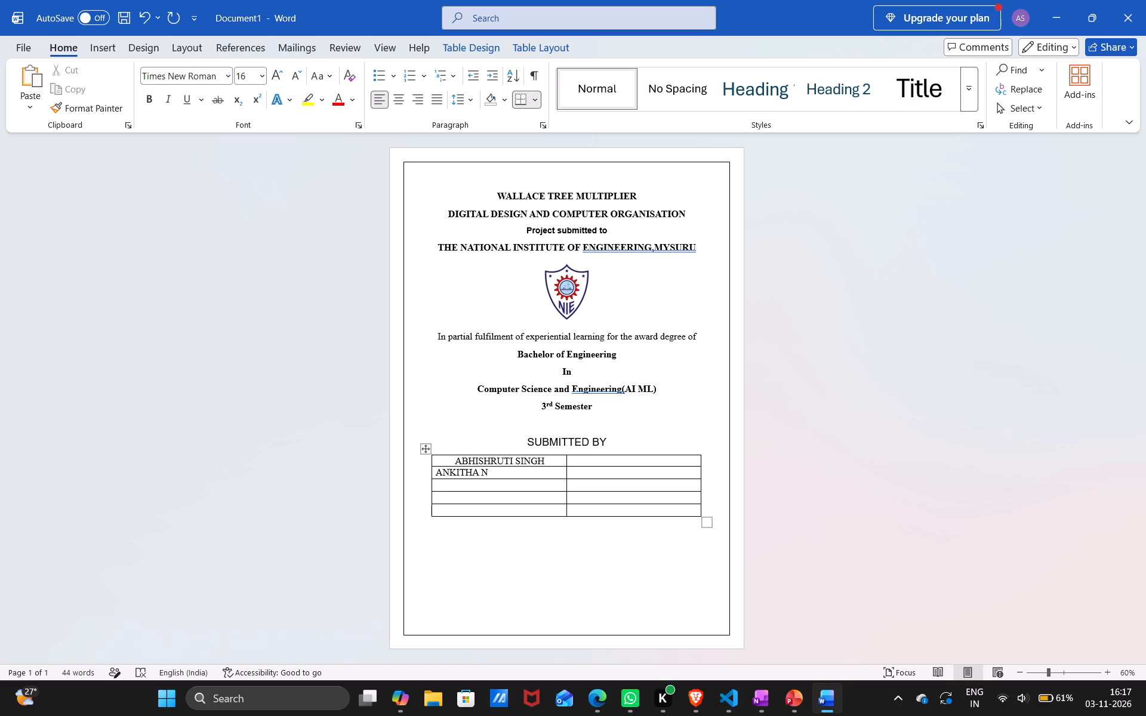
# Enter the third, fourth and fifth students' names in capitals in the first-column cells of the table's last three rows.
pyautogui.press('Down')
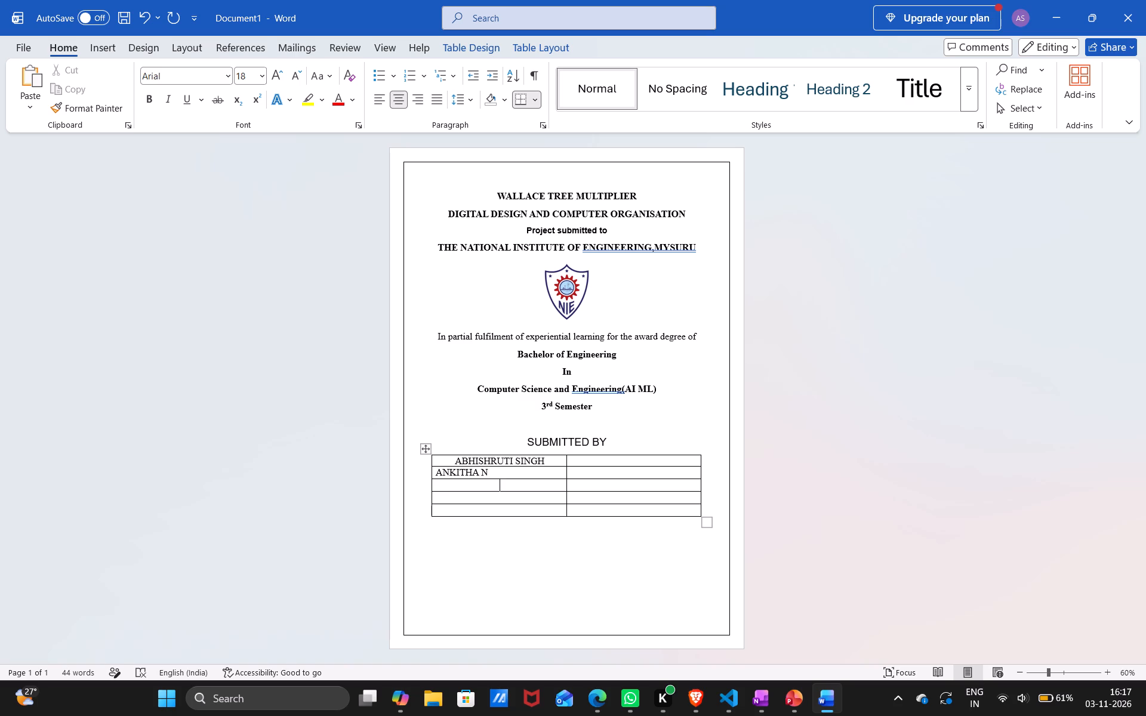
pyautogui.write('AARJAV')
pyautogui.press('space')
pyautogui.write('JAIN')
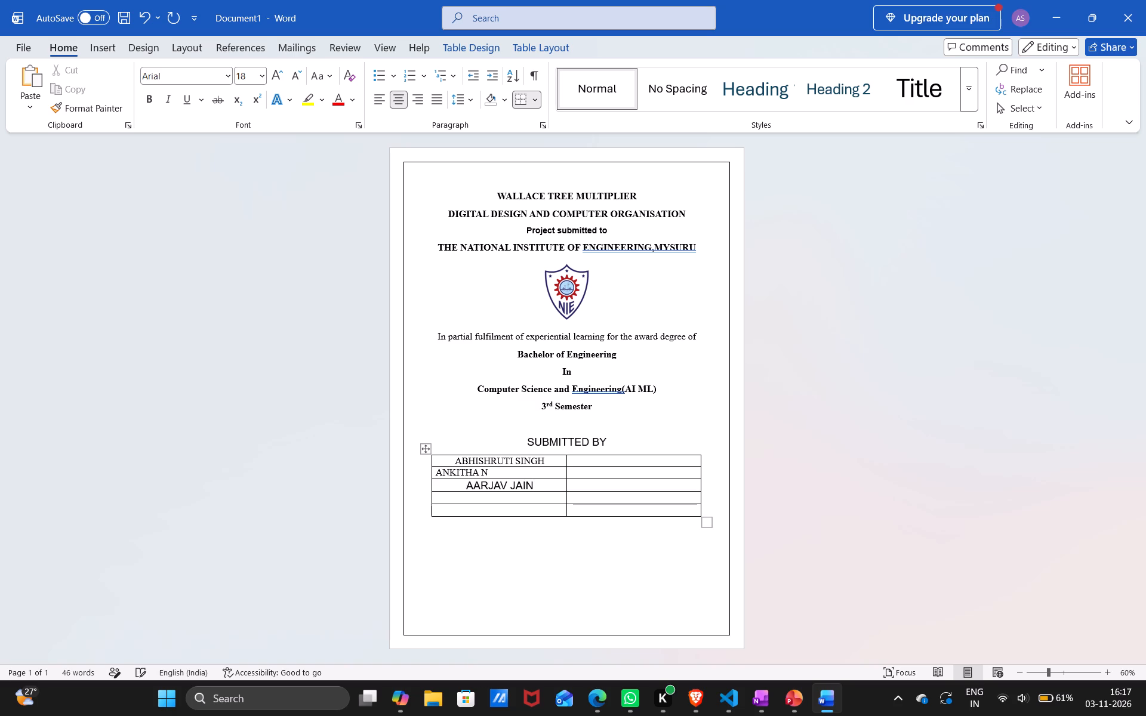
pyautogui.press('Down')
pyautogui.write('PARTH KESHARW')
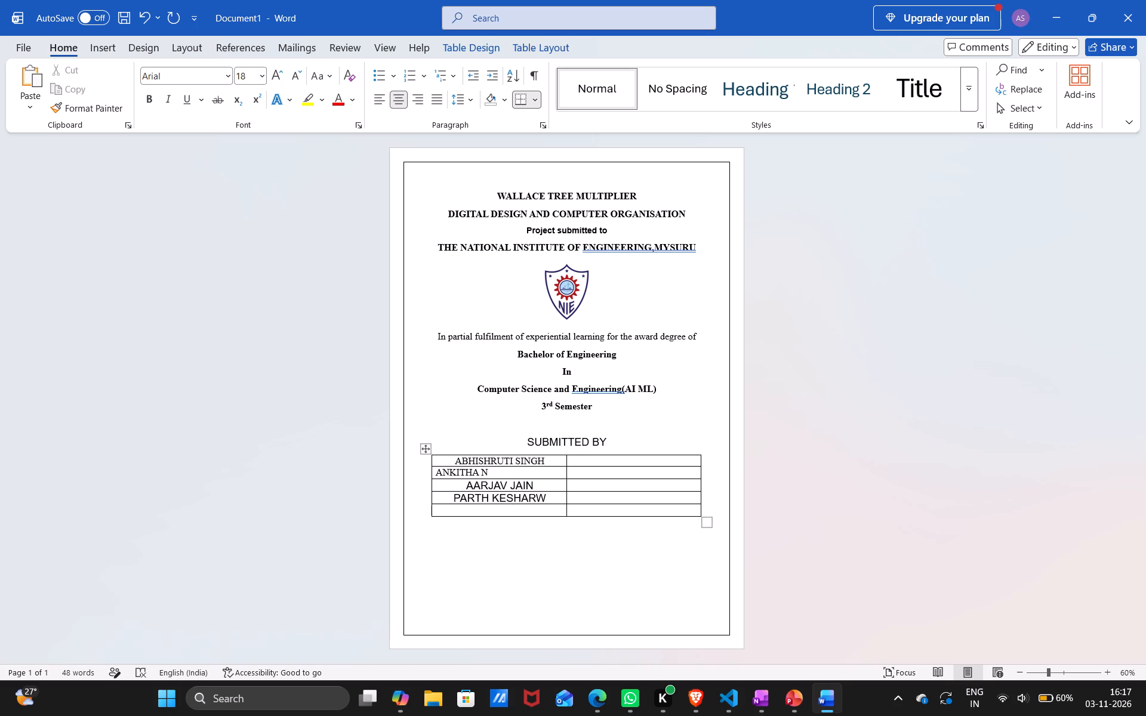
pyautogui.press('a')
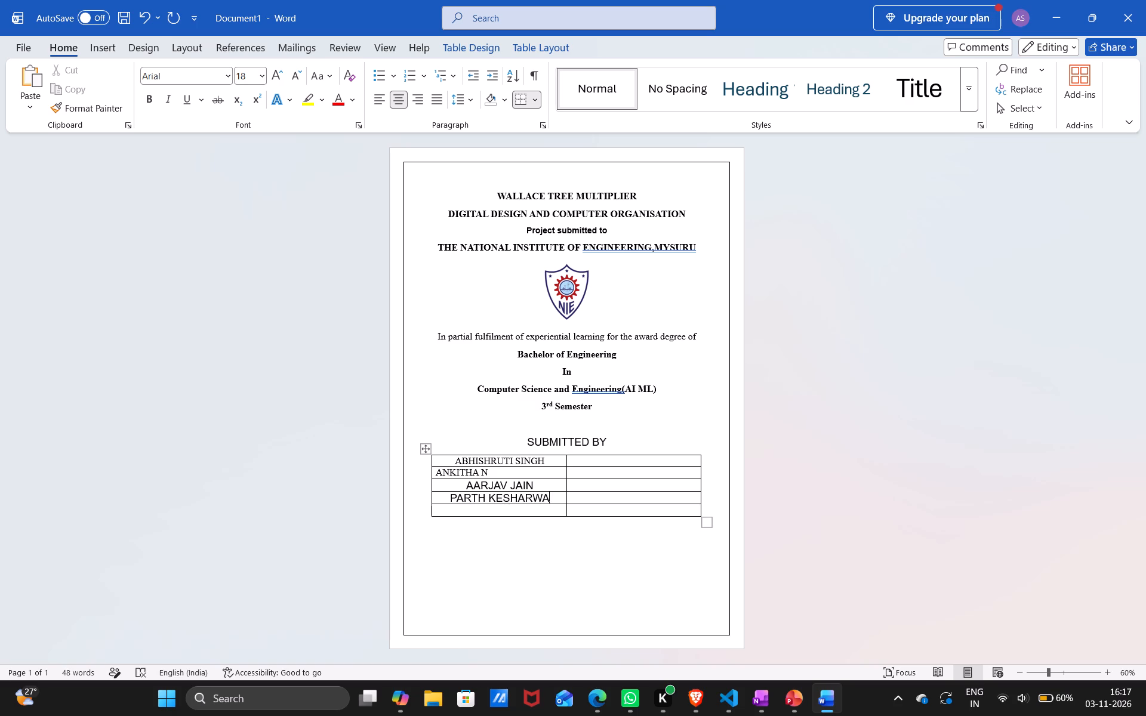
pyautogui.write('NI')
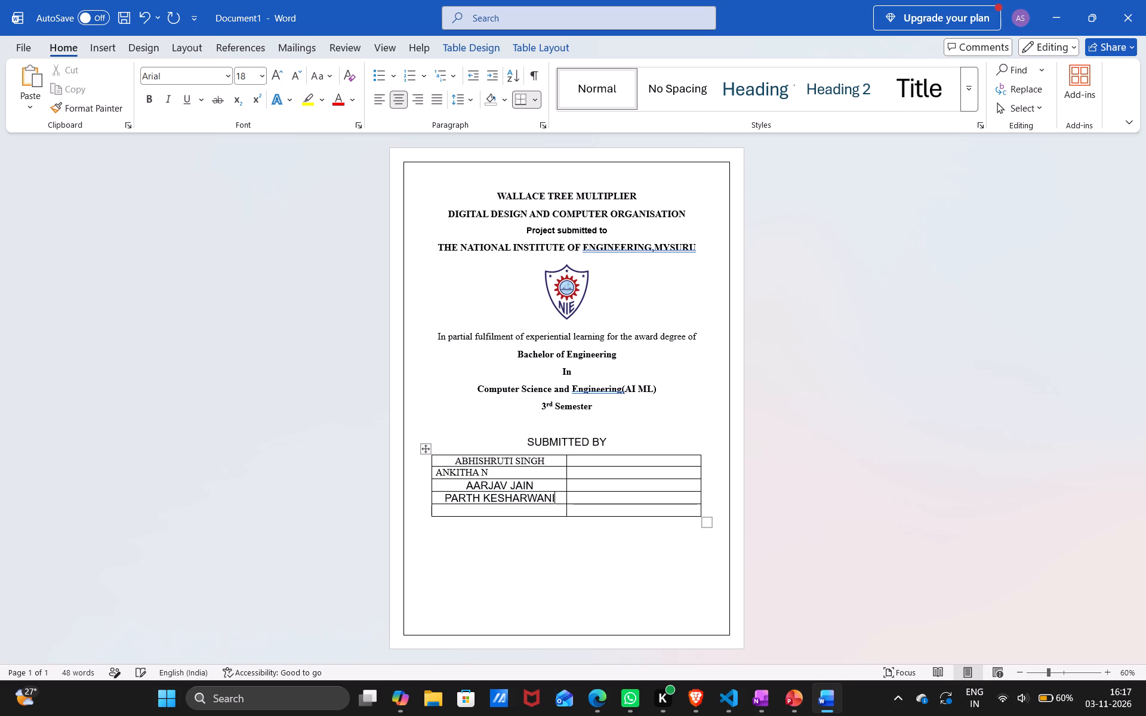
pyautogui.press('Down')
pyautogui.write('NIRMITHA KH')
# Format all five student names in the table's first column as Times New Roman, size 16, centred.
pyautogui.moveTo(454, 458); pyautogui.dragTo(508, 524)
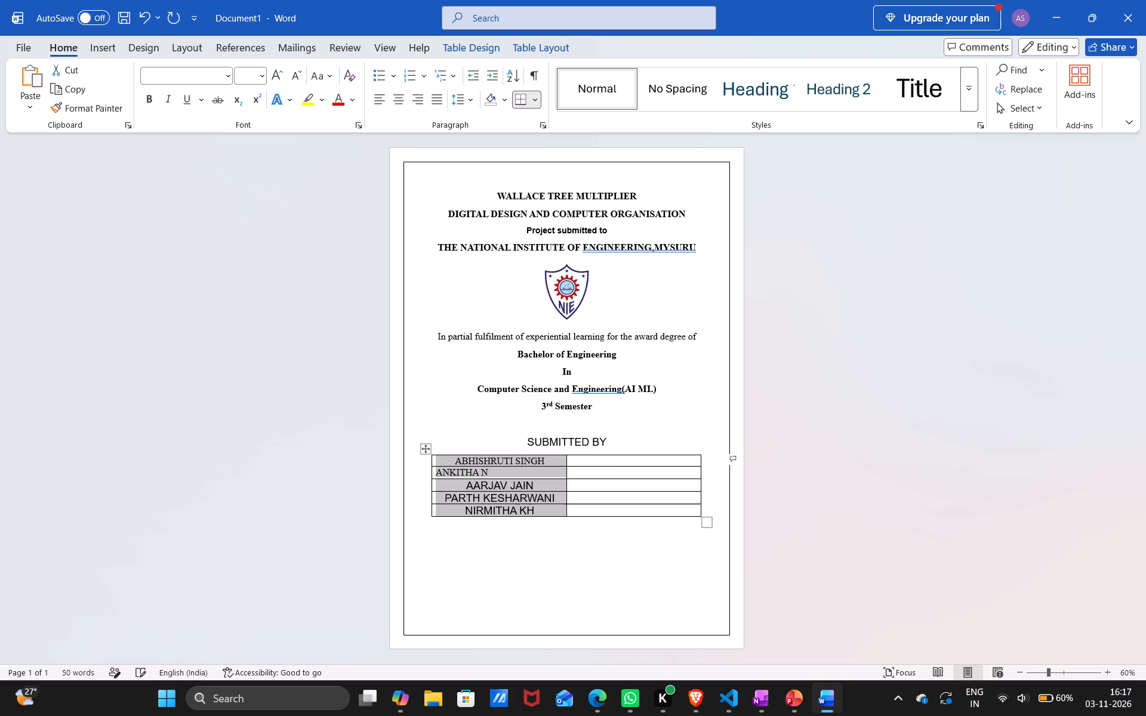
pyautogui.click(224, 74)
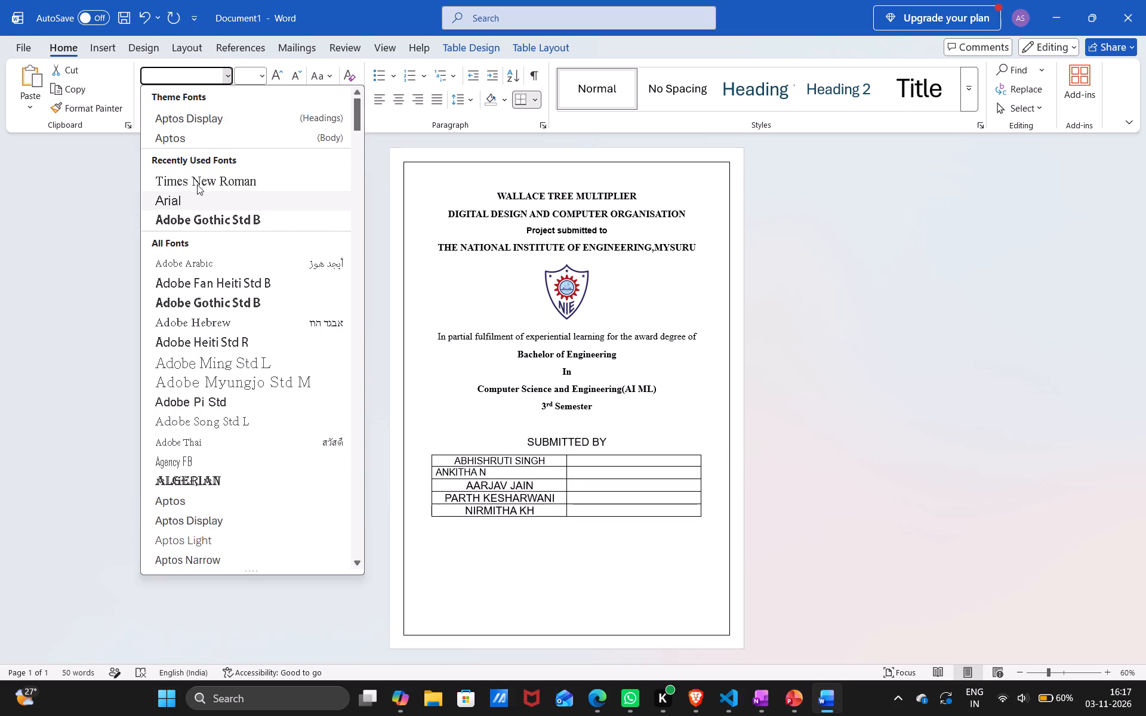
pyautogui.click(197, 183)
pyautogui.click(262, 74)
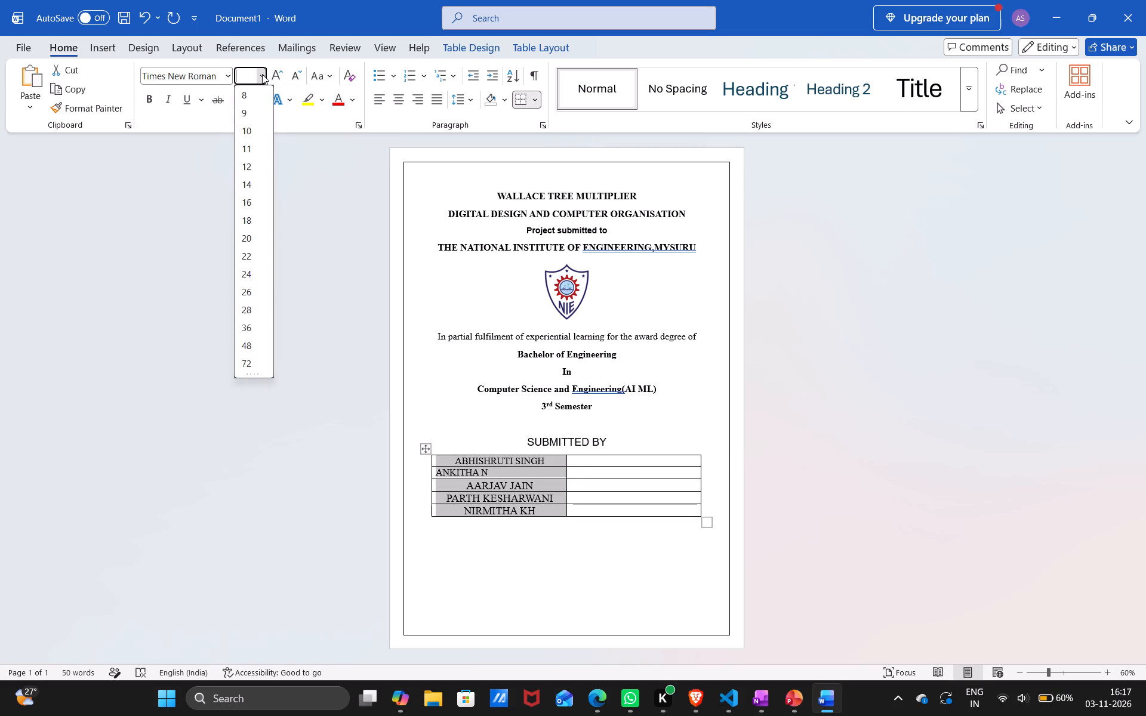
pyautogui.click(250, 198)
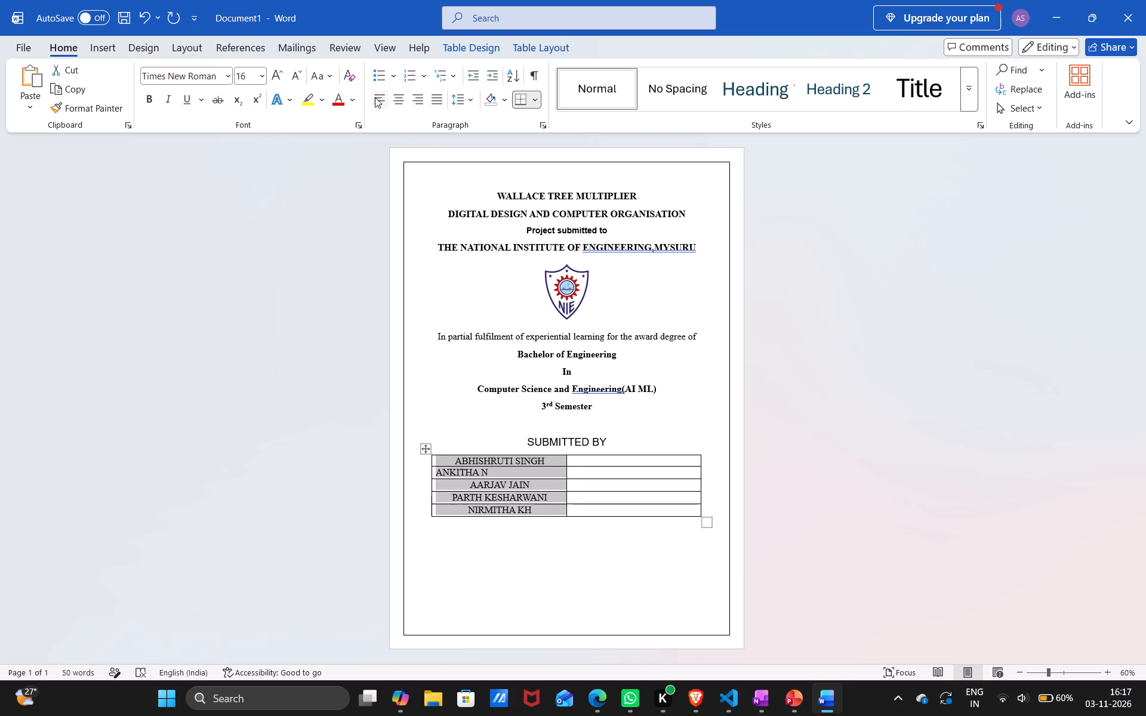
pyautogui.click(395, 99)
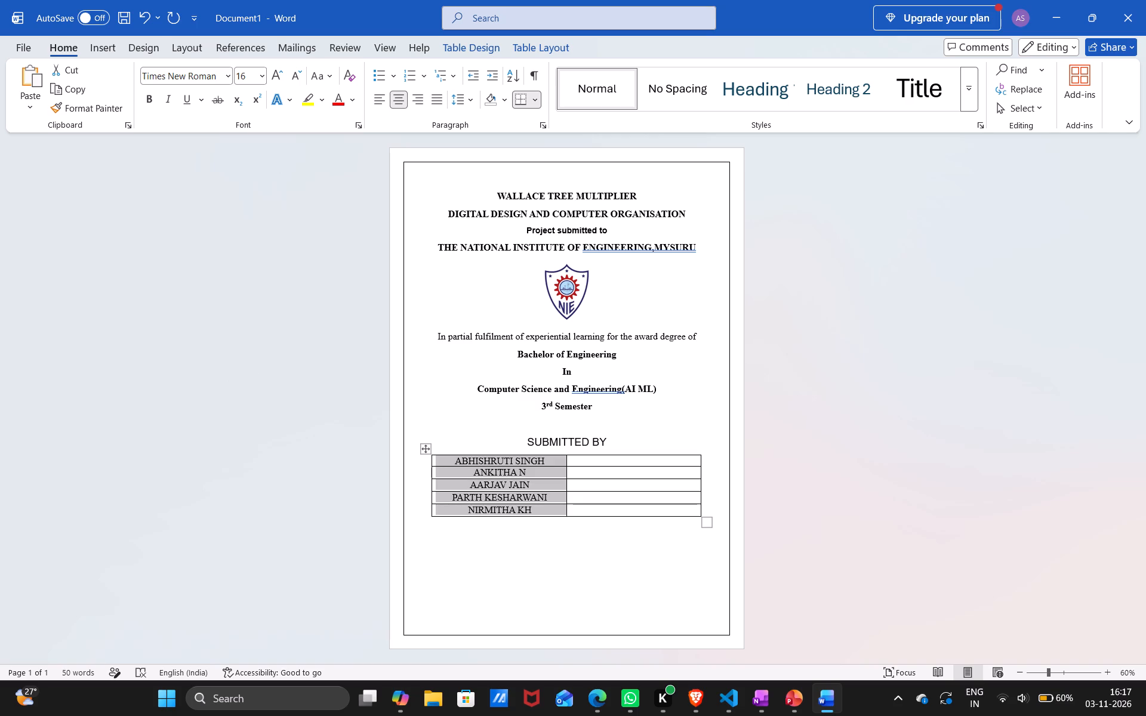
# Enter the first student's roll number in the cell beside the student's name.
pyautogui.click(614, 463)
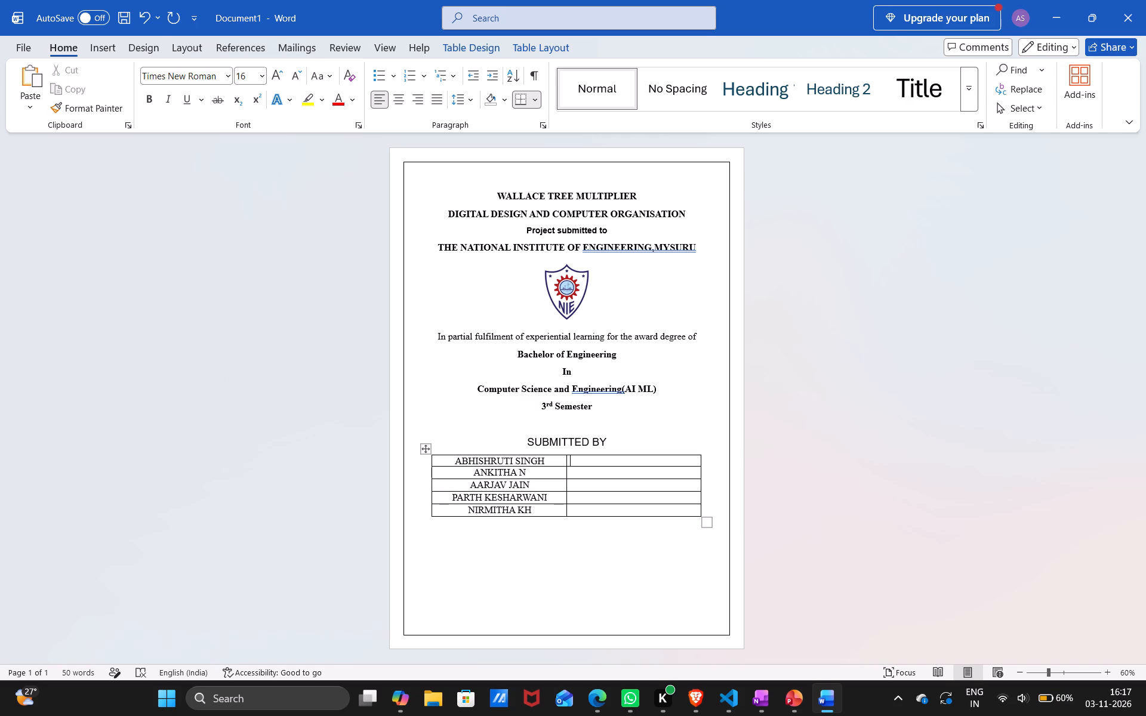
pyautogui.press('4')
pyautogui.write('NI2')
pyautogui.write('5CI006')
# Enter the other four students' roll numbers in the second column, each beside the matching name.
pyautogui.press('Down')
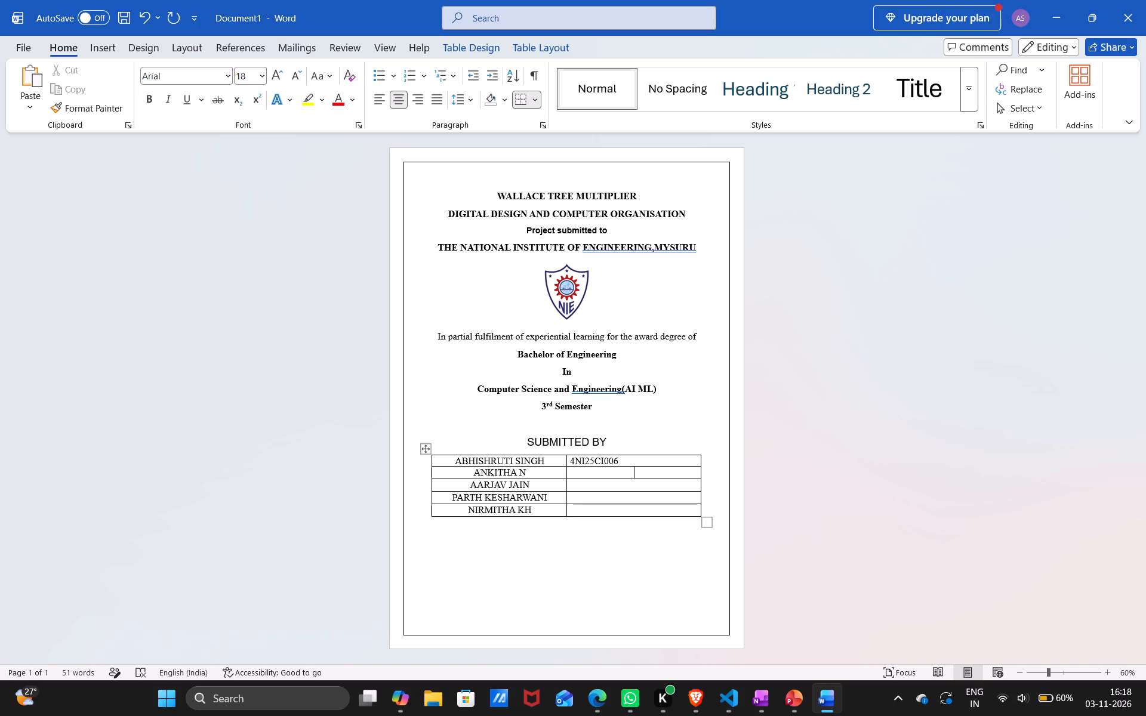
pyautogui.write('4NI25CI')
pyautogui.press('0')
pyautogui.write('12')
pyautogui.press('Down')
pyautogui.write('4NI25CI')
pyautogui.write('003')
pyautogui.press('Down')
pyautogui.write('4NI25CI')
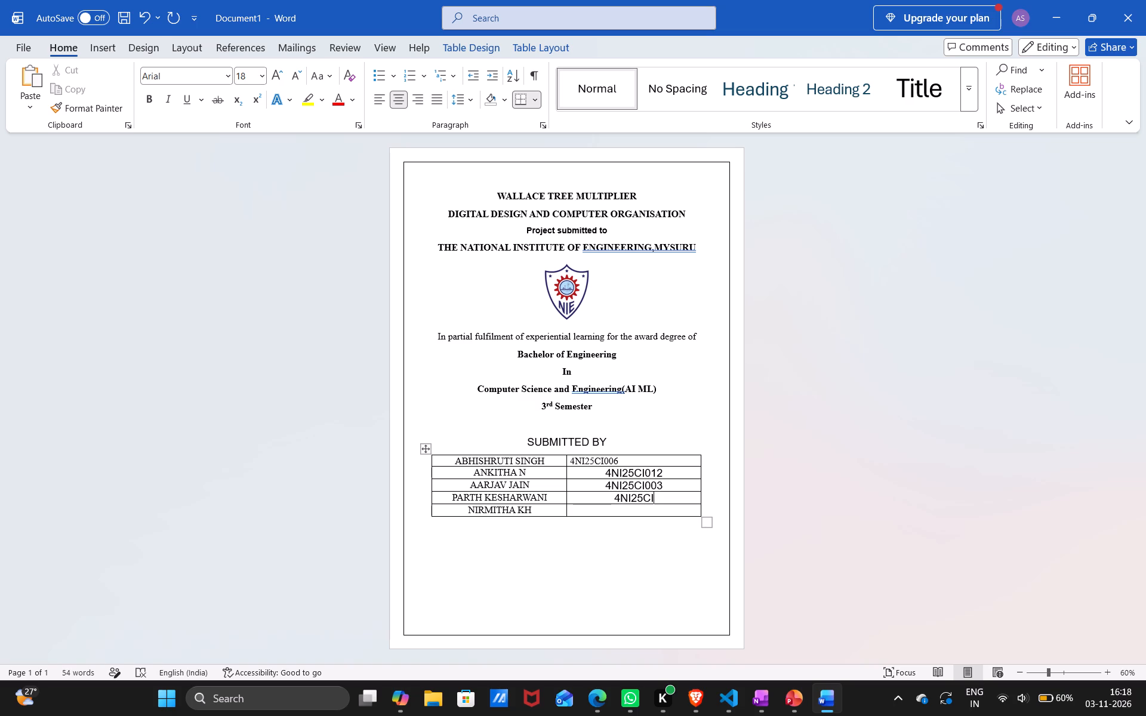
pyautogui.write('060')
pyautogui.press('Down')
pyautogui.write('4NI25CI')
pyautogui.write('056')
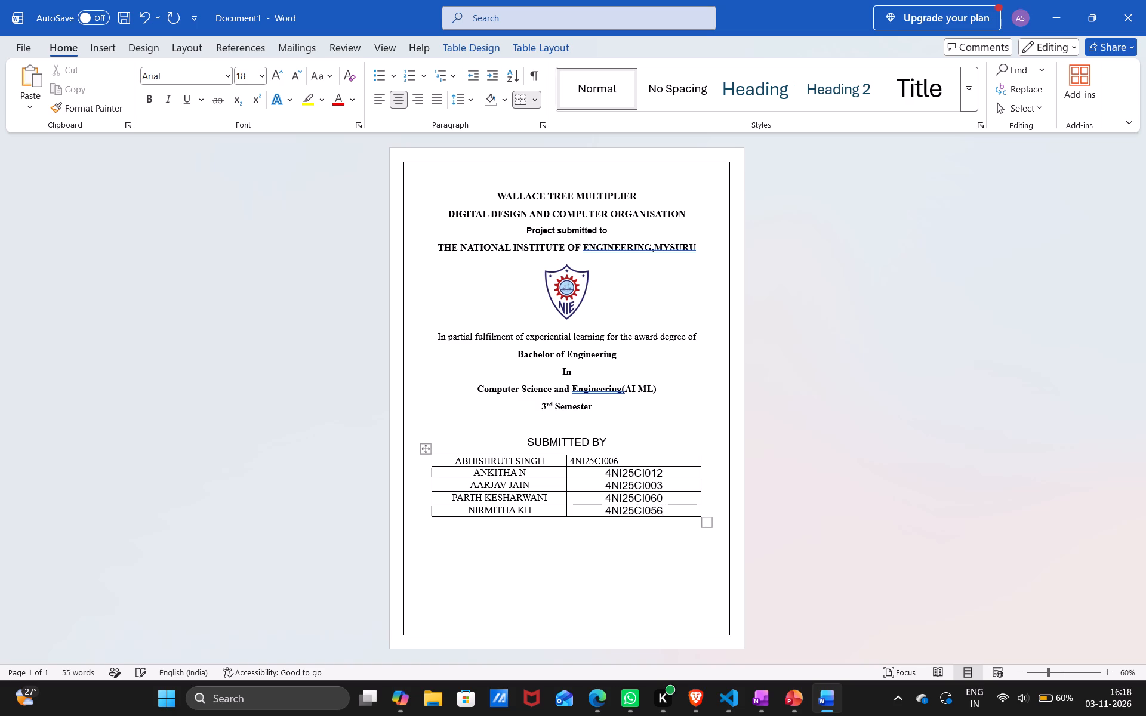
# Set the lower four roll numbers in the second column to Times New Roman and toggle their centre alignment.
pyautogui.moveTo(597, 470); pyautogui.dragTo(617, 471)
pyautogui.moveTo(617, 471); pyautogui.dragTo(645, 514)
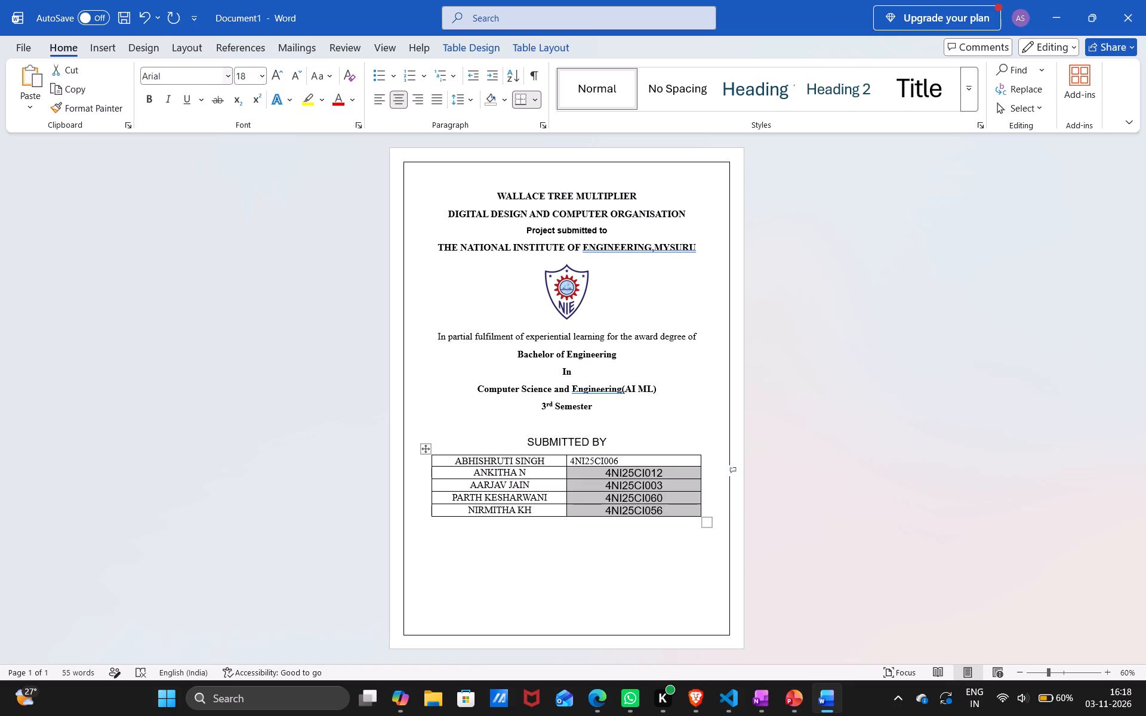
pyautogui.click(231, 79)
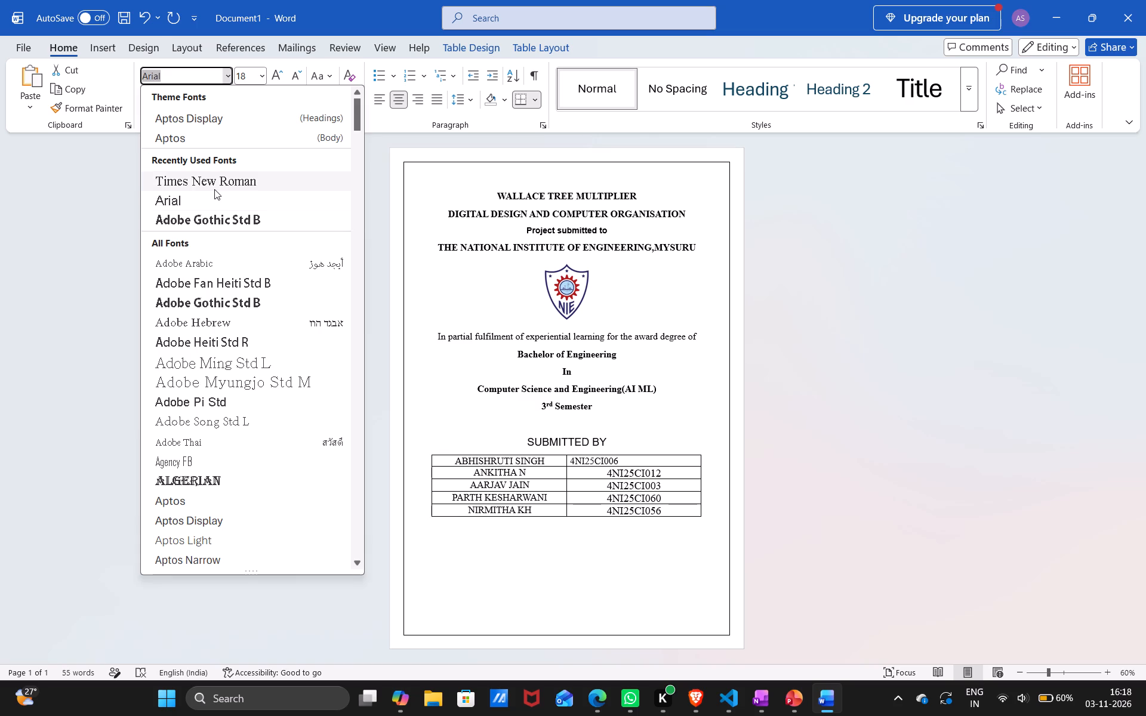
pyautogui.click(214, 189)
pyautogui.click(399, 99)
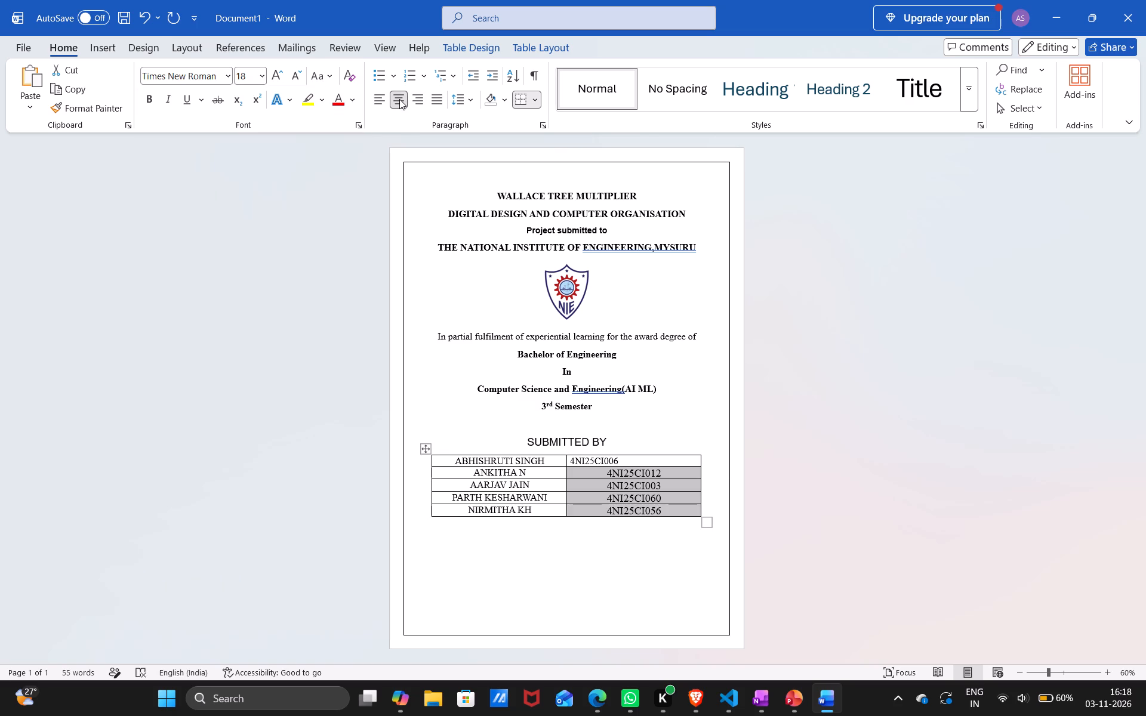
pyautogui.click(332, 291)
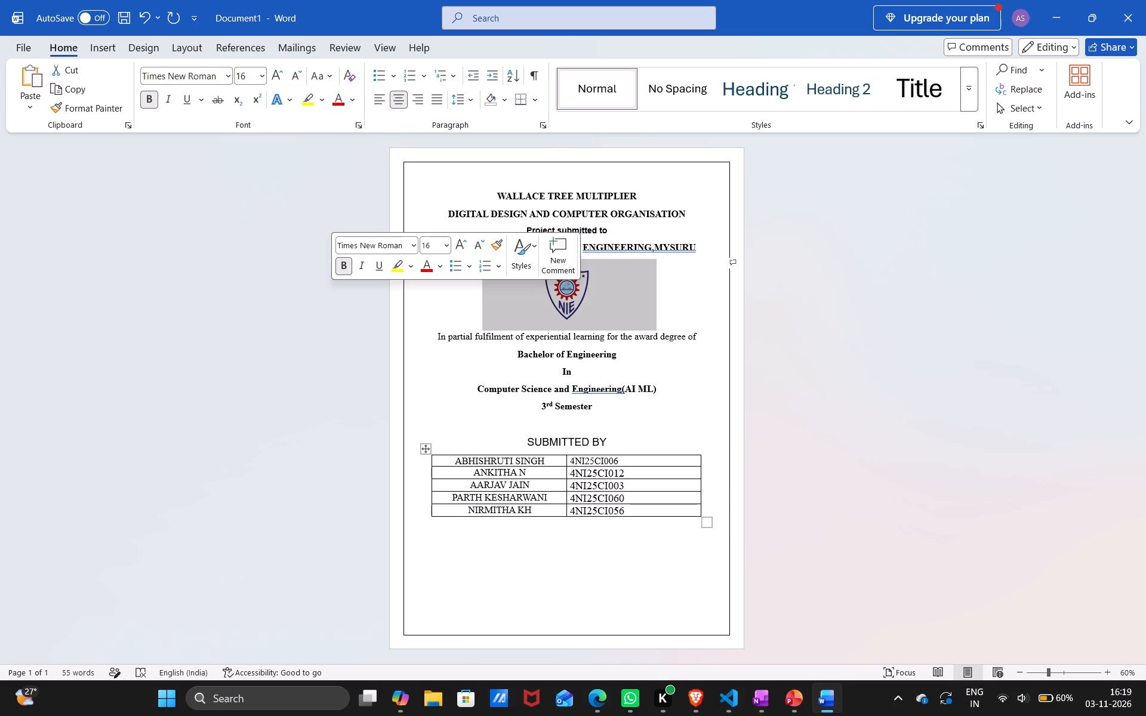
pyautogui.click(757, 453)
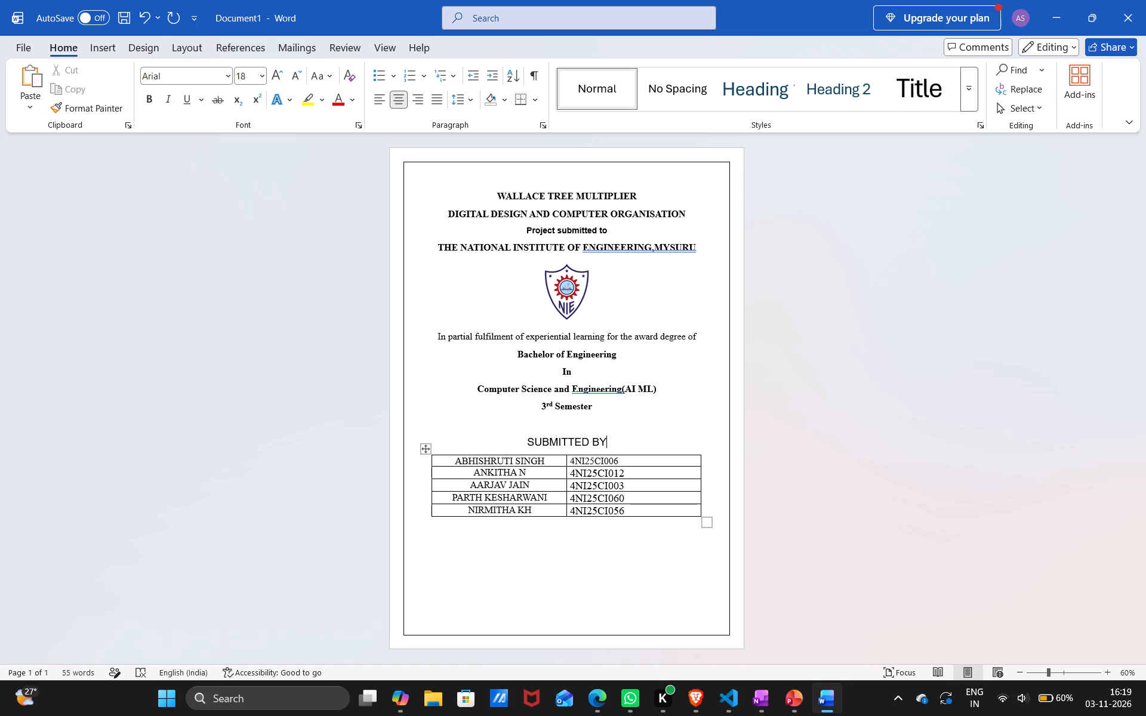
# Centre the text of the whole student table and set it to size 16.
pyautogui.moveTo(450, 461); pyautogui.dragTo(645, 496, button='right')
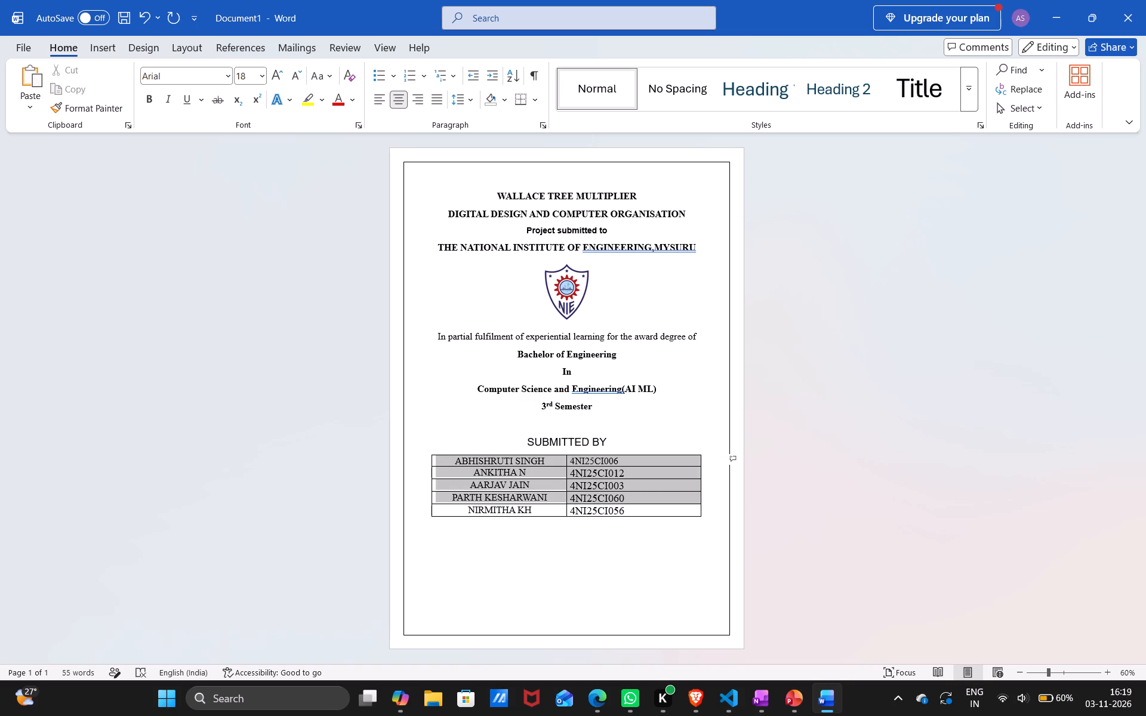
pyautogui.moveTo(645, 496); pyautogui.dragTo(650, 514, button='right')
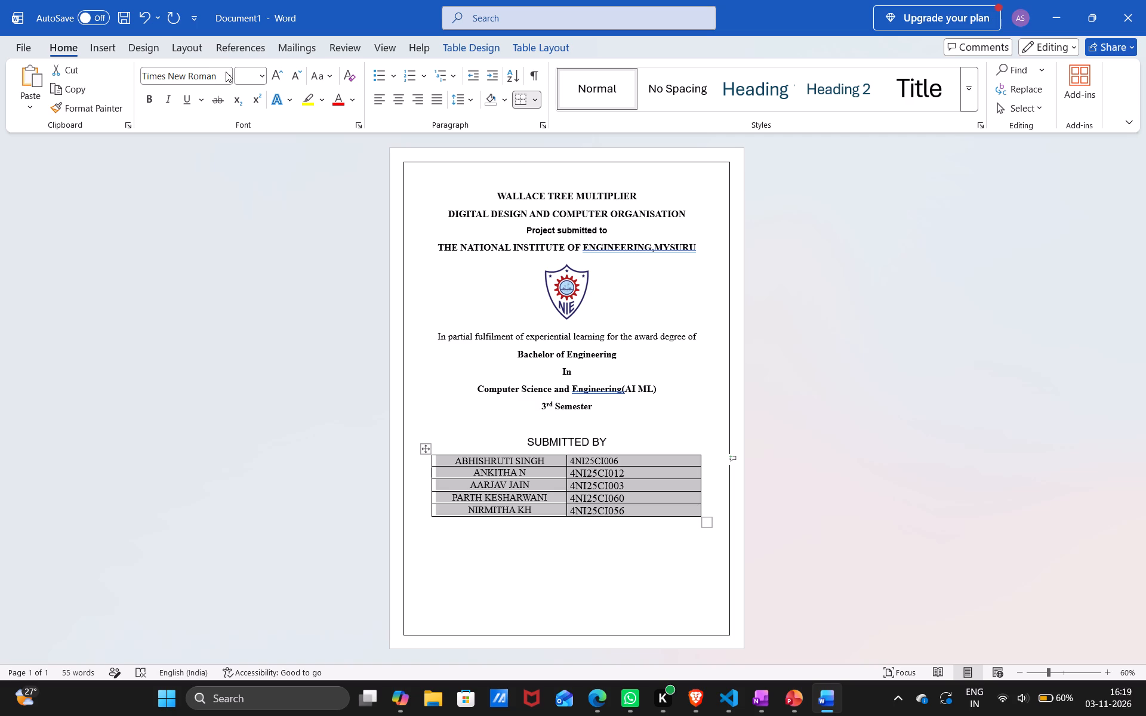
pyautogui.click(399, 99)
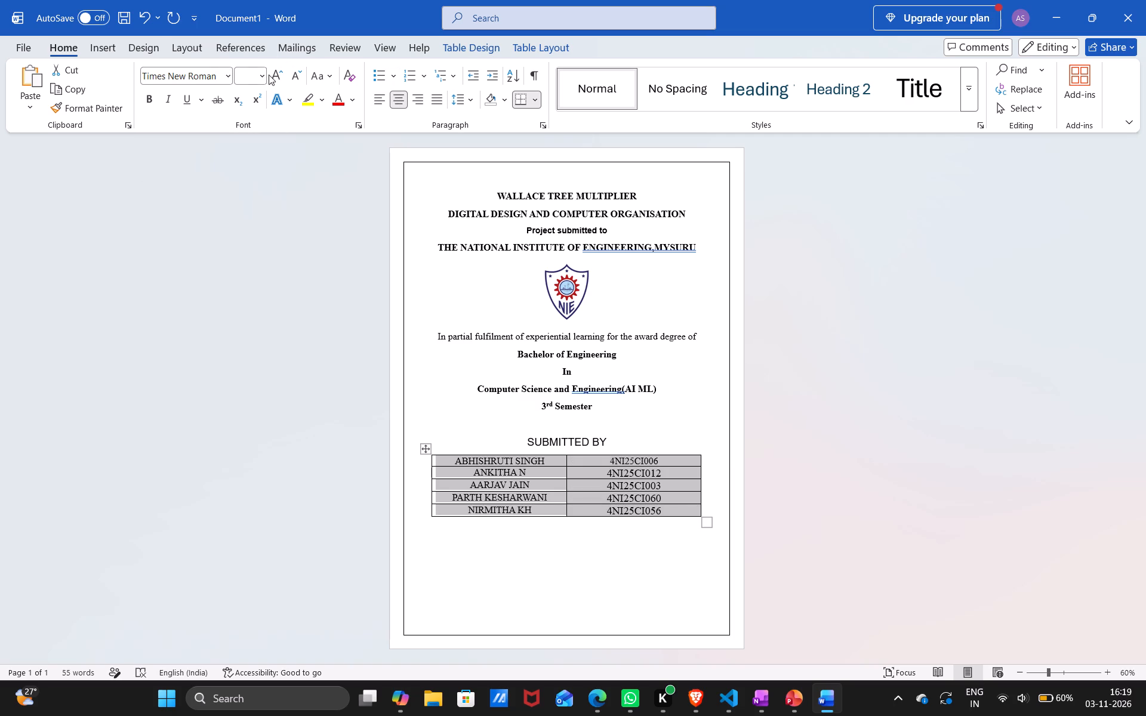
pyautogui.click(264, 75)
pyautogui.click(254, 197)
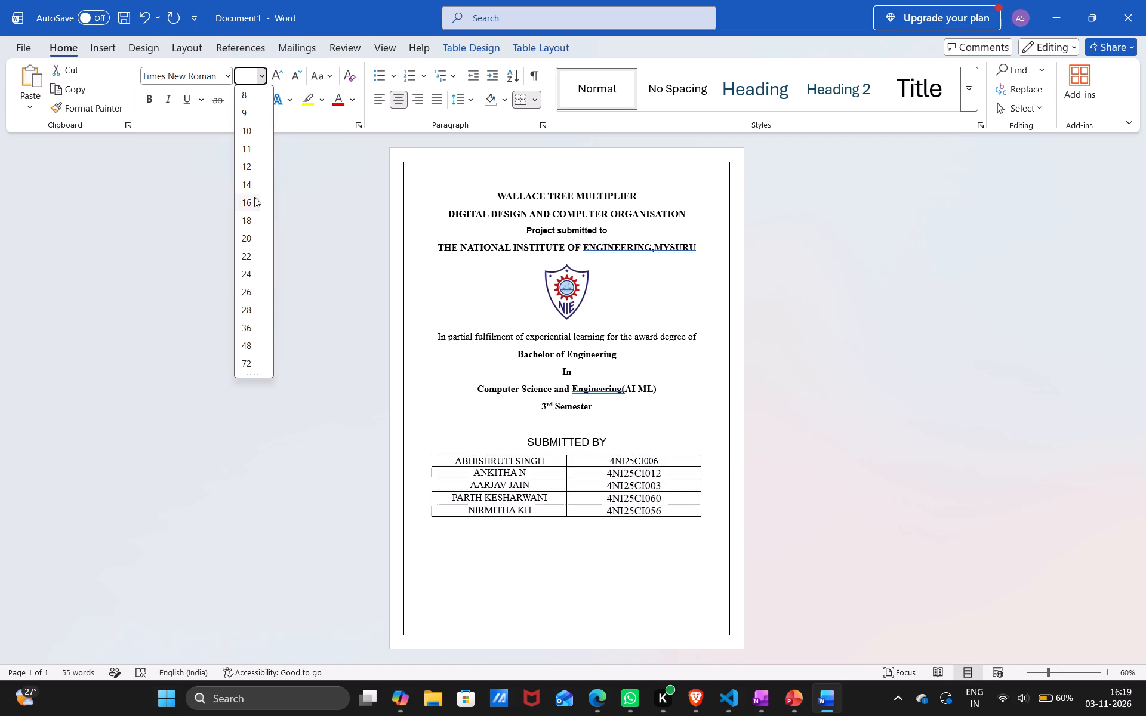
pyautogui.click(347, 485)
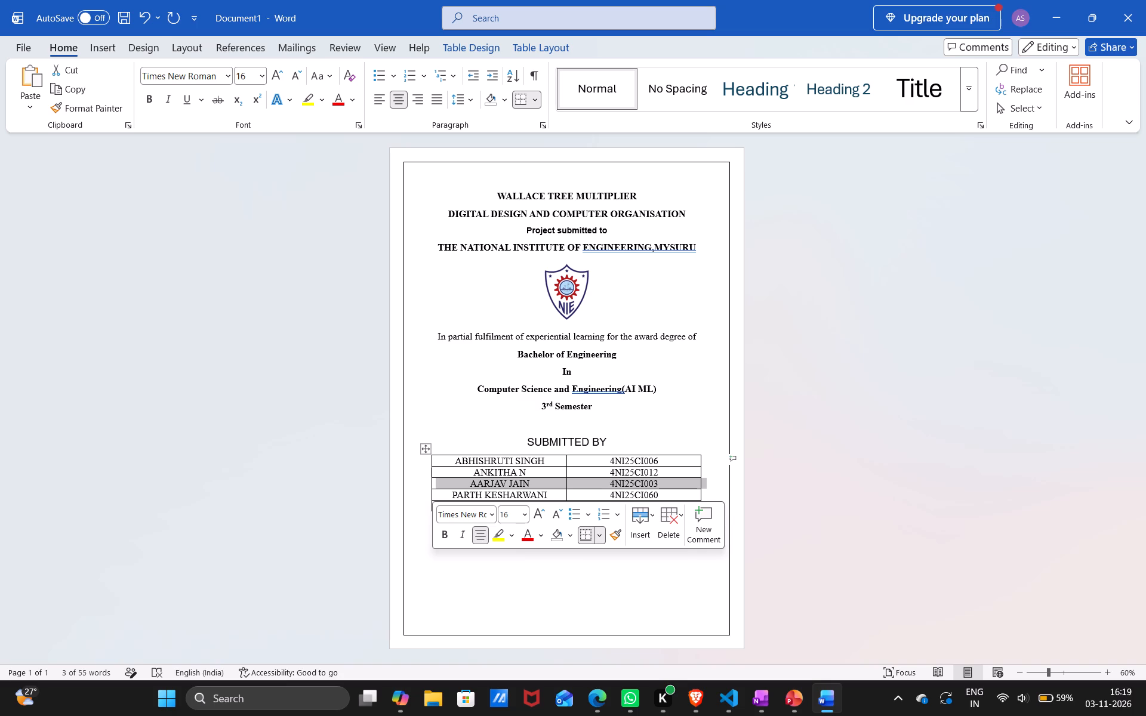
# Add the line "Under the guidance of" below the student table, leaving a gap after the table.
pyautogui.click(783, 439)
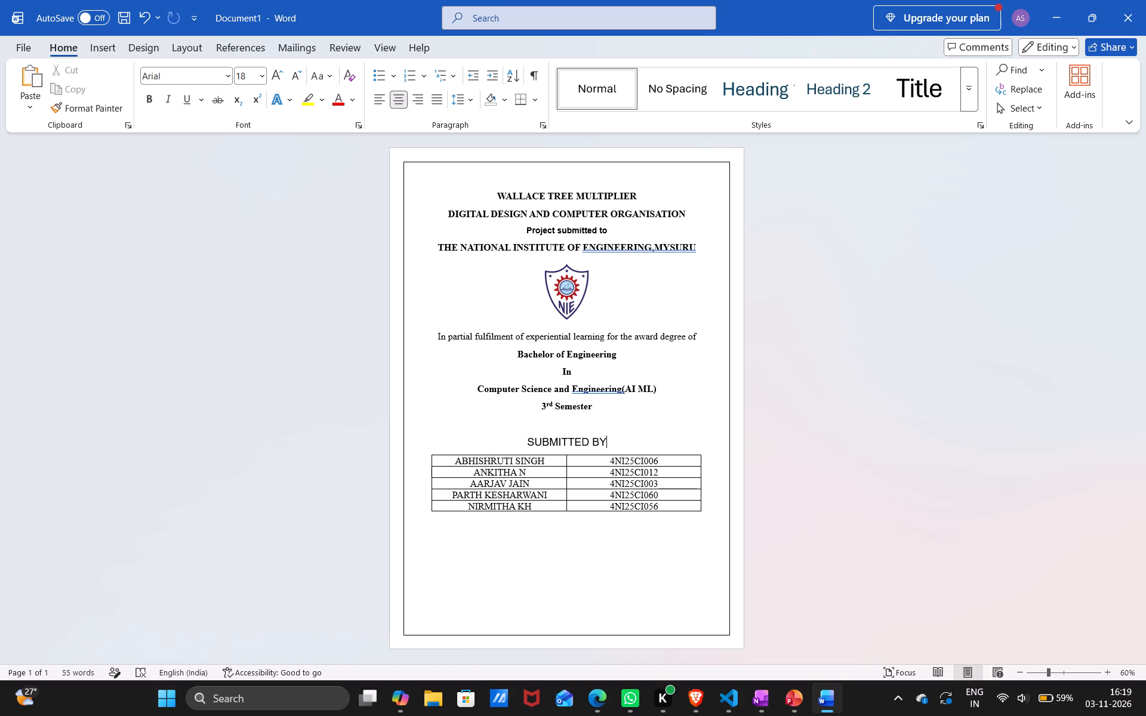
pyautogui.click(509, 530)
pyautogui.press('Return')
# Complete the line "Under the guidance of" below the student table and add the guide's name, "Department of CSE" and "NIE, Mysuru" beneath it.
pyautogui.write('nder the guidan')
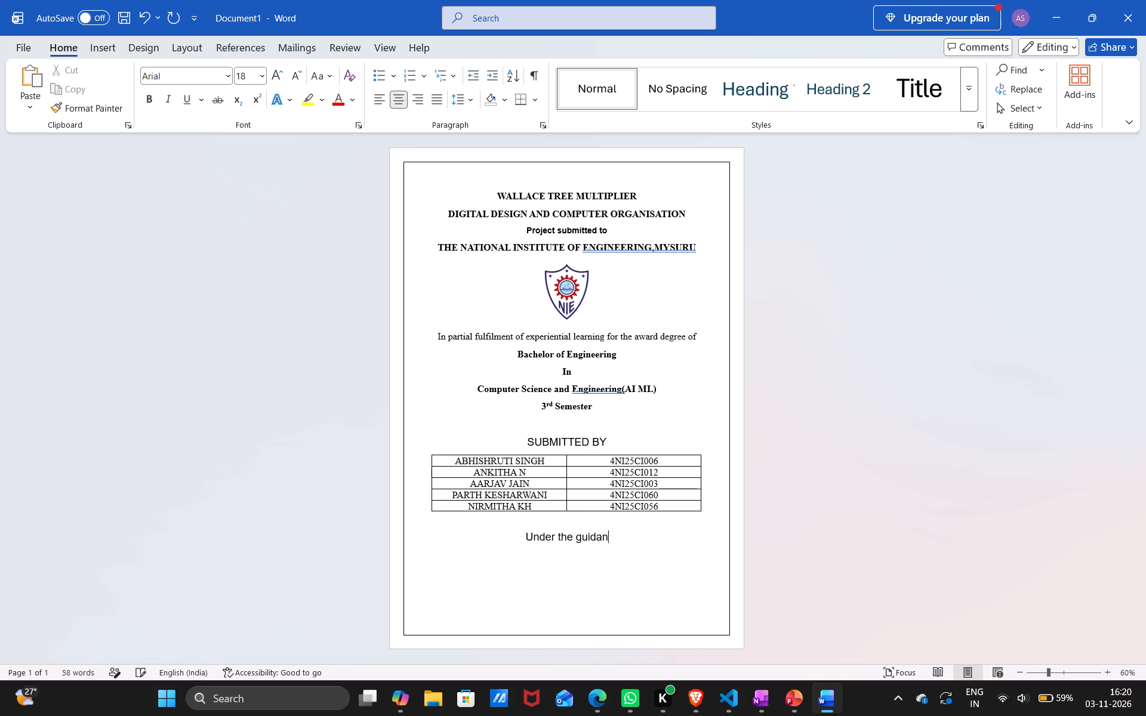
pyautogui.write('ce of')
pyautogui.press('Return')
# Enter the guide's name with the title "Mrs." below the guidance line, followed by a "Department of CSE" line.
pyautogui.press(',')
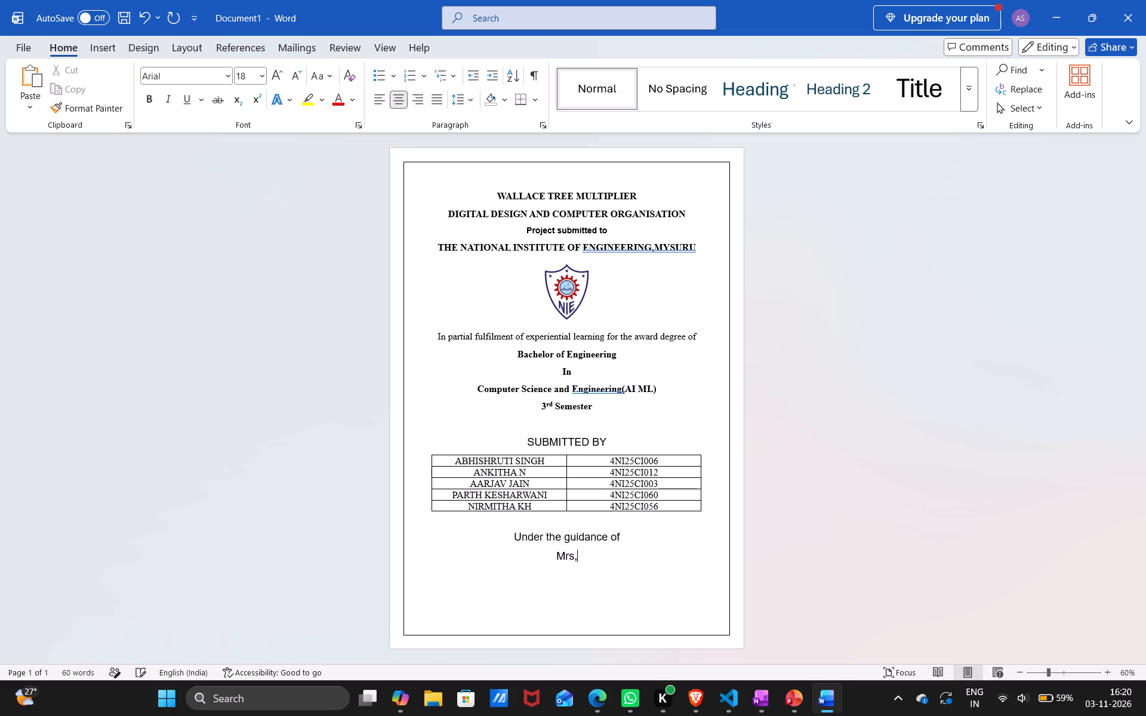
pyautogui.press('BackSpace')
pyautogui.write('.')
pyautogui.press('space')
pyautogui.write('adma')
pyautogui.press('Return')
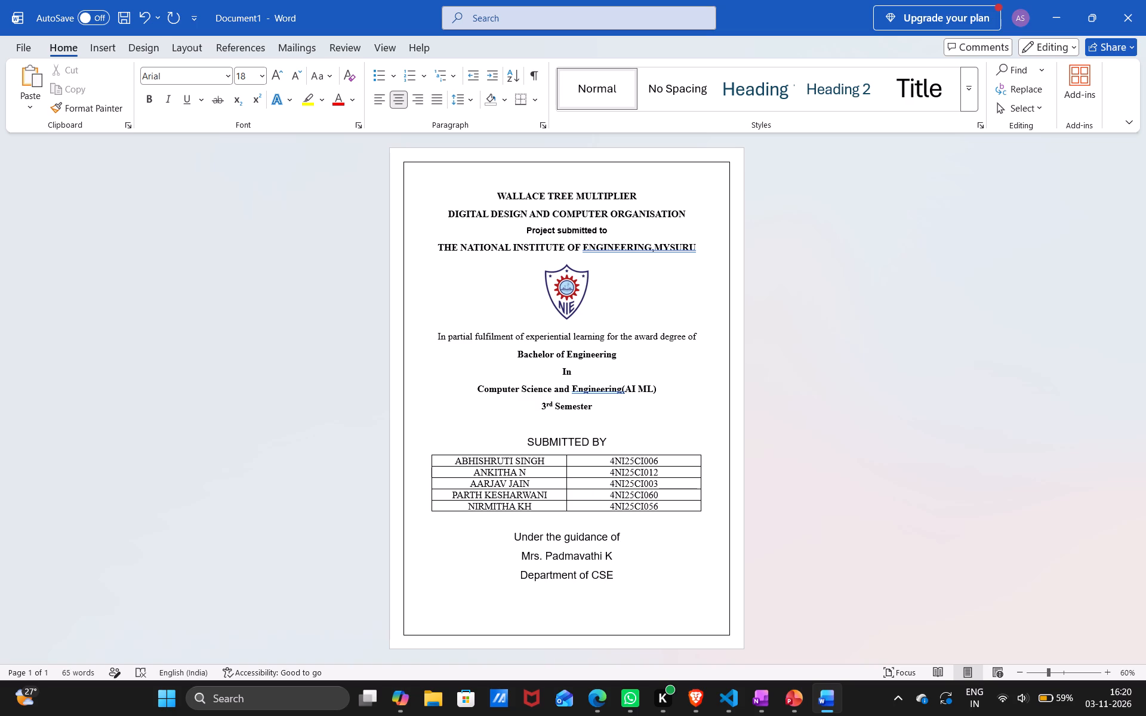
# Add the line "NIE, Mysuru" below the guide's department.
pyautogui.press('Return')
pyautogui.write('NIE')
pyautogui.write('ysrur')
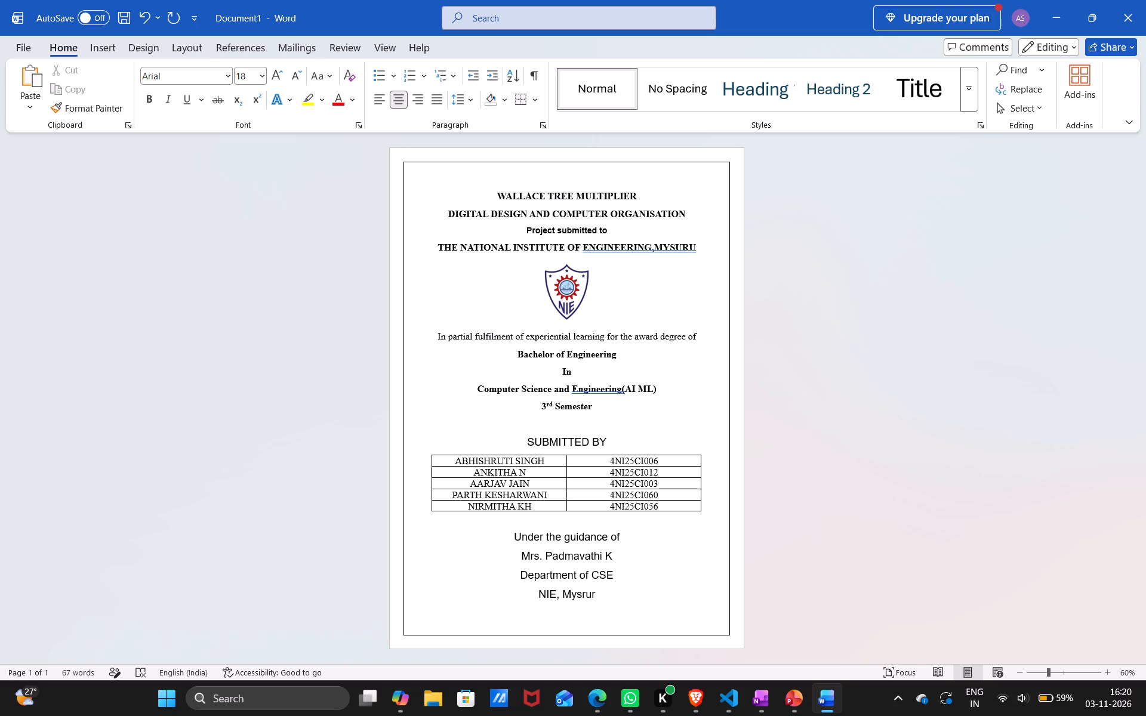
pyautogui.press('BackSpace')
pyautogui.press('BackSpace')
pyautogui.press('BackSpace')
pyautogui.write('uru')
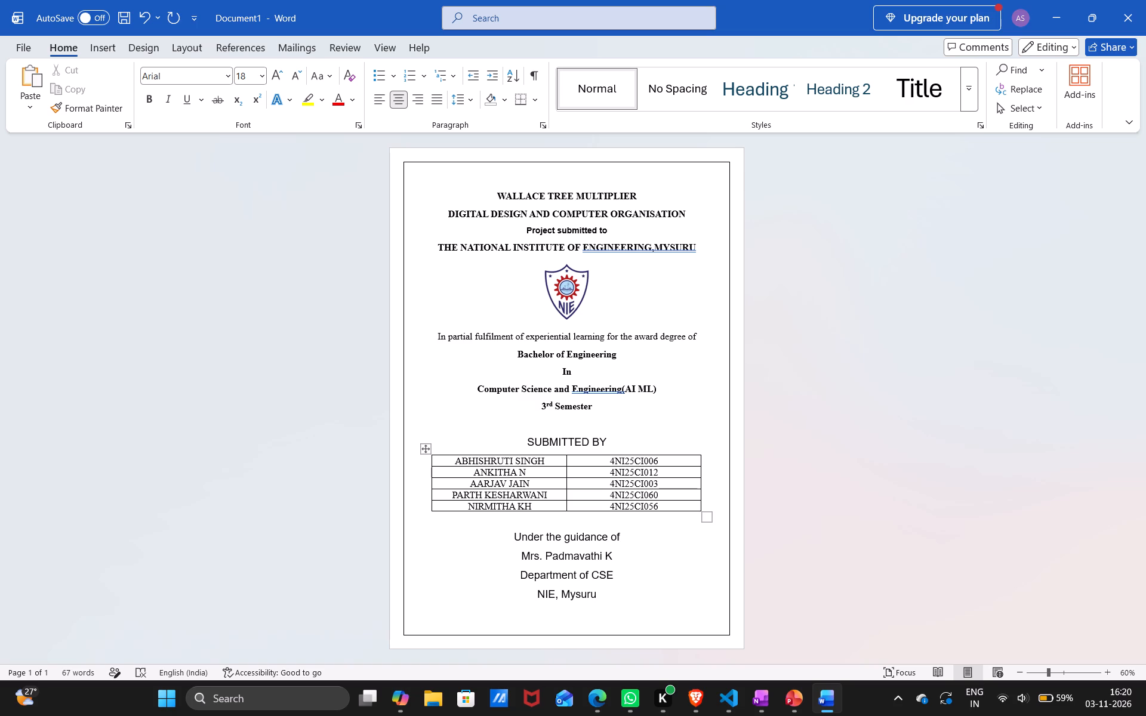
# Set the four guidance lines below the student table to Times New Roman, size 16.
pyautogui.moveTo(511, 538); pyautogui.dragTo(553, 559)
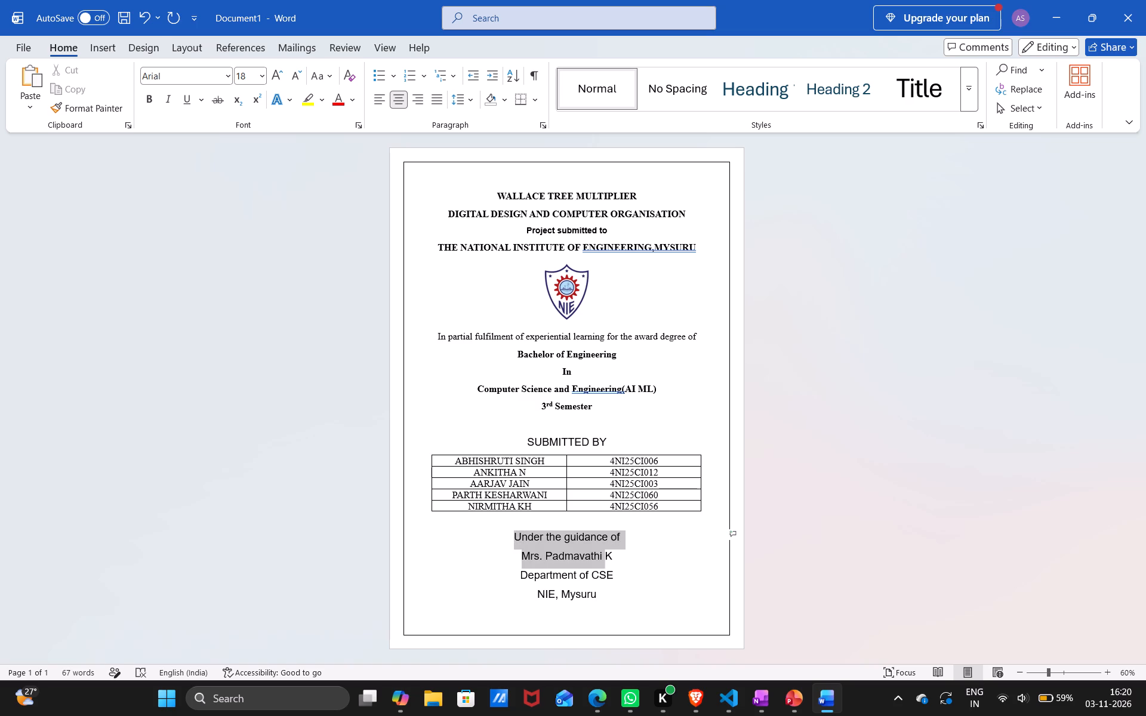
pyautogui.moveTo(553, 559); pyautogui.dragTo(626, 547)
pyautogui.moveTo(626, 547); pyautogui.dragTo(631, 625)
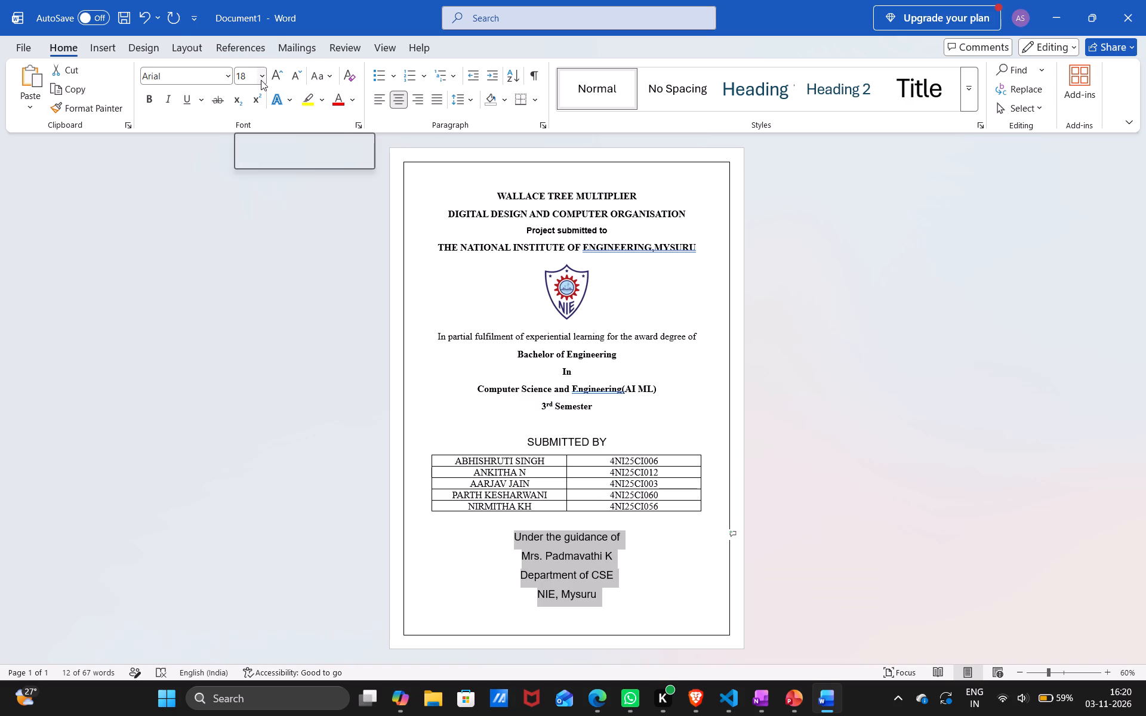
pyautogui.click(261, 80)
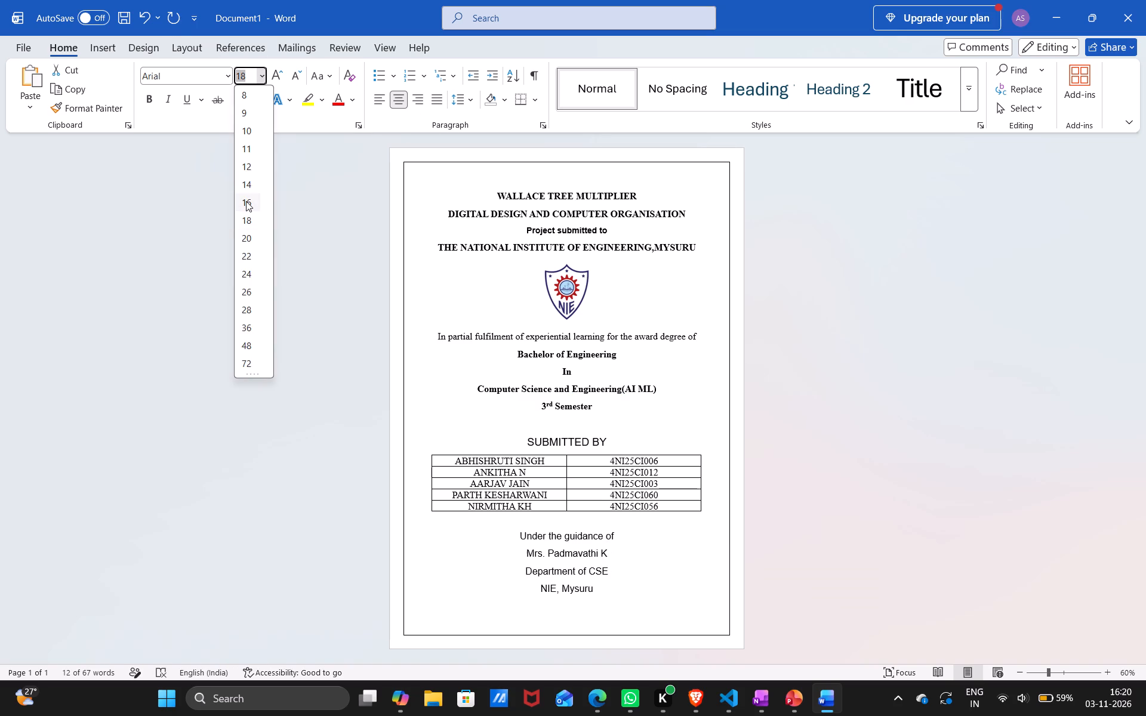
pyautogui.click(246, 201)
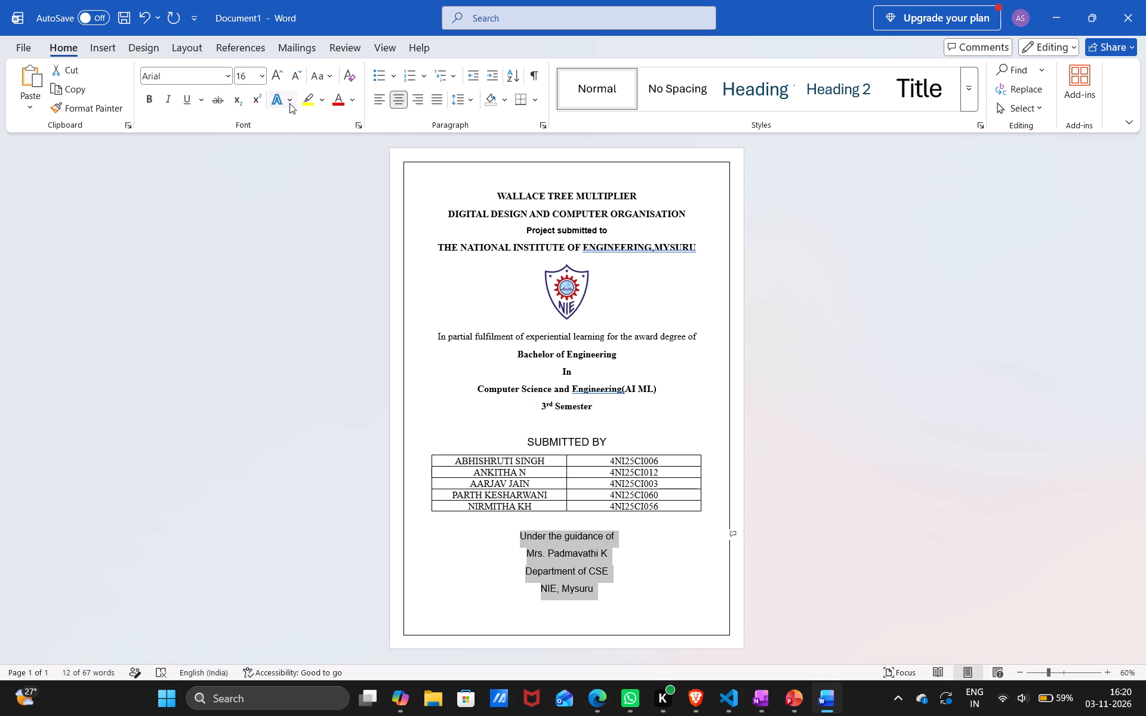
pyautogui.click(226, 74)
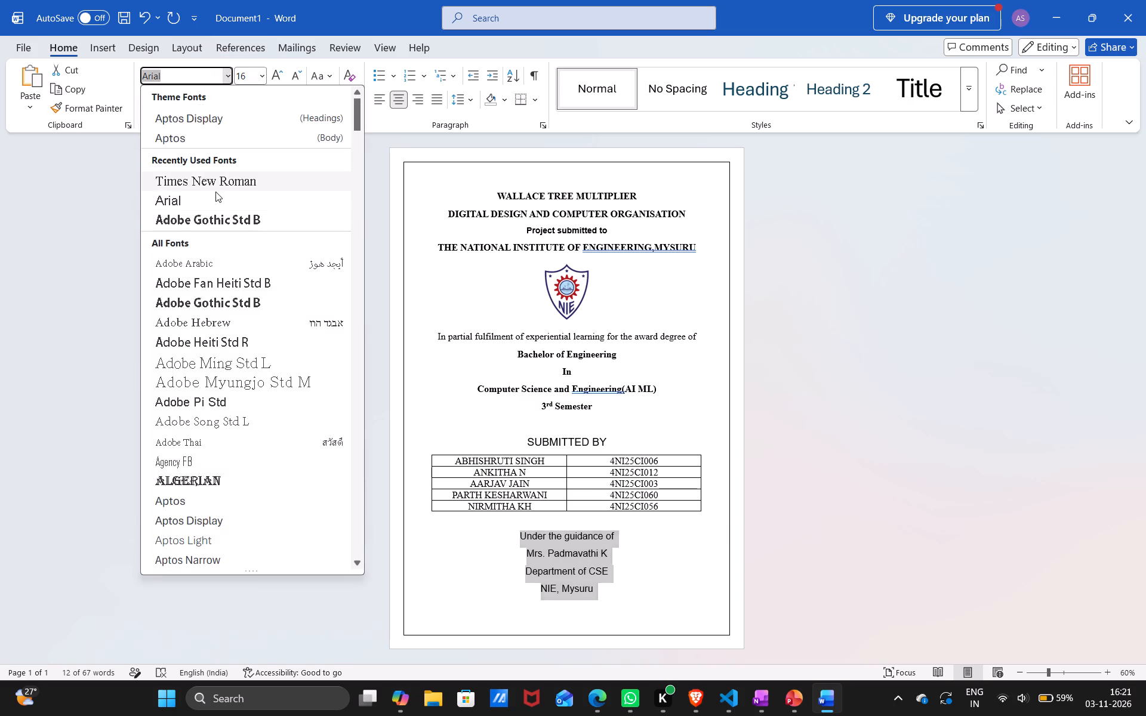
pyautogui.click(215, 179)
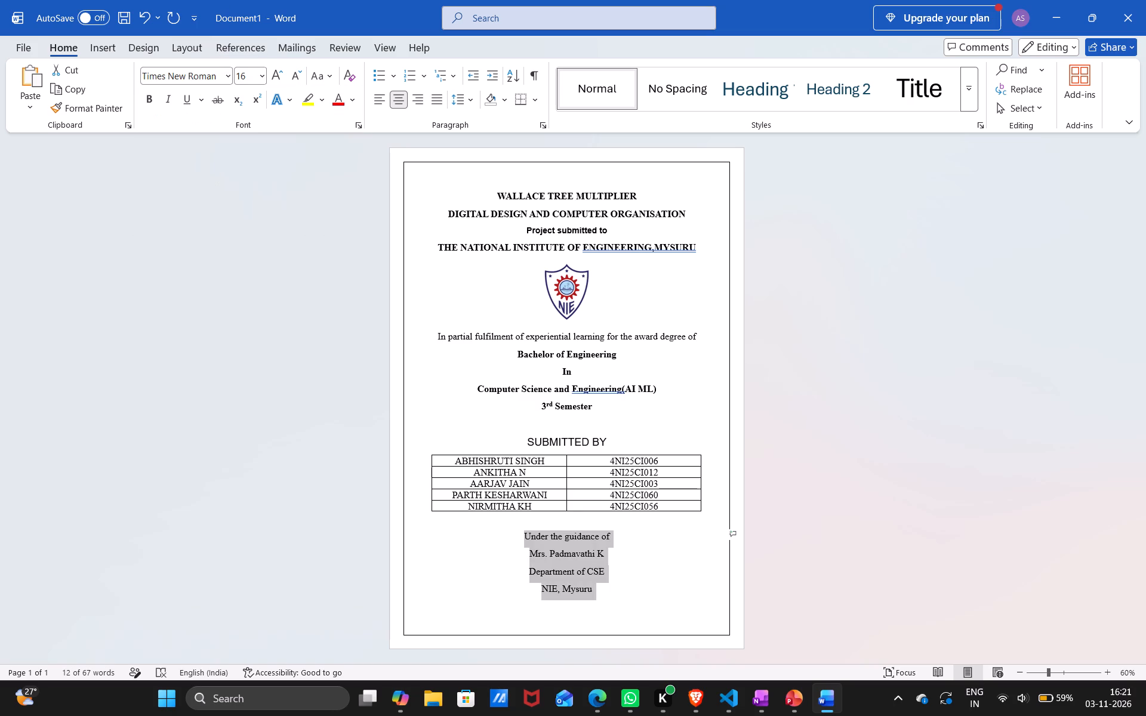
# Remove the blank space between the student table and the "Under the guidance of" line.
pyautogui.click(522, 522)
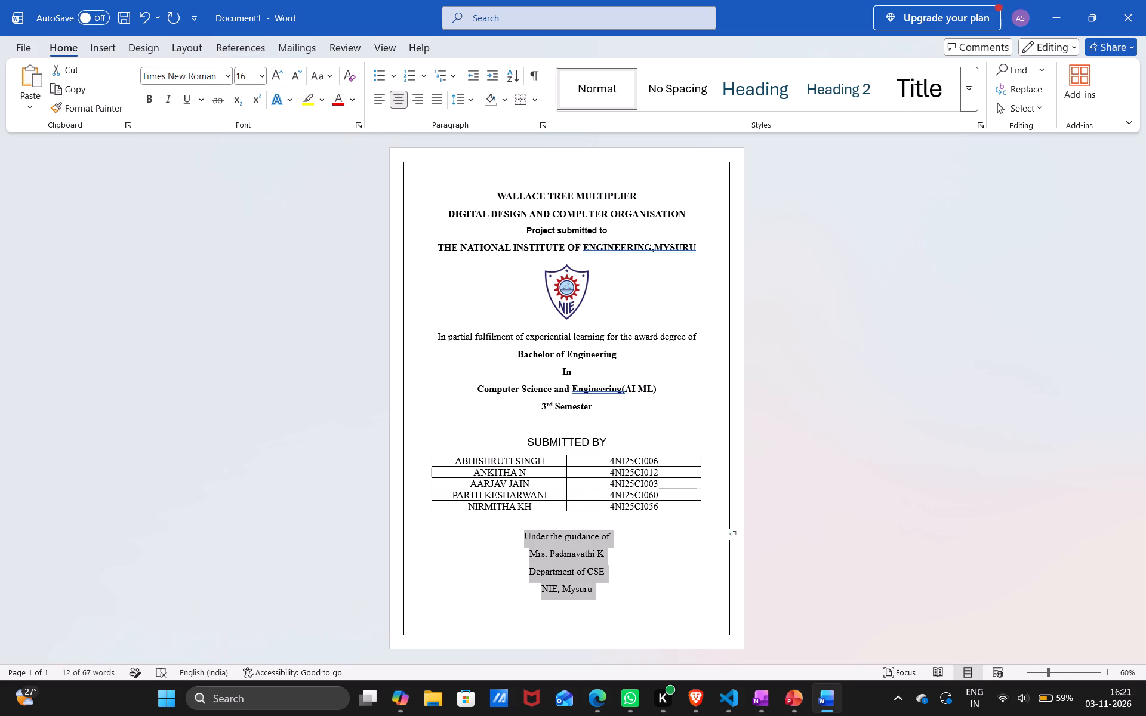
pyautogui.click(525, 530)
pyautogui.press('BackSpace')
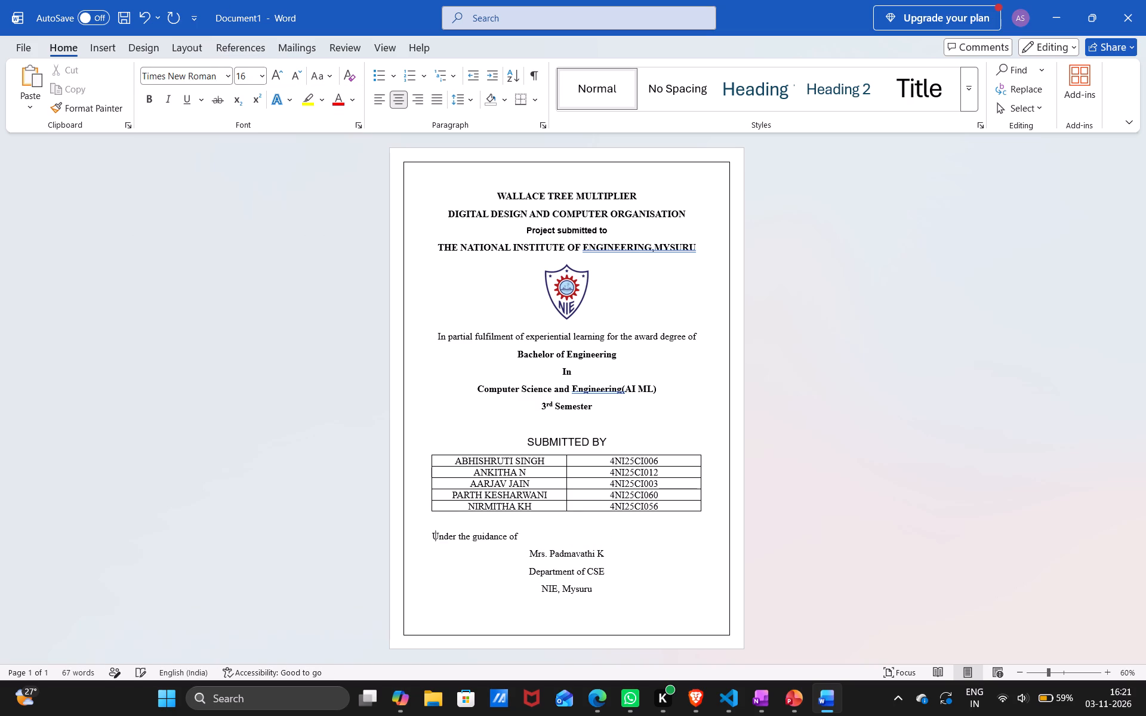
pyautogui.press('BackSpace')
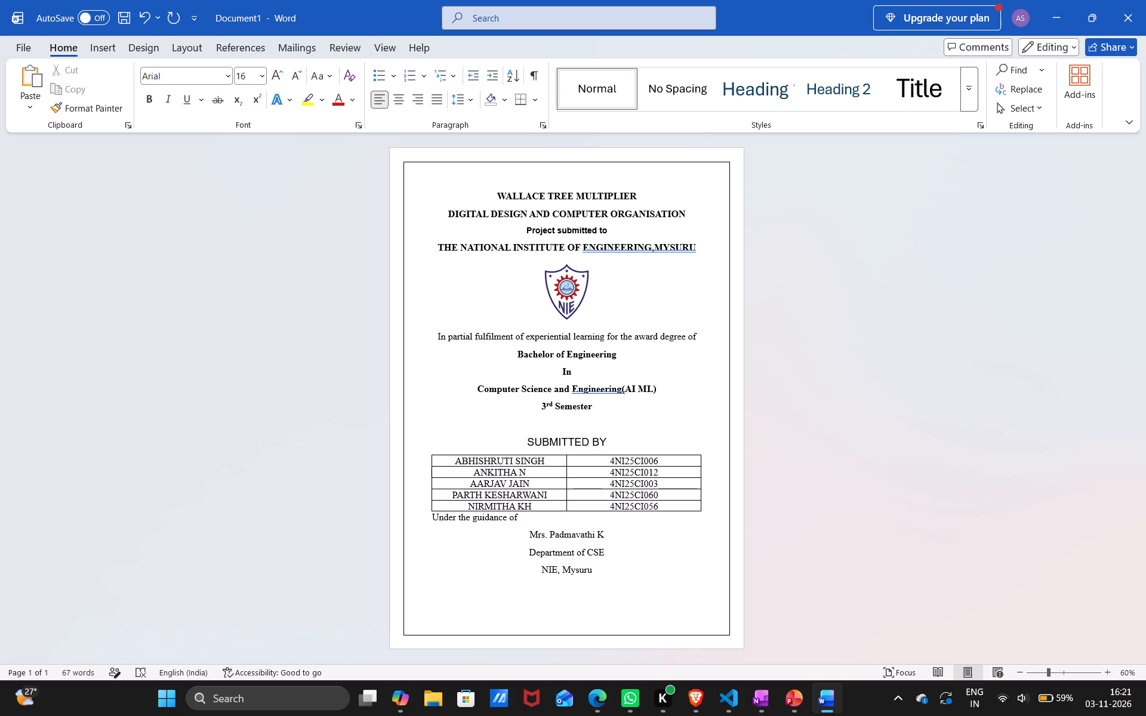
# Centre the four guidance lines below the student table.
pyautogui.moveTo(427, 516); pyautogui.dragTo(603, 575)
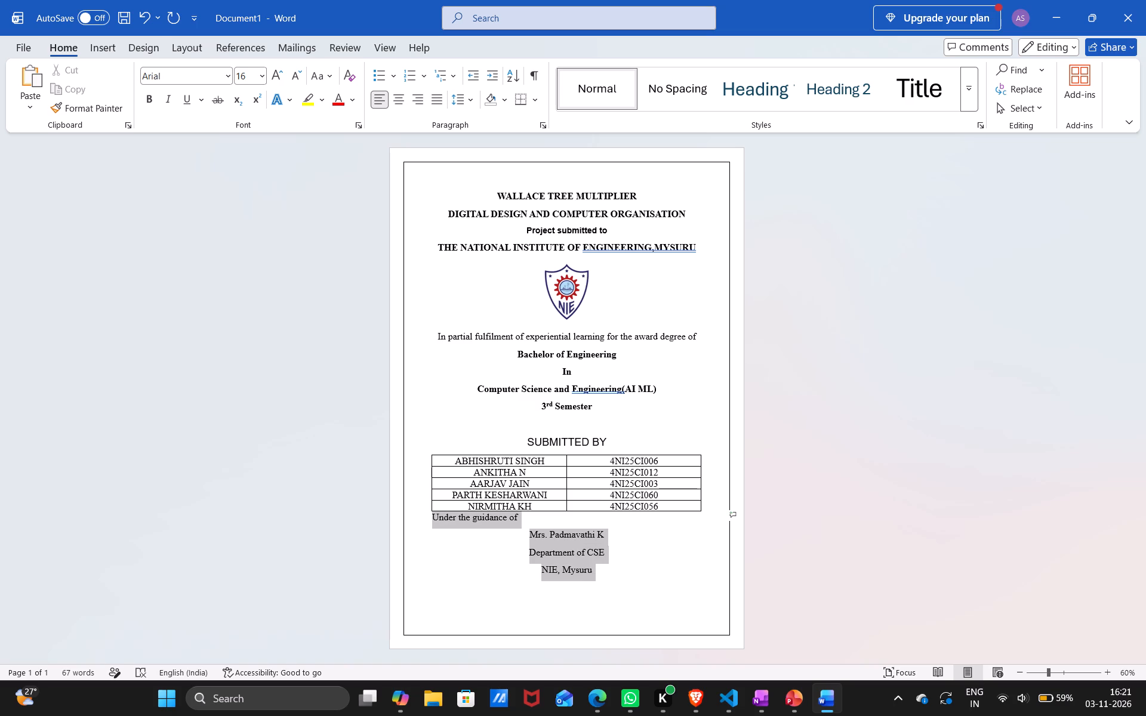
pyautogui.moveTo(603, 575); pyautogui.dragTo(608, 576)
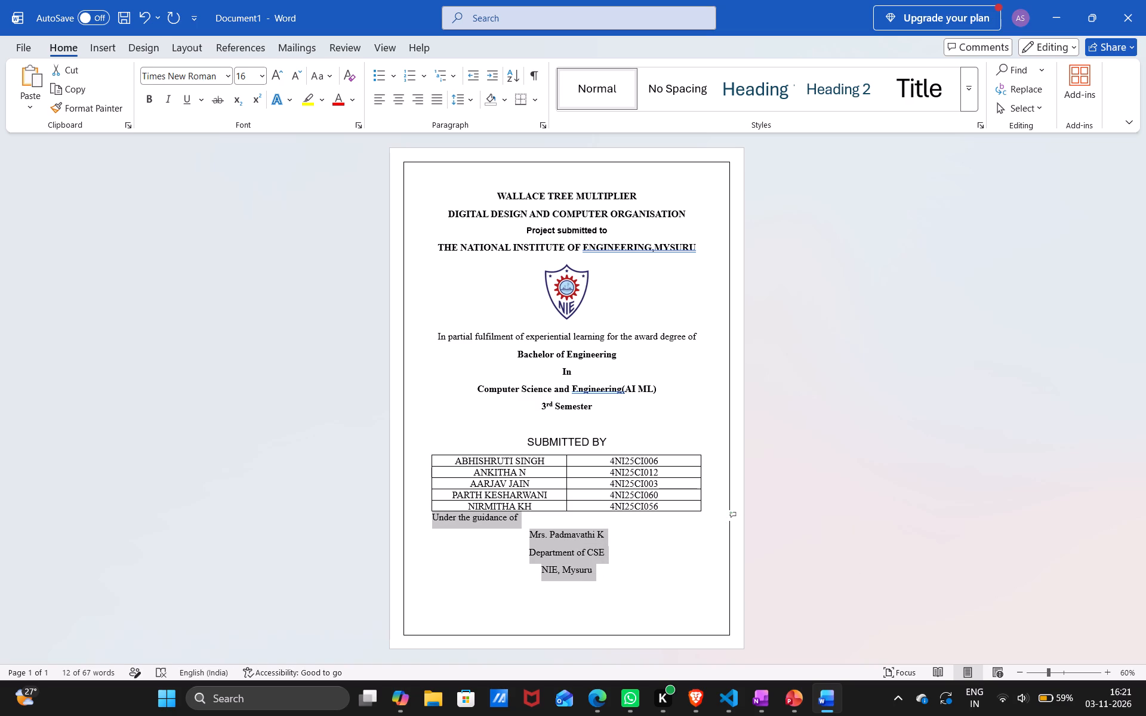
pyautogui.click(399, 97)
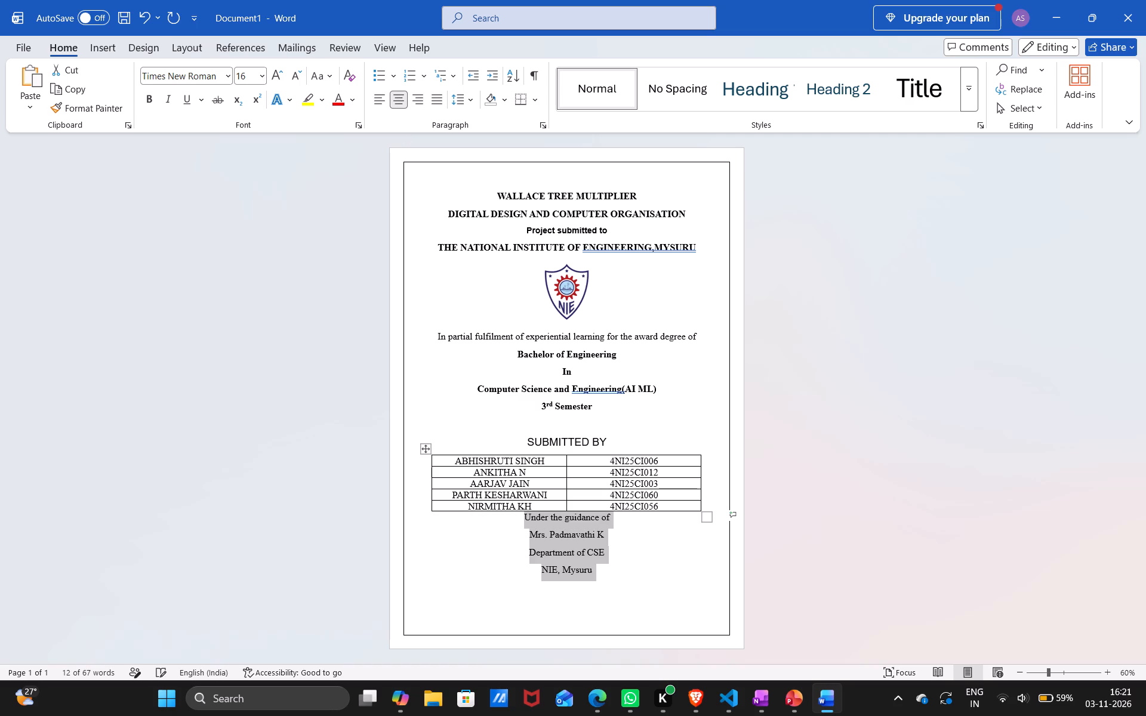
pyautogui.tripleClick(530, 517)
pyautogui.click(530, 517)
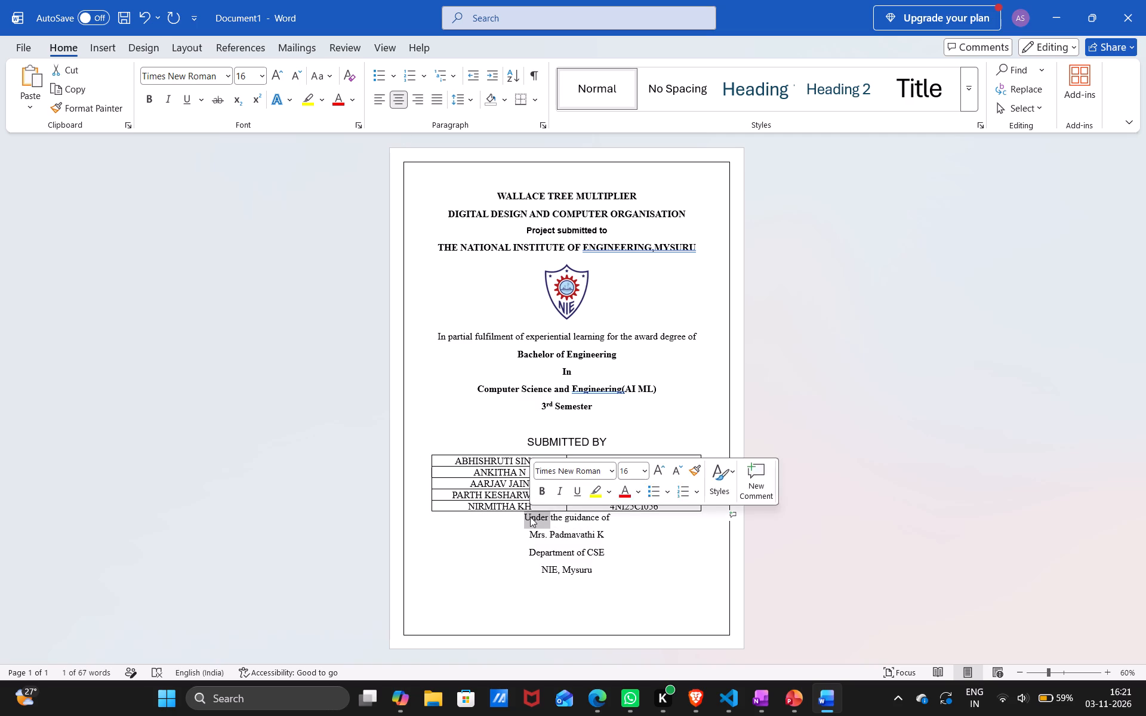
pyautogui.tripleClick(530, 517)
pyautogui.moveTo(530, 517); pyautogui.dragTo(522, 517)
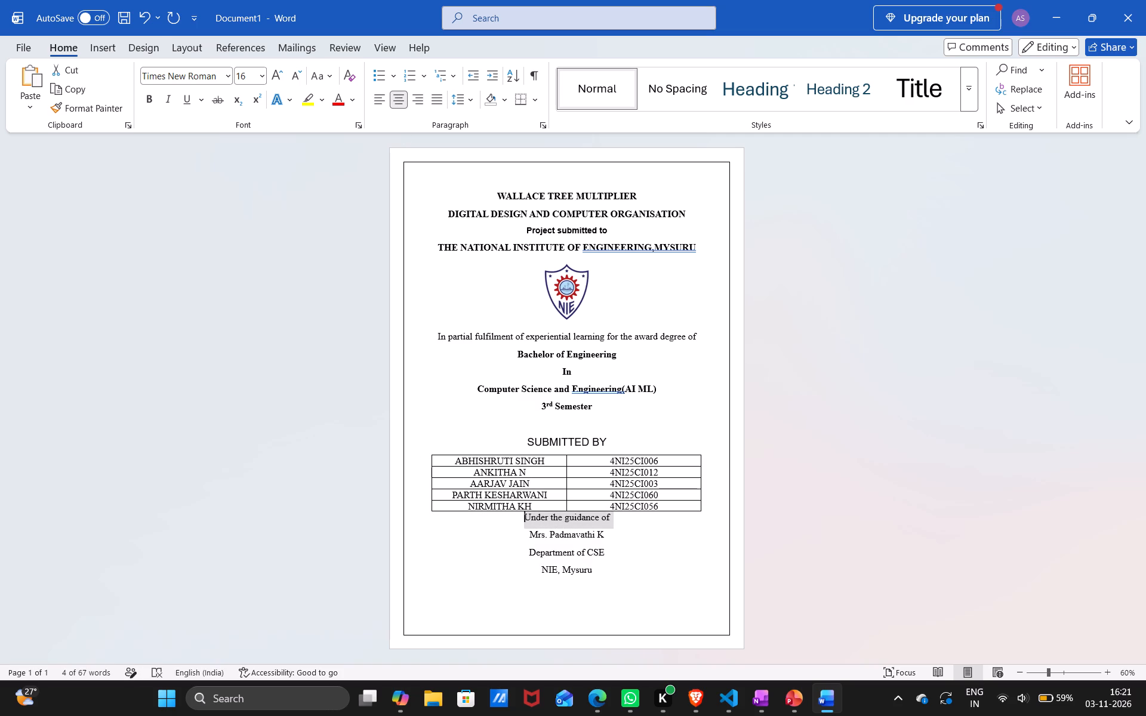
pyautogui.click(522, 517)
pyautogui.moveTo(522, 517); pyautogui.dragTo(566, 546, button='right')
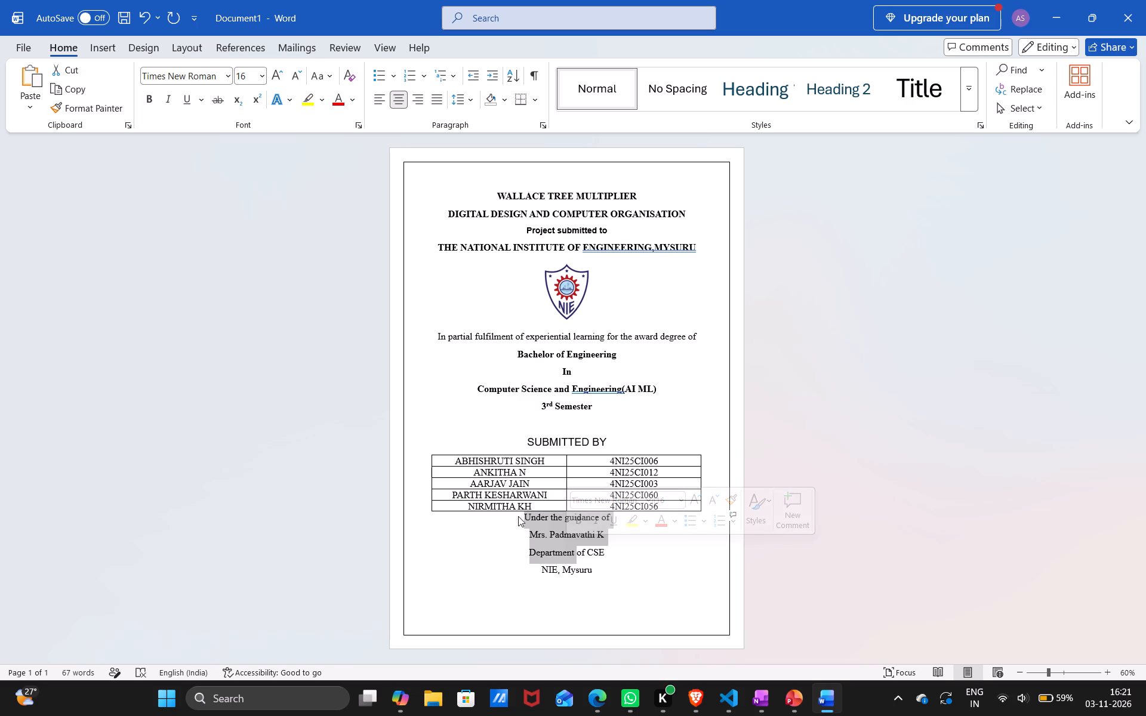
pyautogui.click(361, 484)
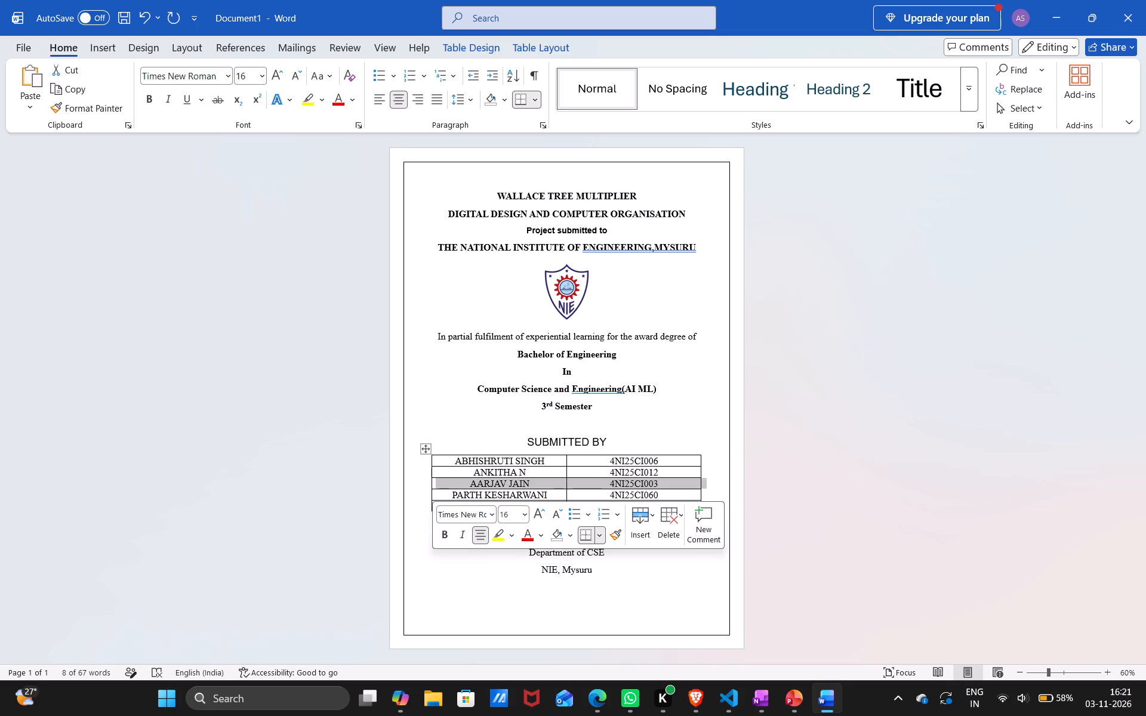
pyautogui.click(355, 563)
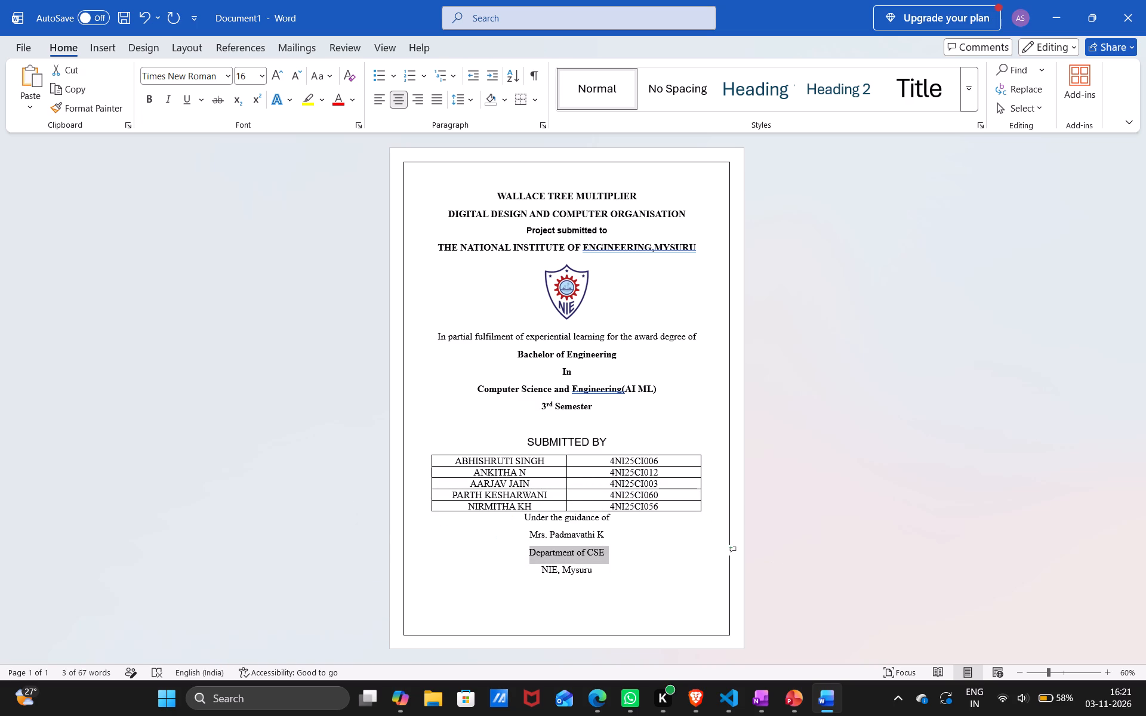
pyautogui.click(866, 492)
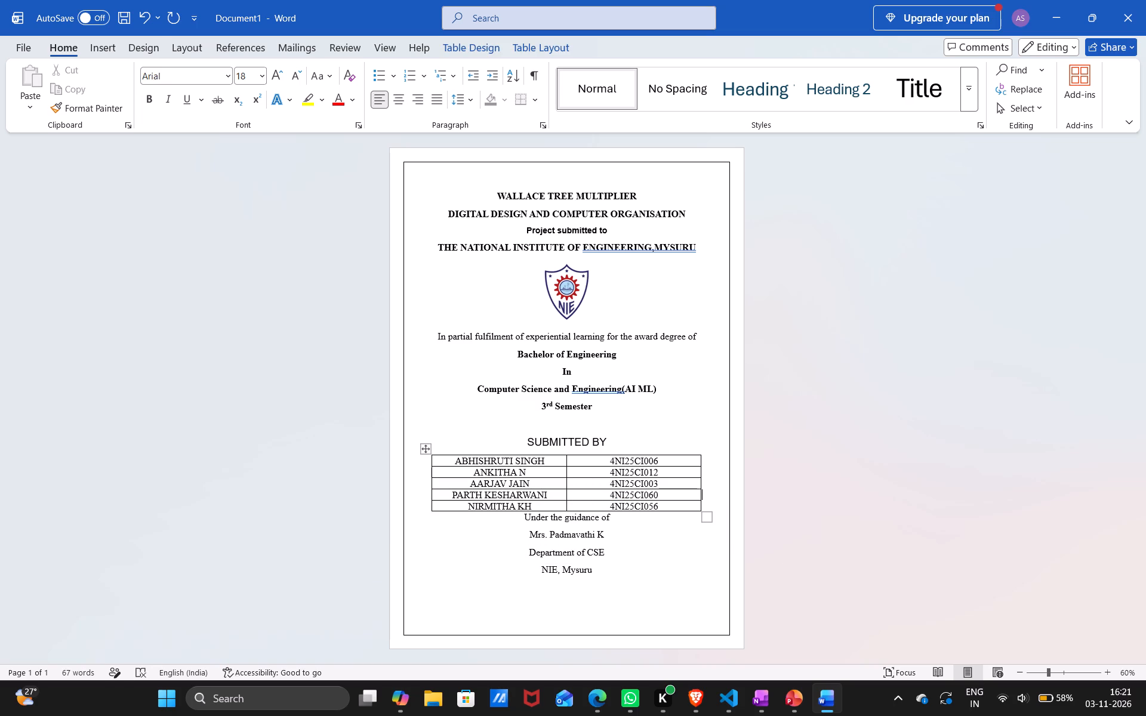
# Set the line spacing of the four guidance lines to 1.0.
pyautogui.moveTo(523, 515); pyautogui.dragTo(603, 569, button='right')
pyautogui.click(460, 99)
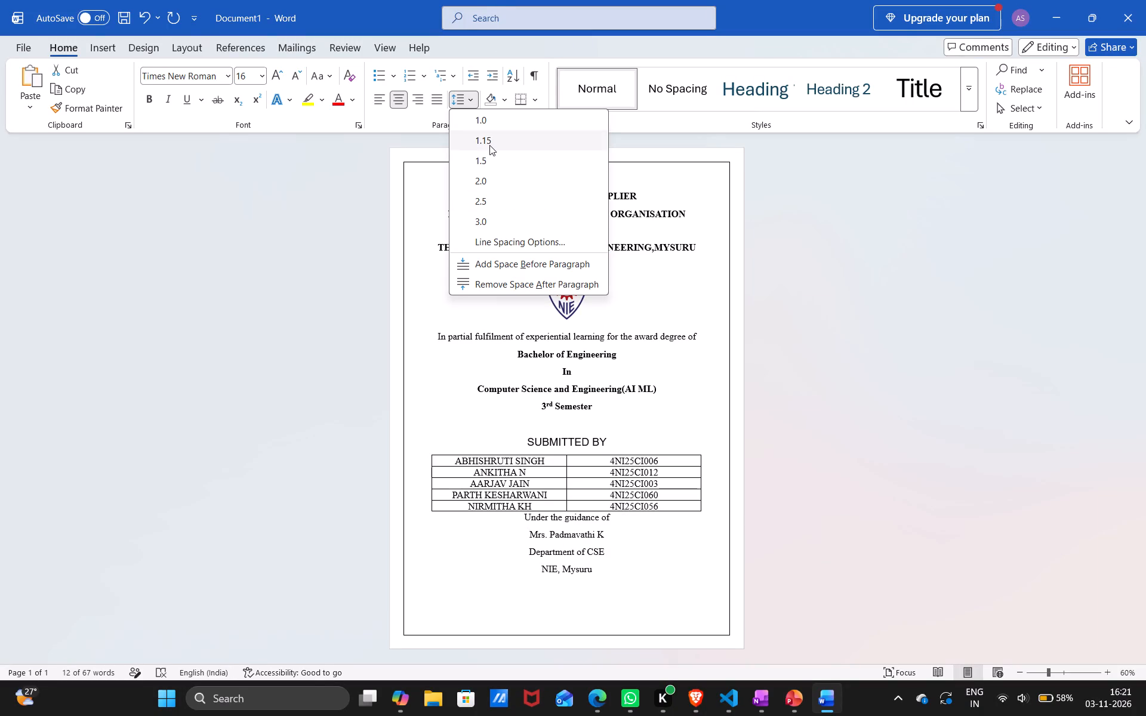
pyautogui.click(494, 125)
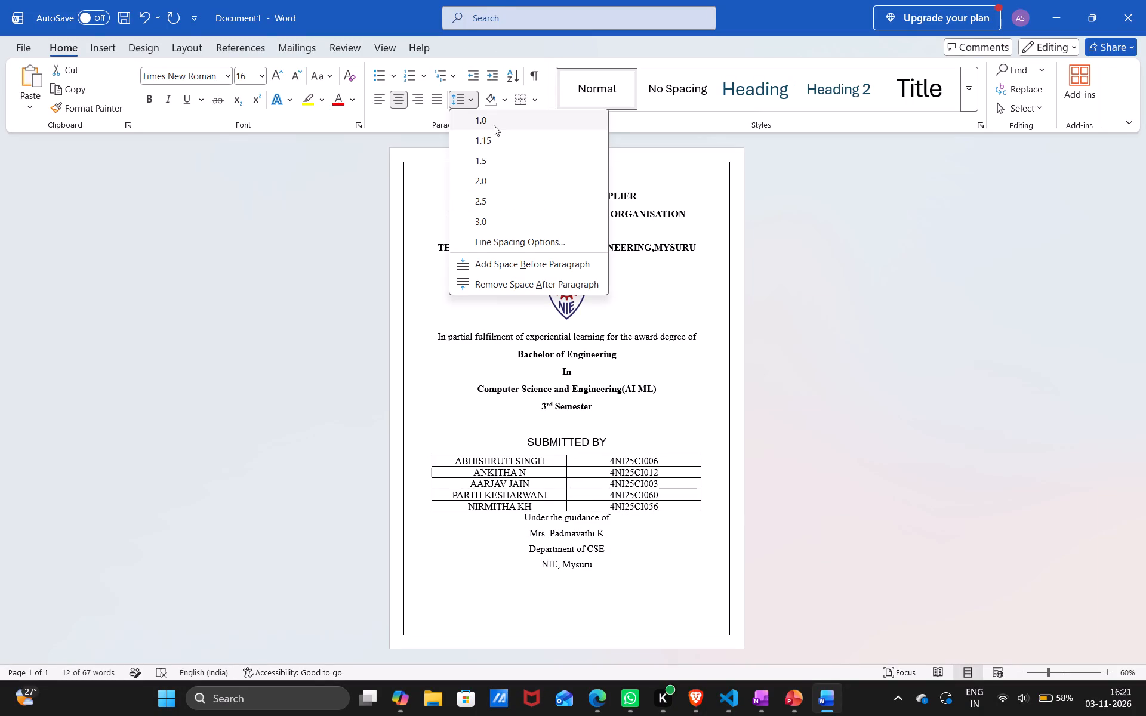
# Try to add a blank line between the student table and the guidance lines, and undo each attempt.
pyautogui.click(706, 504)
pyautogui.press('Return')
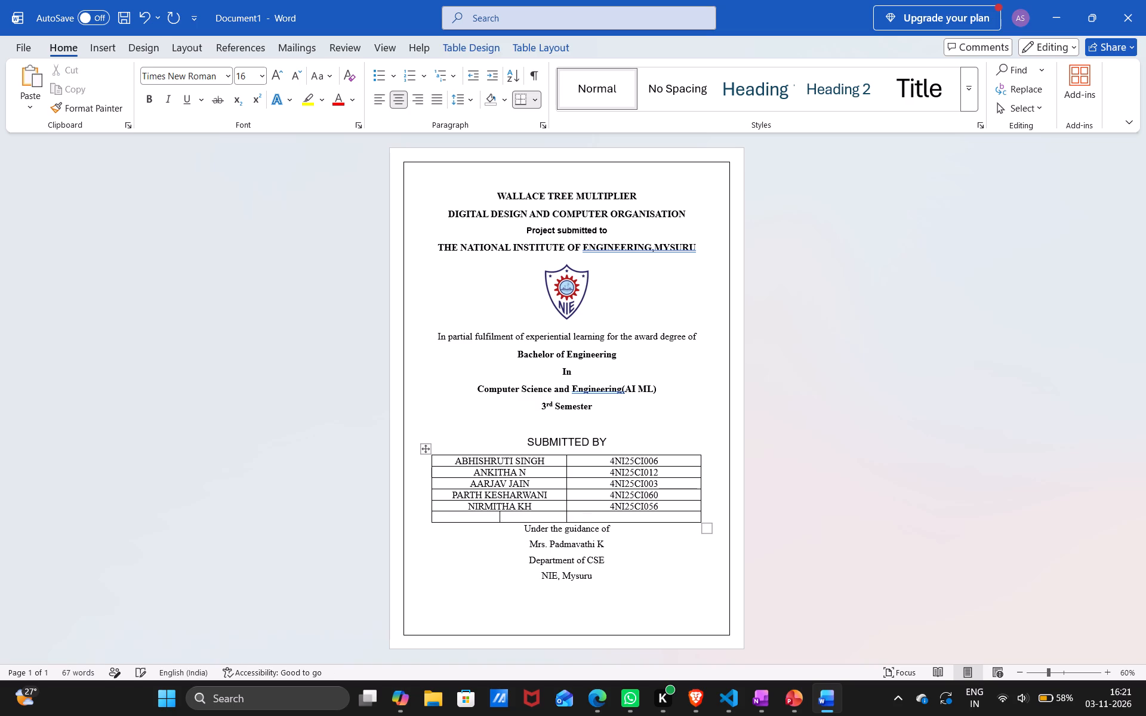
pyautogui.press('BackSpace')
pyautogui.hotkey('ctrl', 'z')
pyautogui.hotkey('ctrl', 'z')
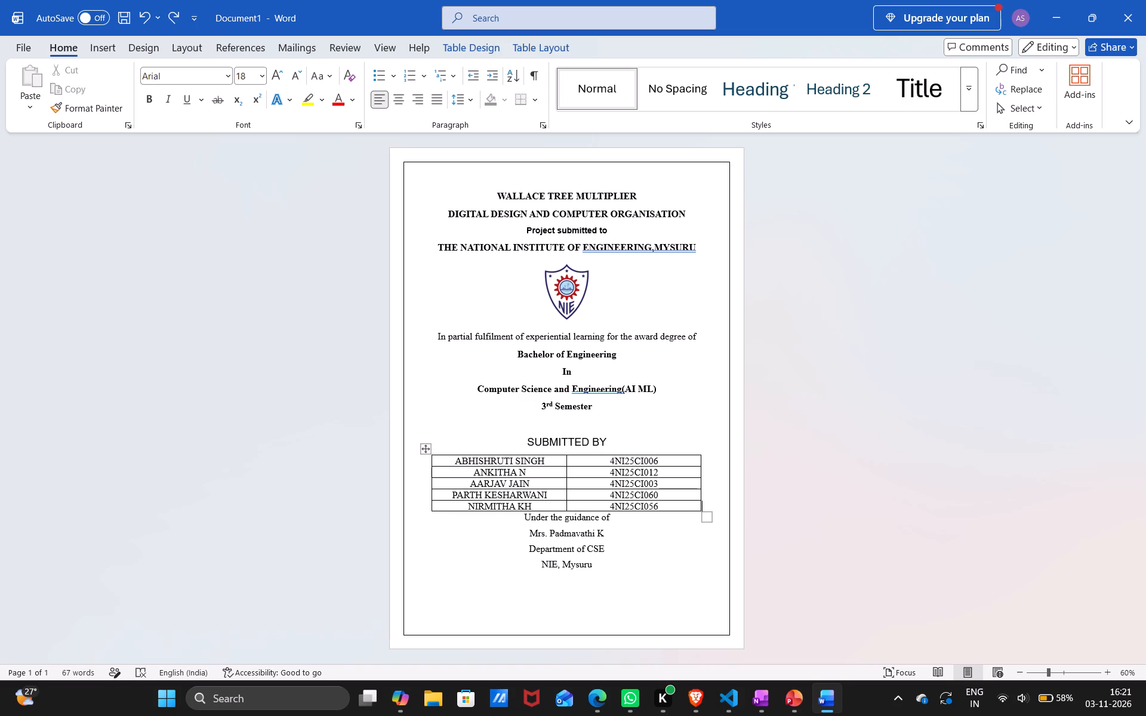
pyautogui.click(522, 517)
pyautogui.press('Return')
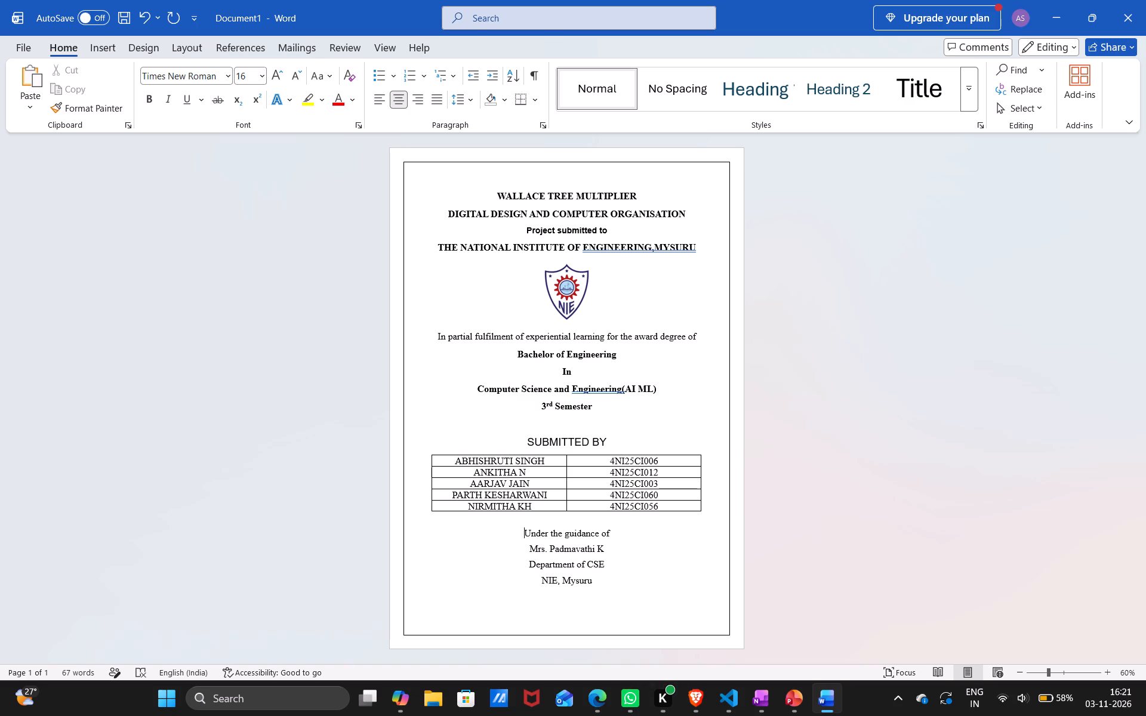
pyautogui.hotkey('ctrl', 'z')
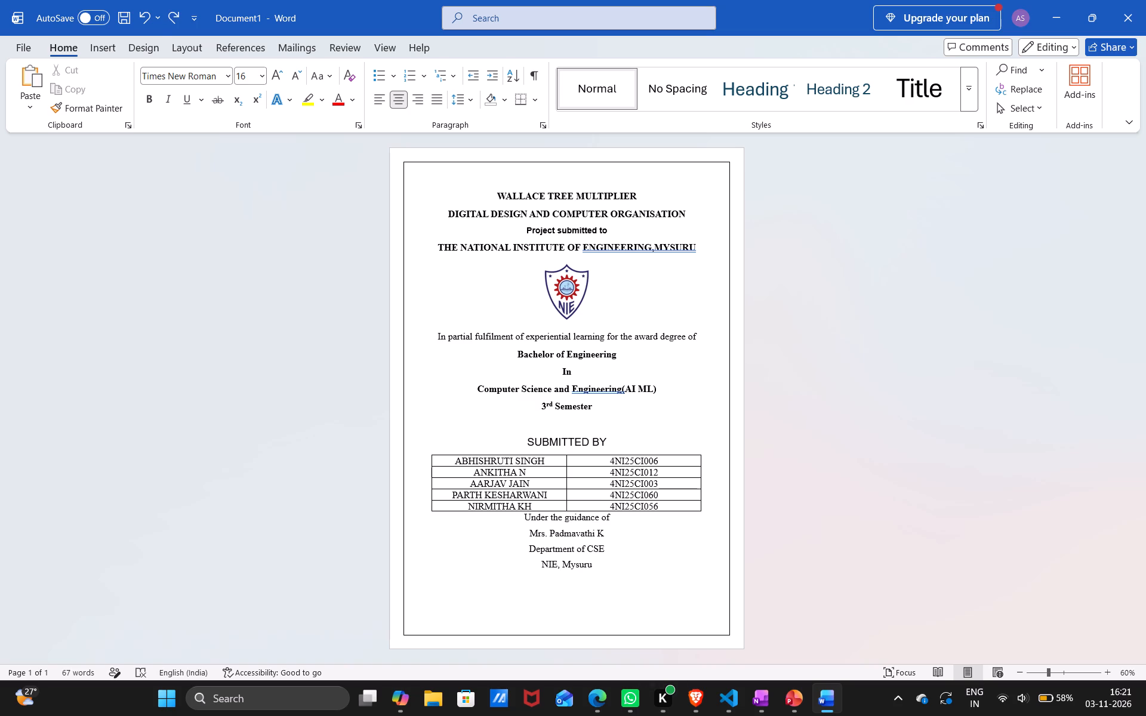
# Make the "Under the guidance of" line bold.
pyautogui.tripleClick(531, 523)
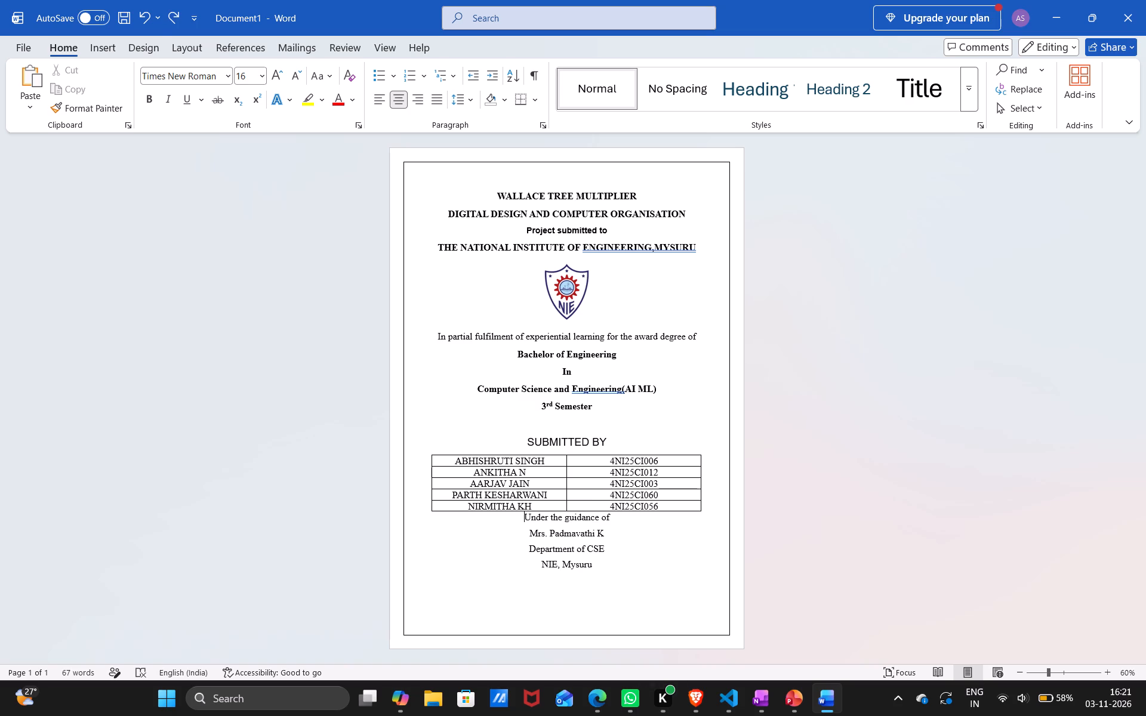
pyautogui.click(531, 523)
pyautogui.tripleClick(531, 523)
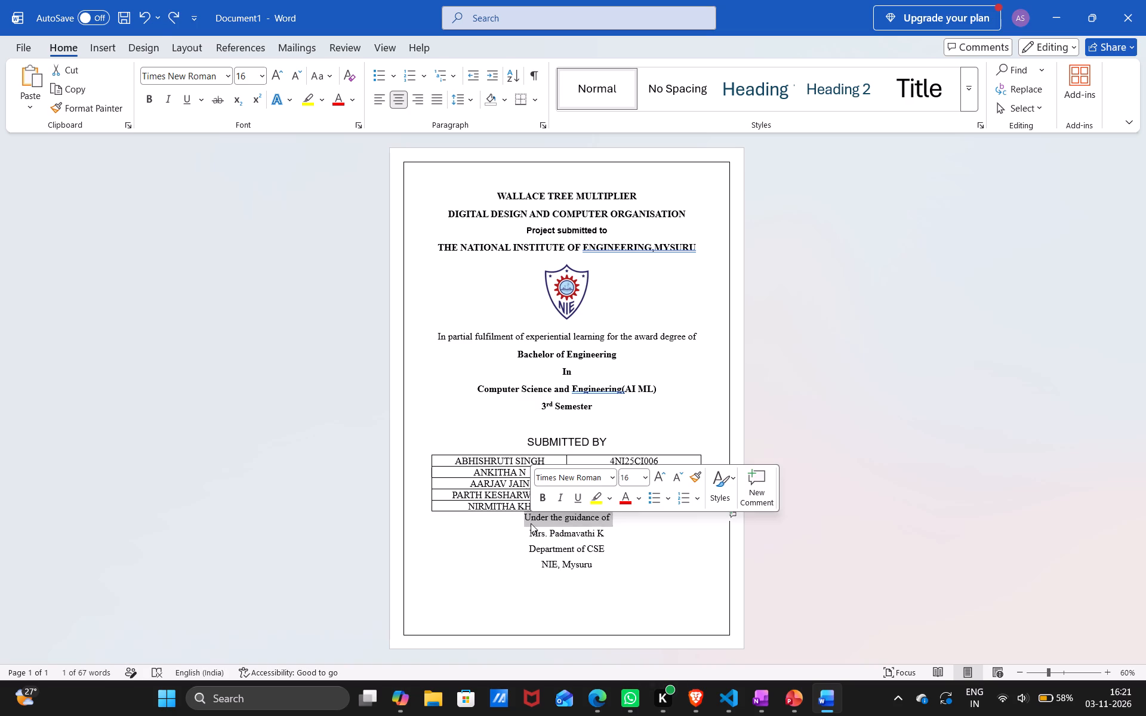
pyautogui.click(536, 501)
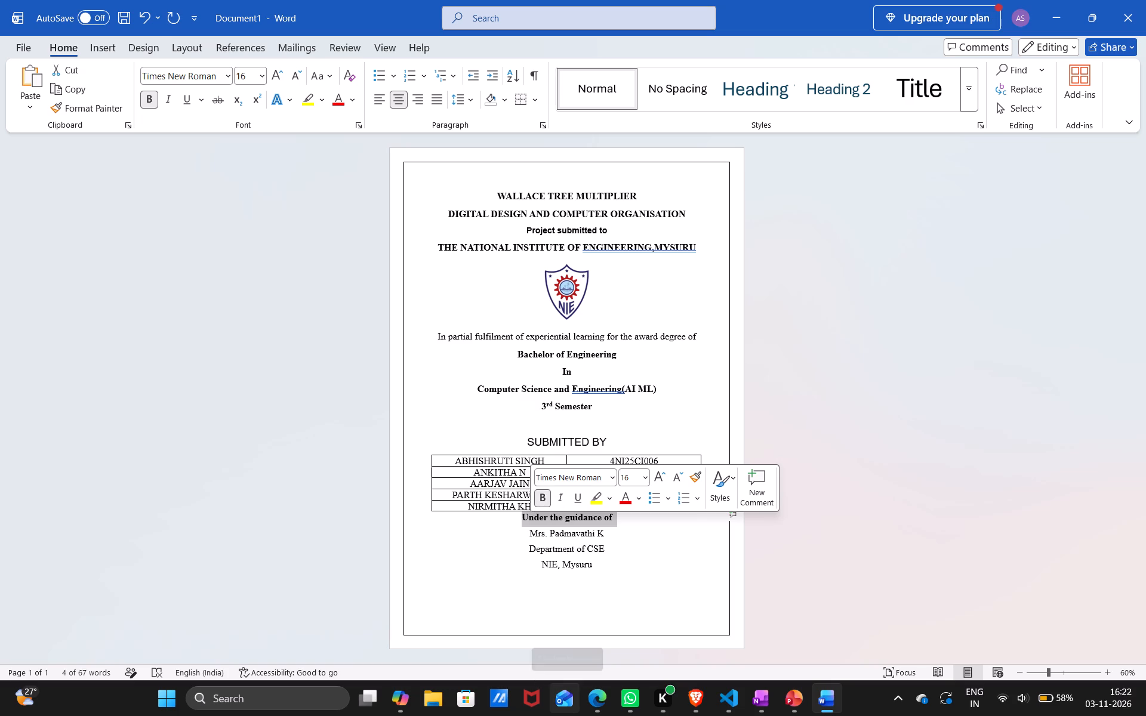
pyautogui.click(854, 535)
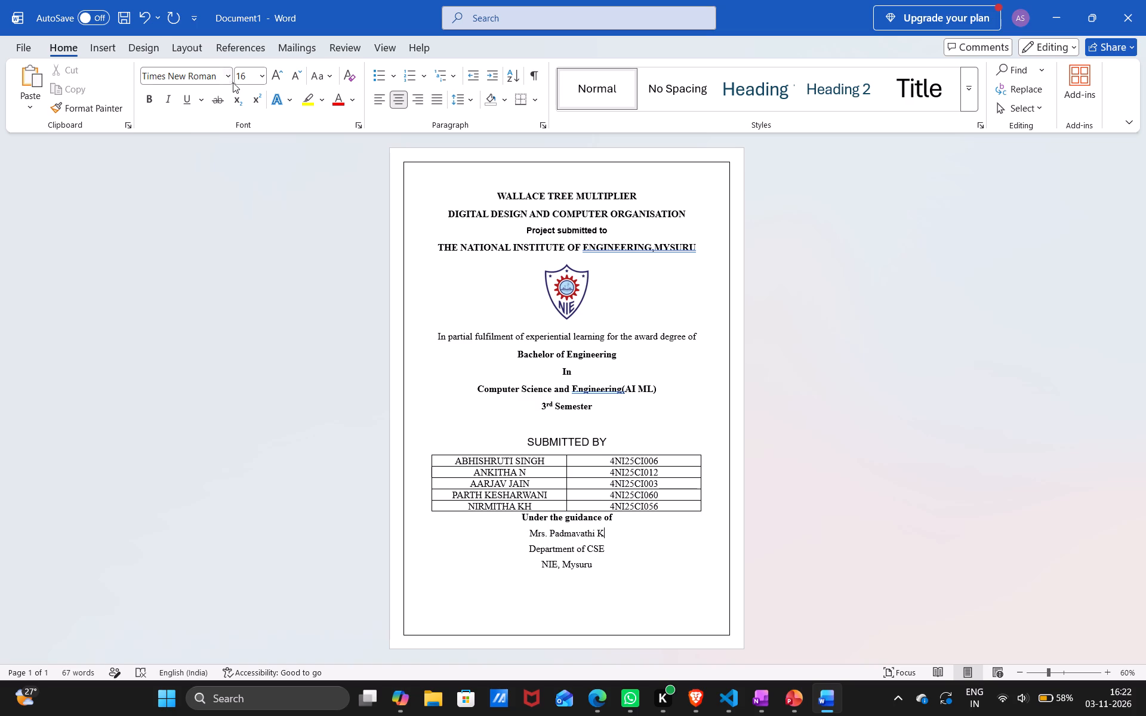
# Add the line "Department of computer Science and Engineeriing" below the "NIE, Mysuru" line.
pyautogui.click(440, 587)
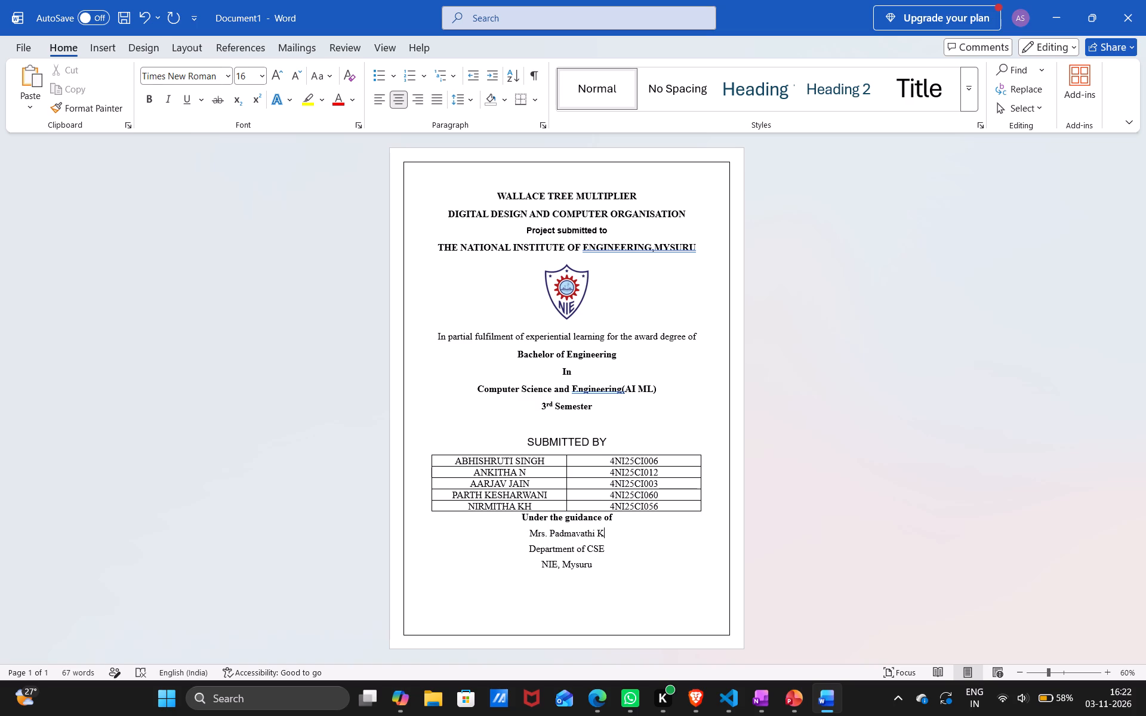
pyautogui.click(435, 598)
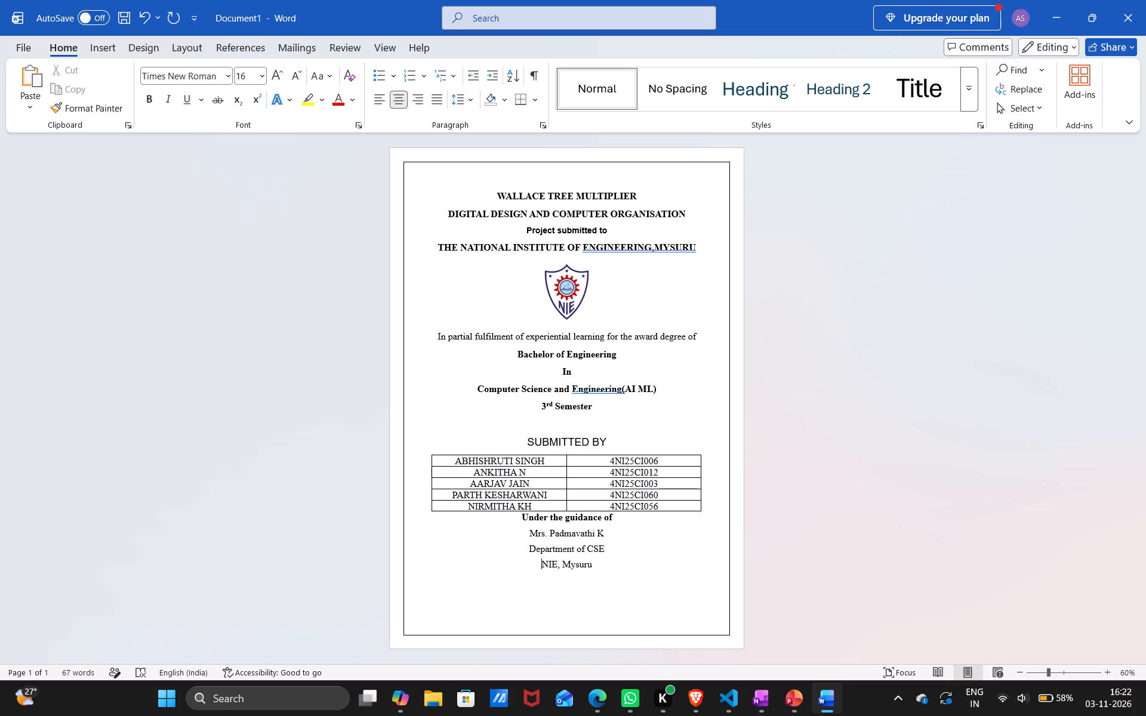
pyautogui.click(435, 598)
pyautogui.press('Right')
pyautogui.press('Right')
pyautogui.press('Right')
pyautogui.press('Right')
pyautogui.press('Right')
pyautogui.press('Right')
pyautogui.press('Right')
pyautogui.press('Right')
pyautogui.press('Right')
pyautogui.press('Right')
pyautogui.press('Right')
pyautogui.press('Return')
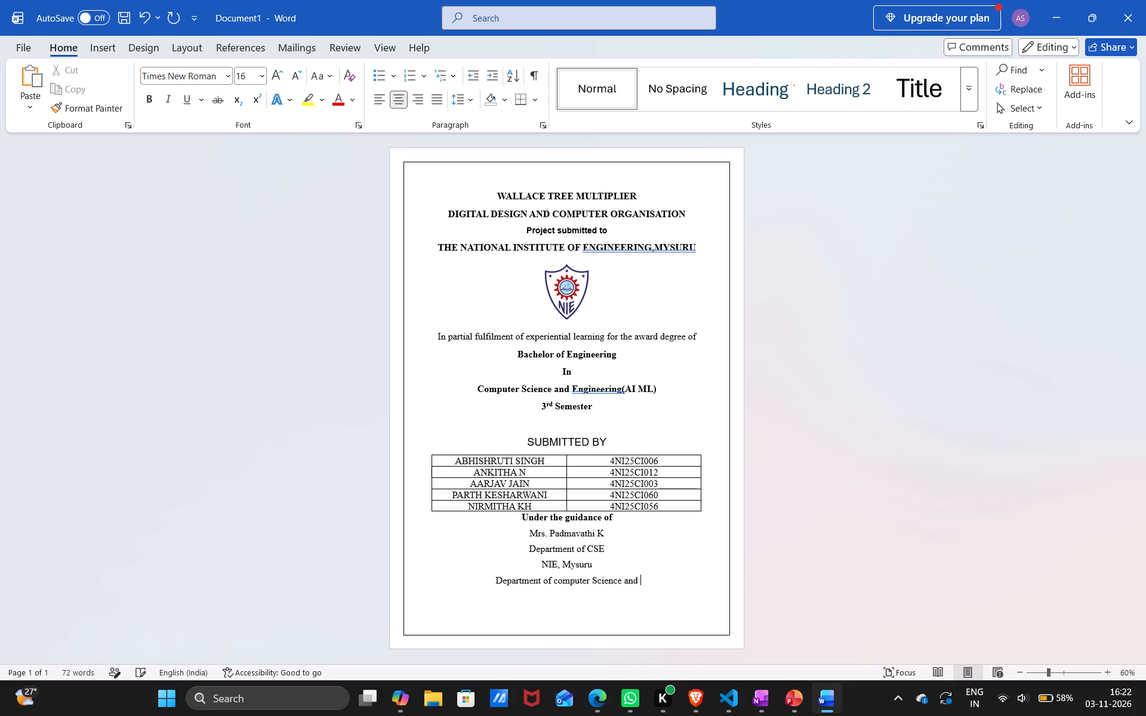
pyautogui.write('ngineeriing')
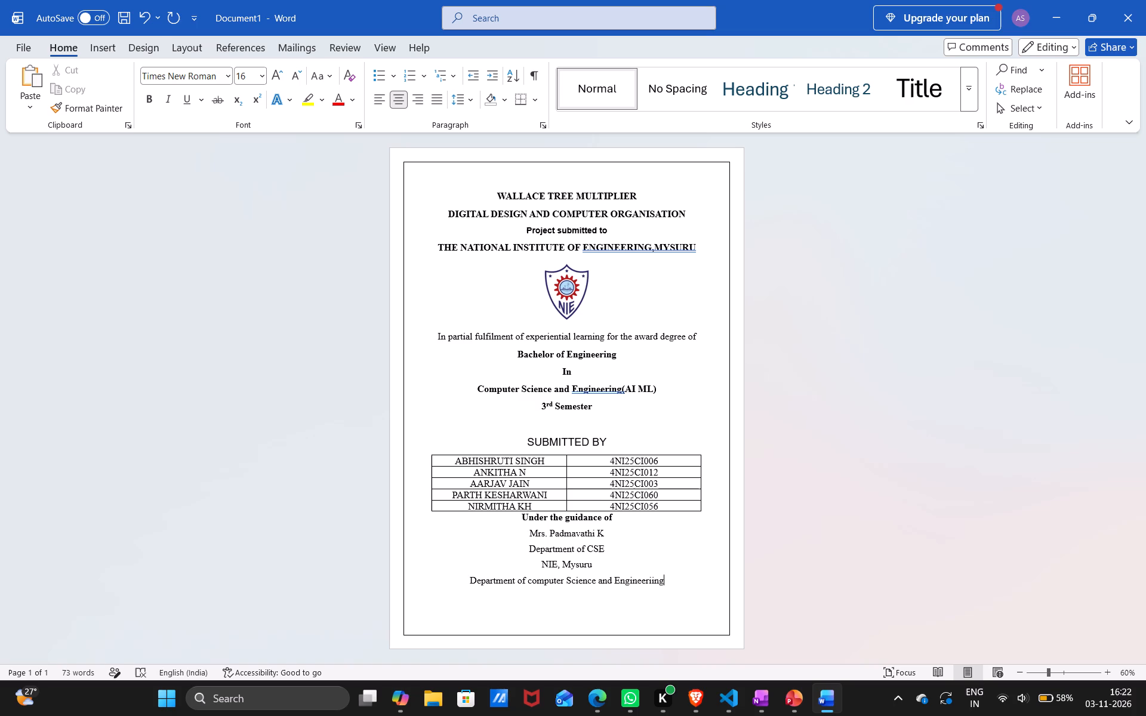
# Capitalise the word "Computer" in the new department line.
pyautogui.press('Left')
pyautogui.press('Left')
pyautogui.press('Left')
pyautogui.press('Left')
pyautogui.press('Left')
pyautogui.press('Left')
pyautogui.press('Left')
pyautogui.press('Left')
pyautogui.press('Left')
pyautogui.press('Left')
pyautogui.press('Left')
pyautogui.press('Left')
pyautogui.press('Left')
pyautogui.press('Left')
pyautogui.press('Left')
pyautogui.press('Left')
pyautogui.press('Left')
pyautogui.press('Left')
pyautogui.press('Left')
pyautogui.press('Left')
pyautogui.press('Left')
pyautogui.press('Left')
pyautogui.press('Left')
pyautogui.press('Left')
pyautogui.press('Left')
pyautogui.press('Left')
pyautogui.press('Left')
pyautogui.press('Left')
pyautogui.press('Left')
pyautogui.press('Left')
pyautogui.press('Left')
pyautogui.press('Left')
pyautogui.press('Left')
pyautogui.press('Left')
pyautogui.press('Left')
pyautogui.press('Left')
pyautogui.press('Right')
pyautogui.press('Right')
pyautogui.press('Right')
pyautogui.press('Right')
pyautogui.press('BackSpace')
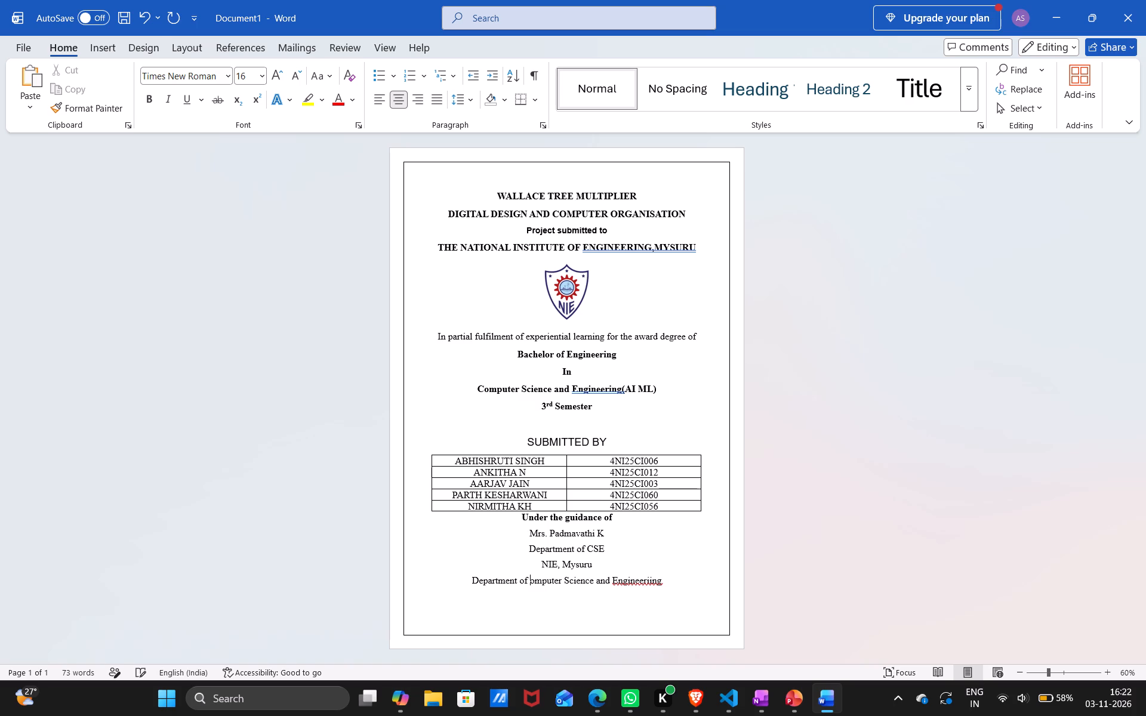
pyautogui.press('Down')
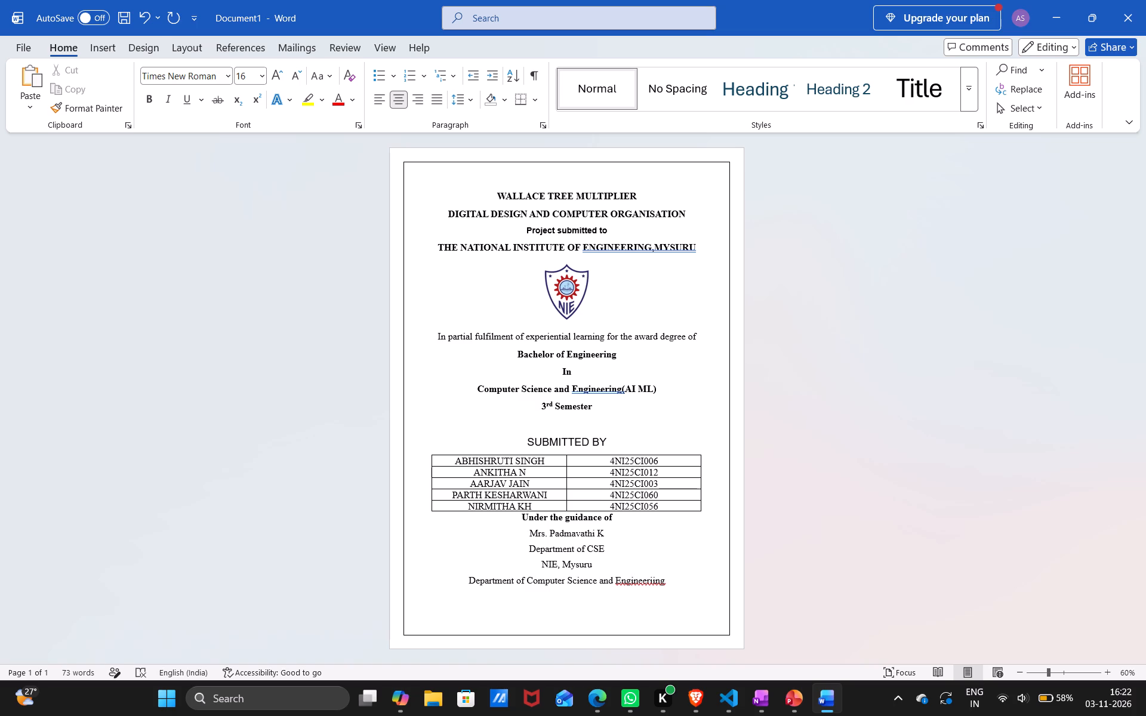
# Correct the spelling of "Engineering" in the new department line.
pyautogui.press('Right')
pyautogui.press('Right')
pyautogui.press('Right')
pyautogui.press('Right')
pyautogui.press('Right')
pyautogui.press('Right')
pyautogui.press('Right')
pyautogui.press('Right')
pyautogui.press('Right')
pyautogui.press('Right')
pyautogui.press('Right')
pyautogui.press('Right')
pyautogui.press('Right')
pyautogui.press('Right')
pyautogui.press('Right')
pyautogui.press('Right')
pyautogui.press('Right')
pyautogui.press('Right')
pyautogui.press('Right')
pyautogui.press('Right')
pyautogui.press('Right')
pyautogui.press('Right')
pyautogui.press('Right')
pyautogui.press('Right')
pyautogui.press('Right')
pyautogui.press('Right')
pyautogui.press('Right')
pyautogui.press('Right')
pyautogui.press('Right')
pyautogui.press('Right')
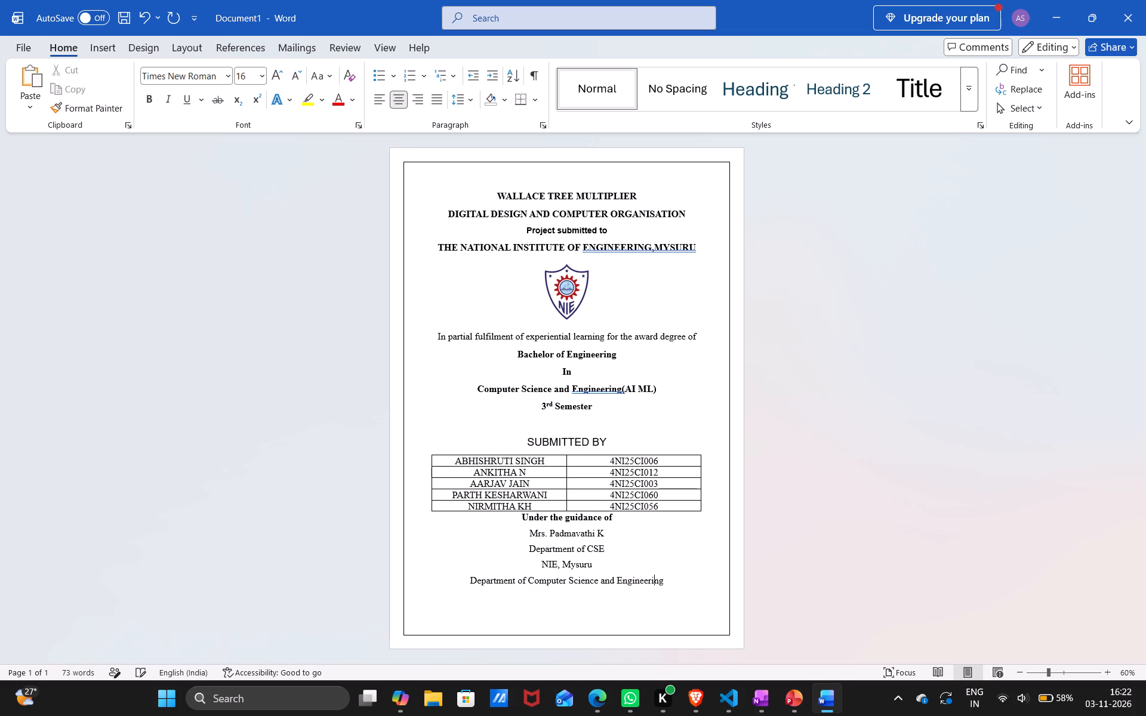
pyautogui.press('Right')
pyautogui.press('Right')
# Add the line "THE NATIONAL INSTITUTE OF ENGINEERING" below the new department line.
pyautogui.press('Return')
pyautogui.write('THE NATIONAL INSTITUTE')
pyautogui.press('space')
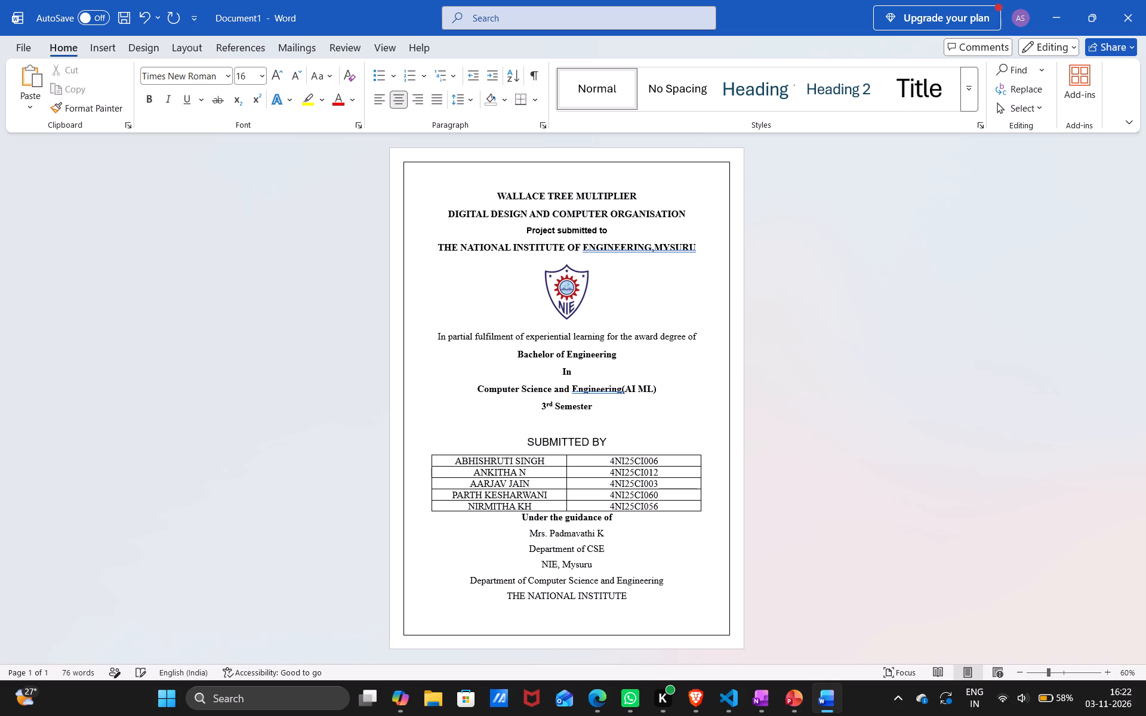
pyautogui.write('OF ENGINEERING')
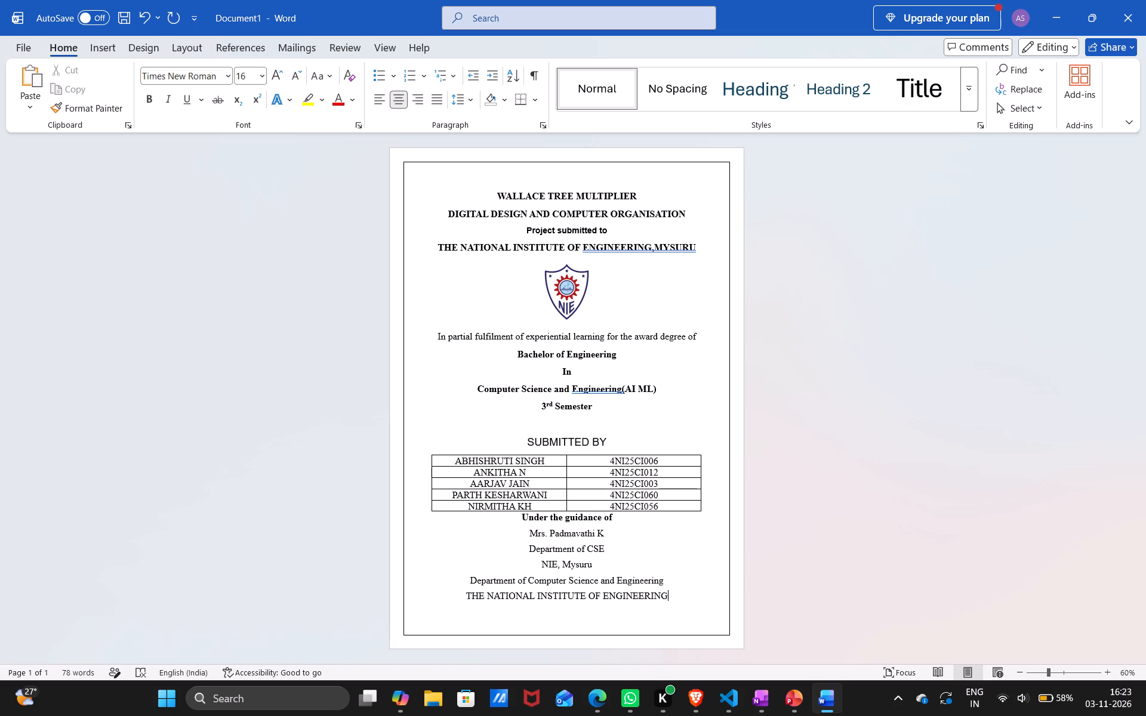
# Make the "Department of Computer Science and Engineering" line bold and increase its font size to 18.
pyautogui.tripleClick(472, 581)
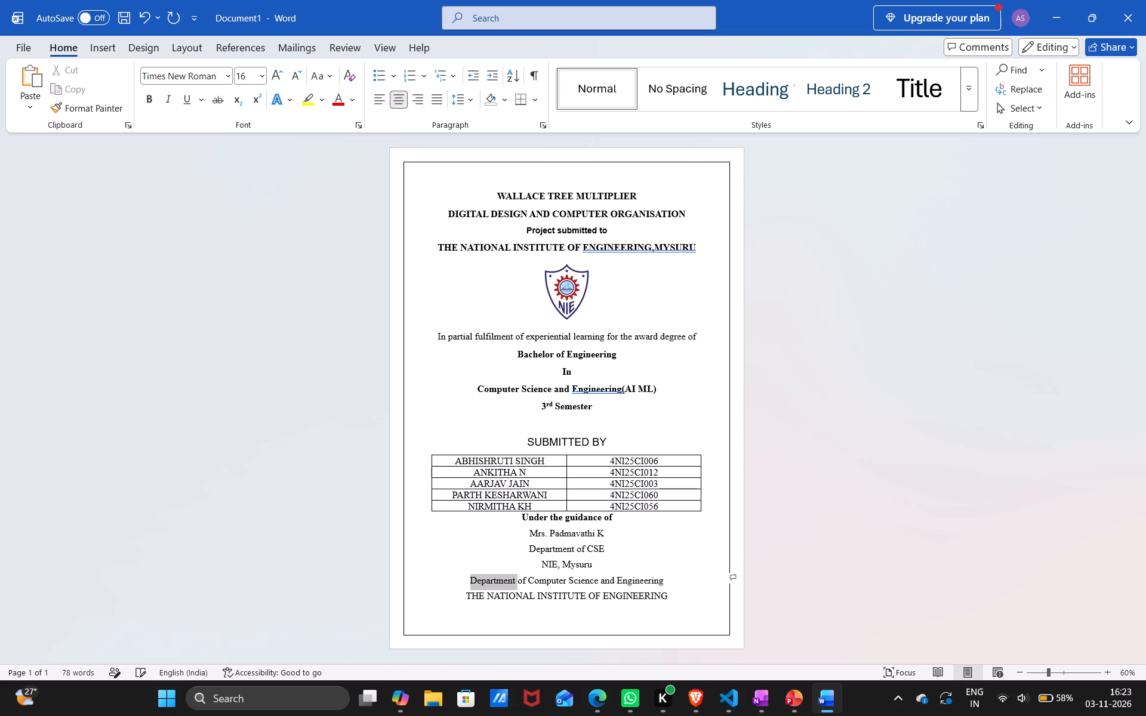
pyautogui.click(472, 581)
pyautogui.tripleClick(472, 581)
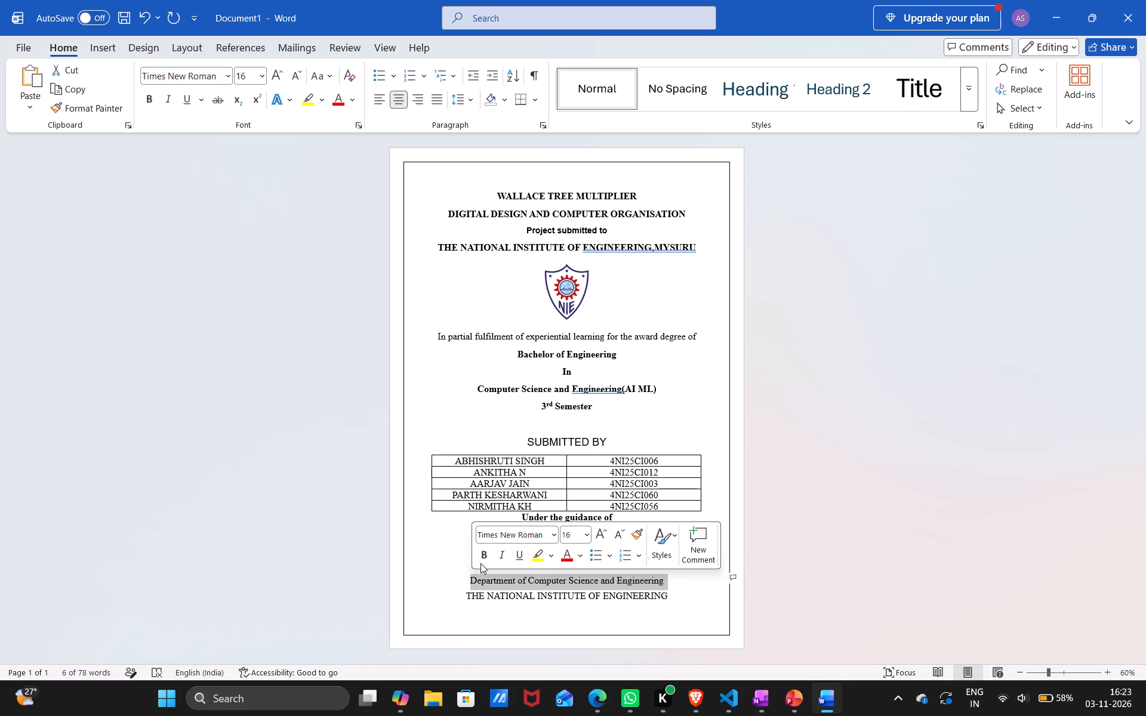
pyautogui.click(480, 556)
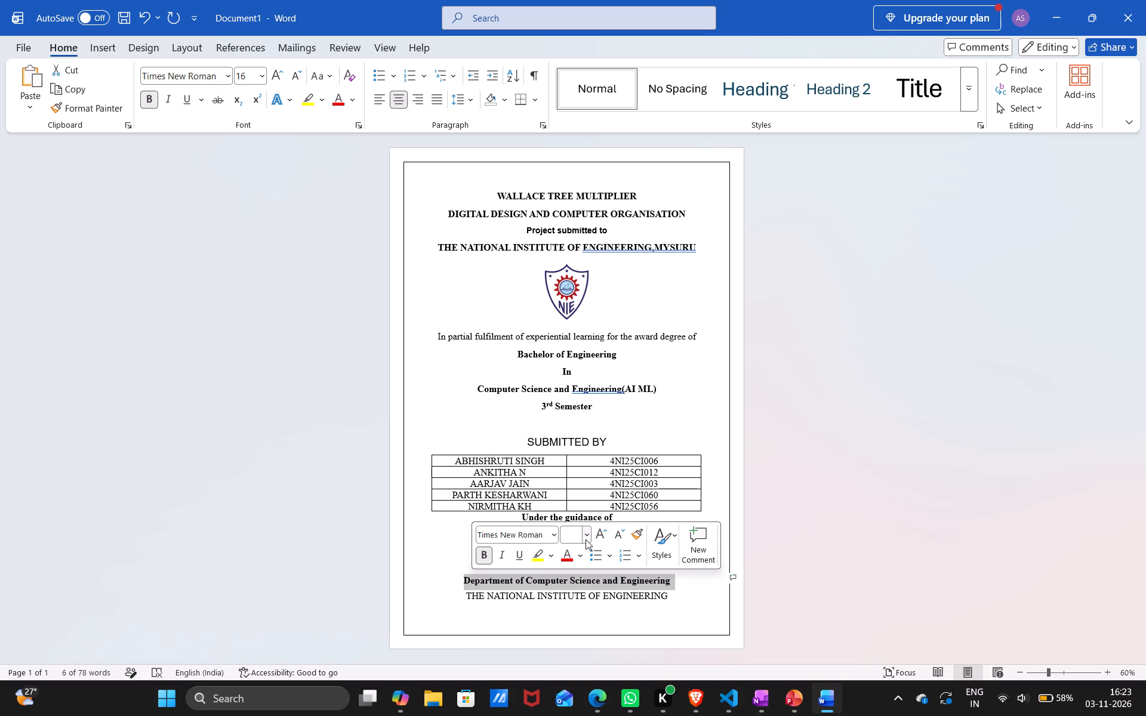
pyautogui.click(605, 533)
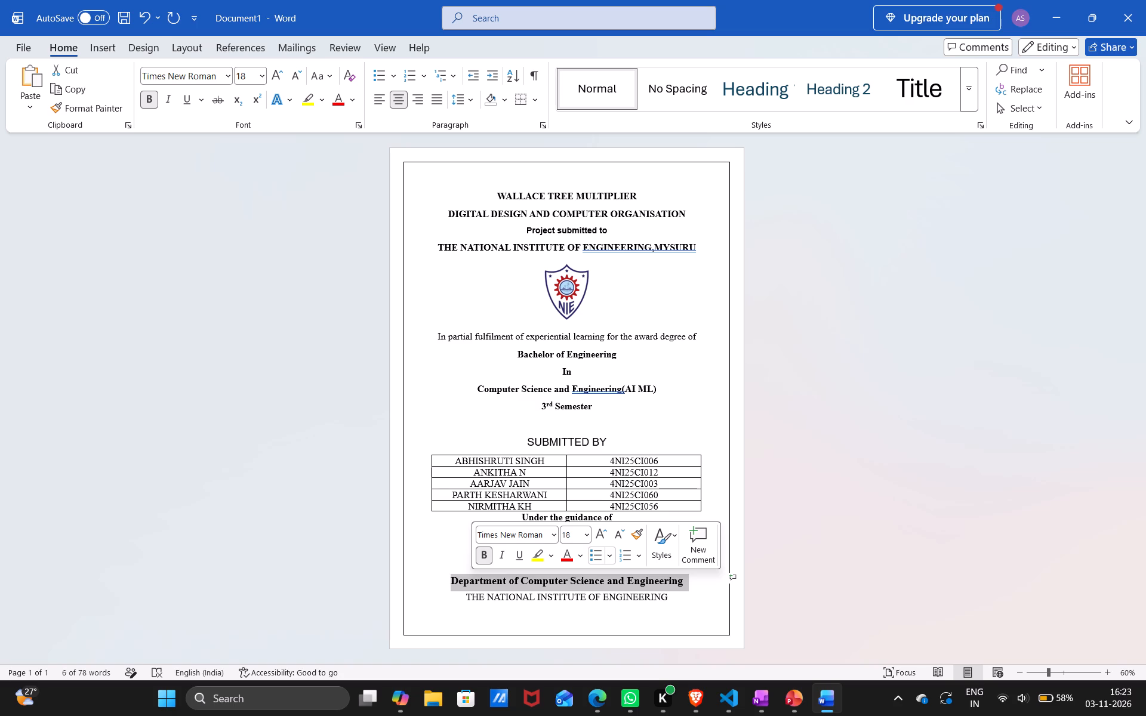
# Add two blank lines after the closing "THE NATIONAL INSTITUTE OF ENGINEERING" line.
pyautogui.click(665, 597)
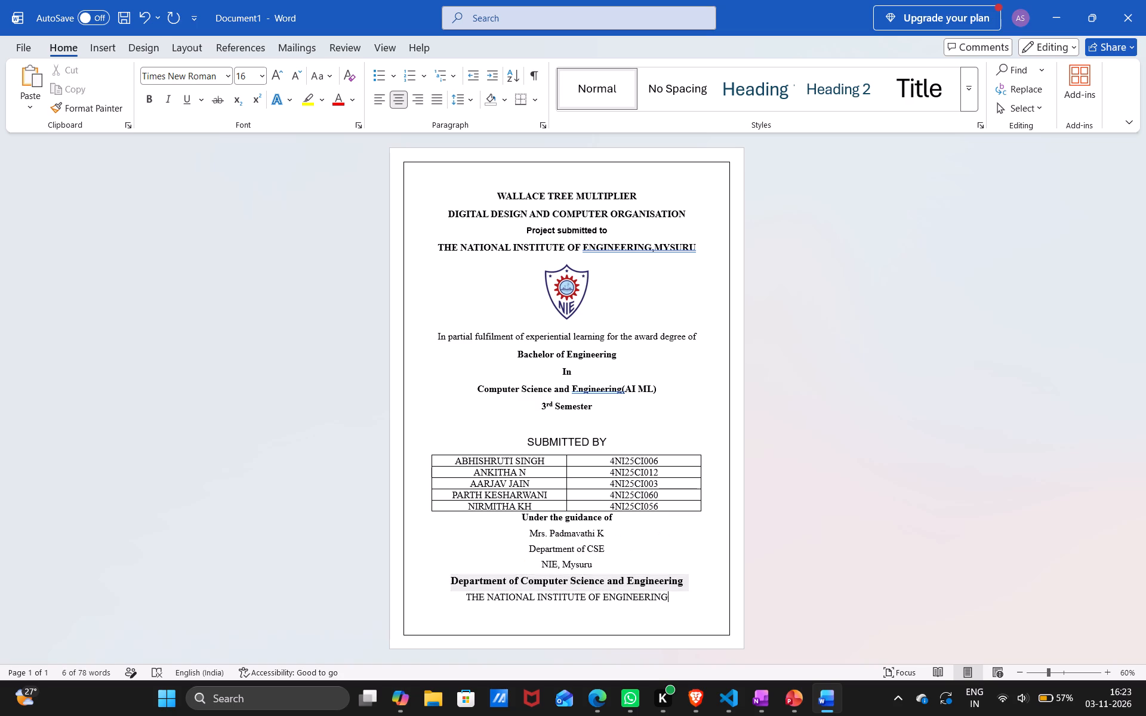
pyautogui.press('Return')
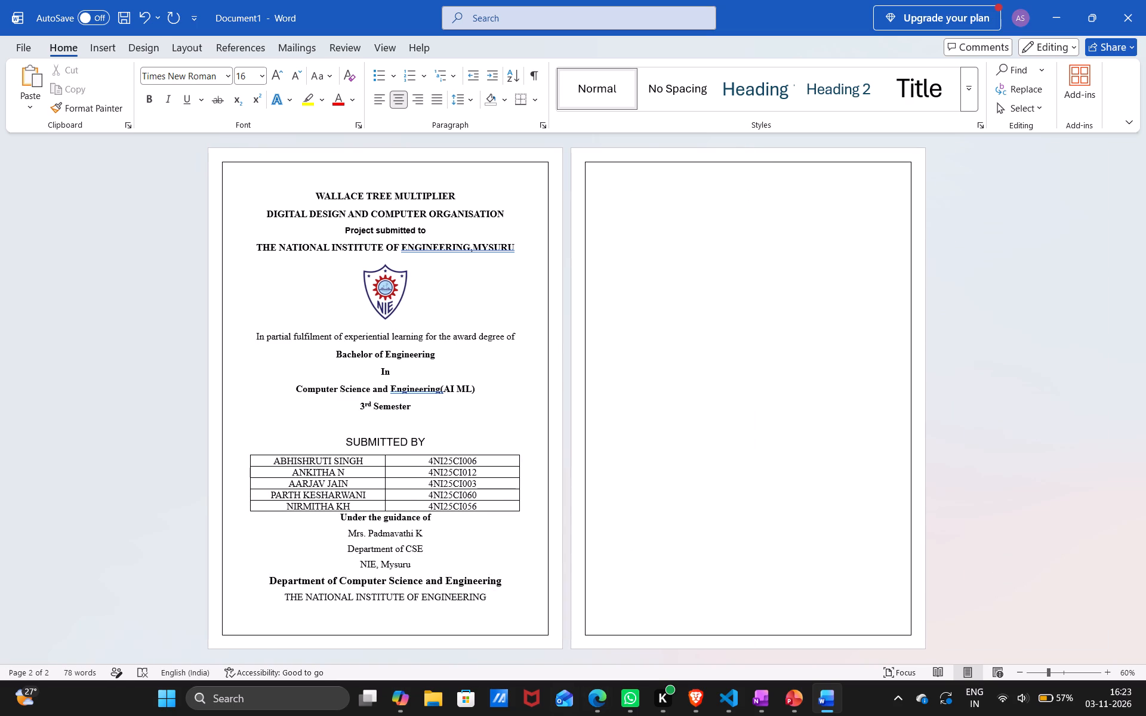
pyautogui.click(489, 595)
pyautogui.press('Return')
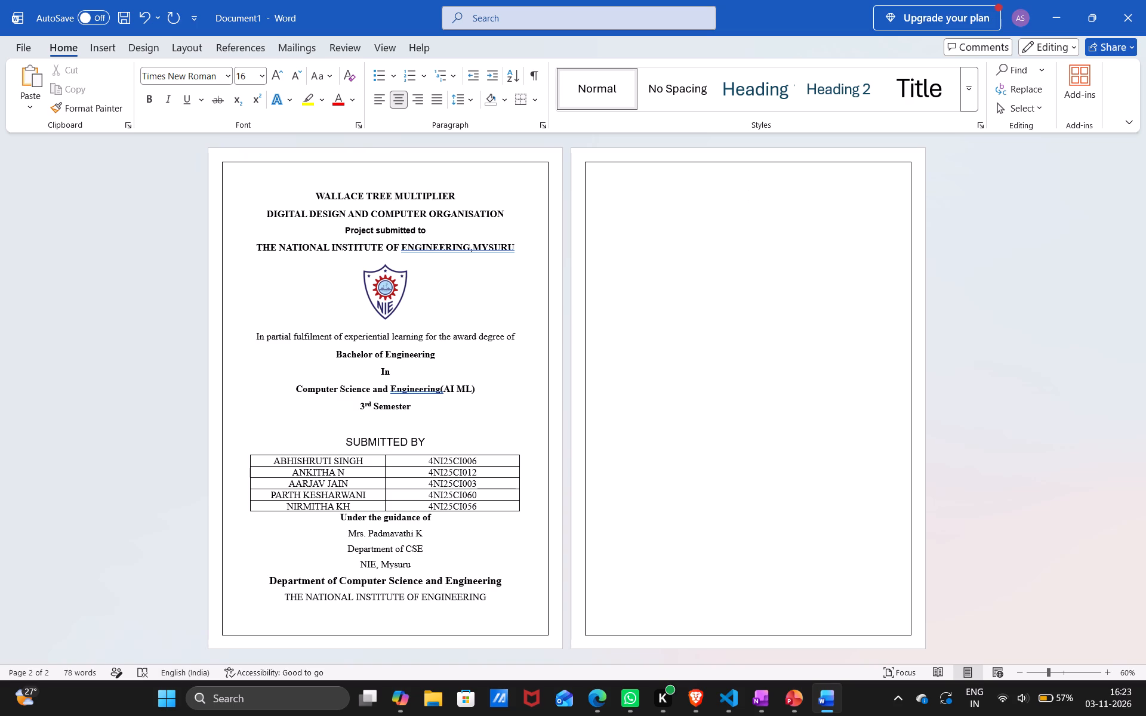
pyautogui.click(359, 612)
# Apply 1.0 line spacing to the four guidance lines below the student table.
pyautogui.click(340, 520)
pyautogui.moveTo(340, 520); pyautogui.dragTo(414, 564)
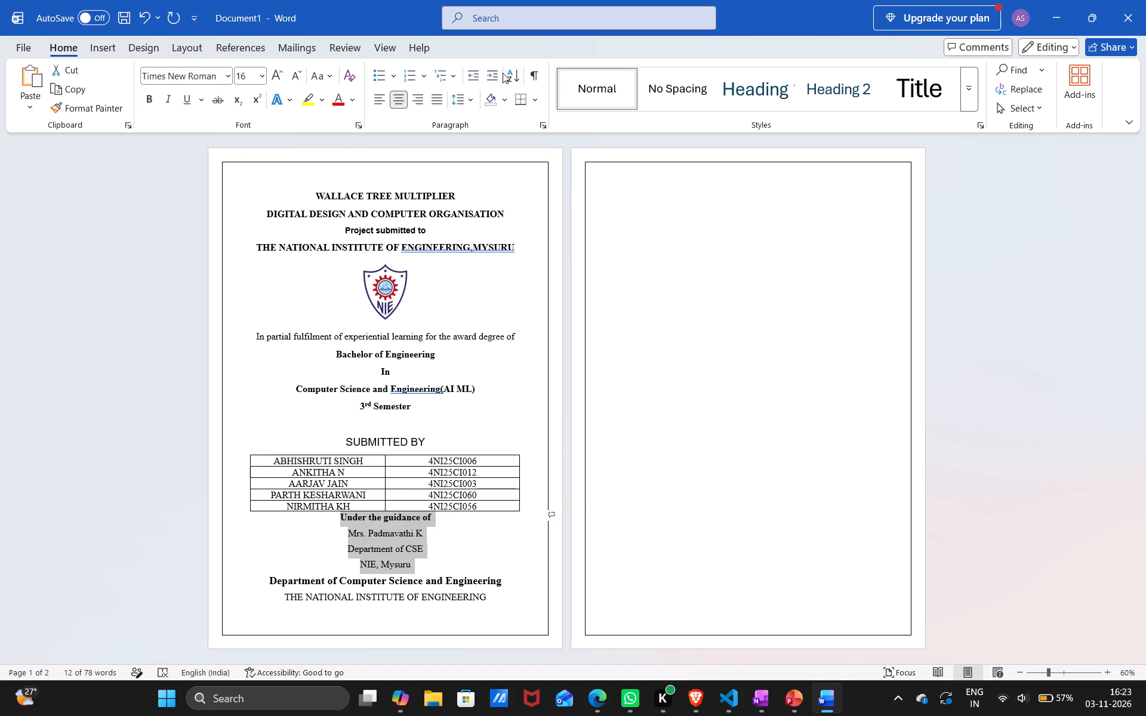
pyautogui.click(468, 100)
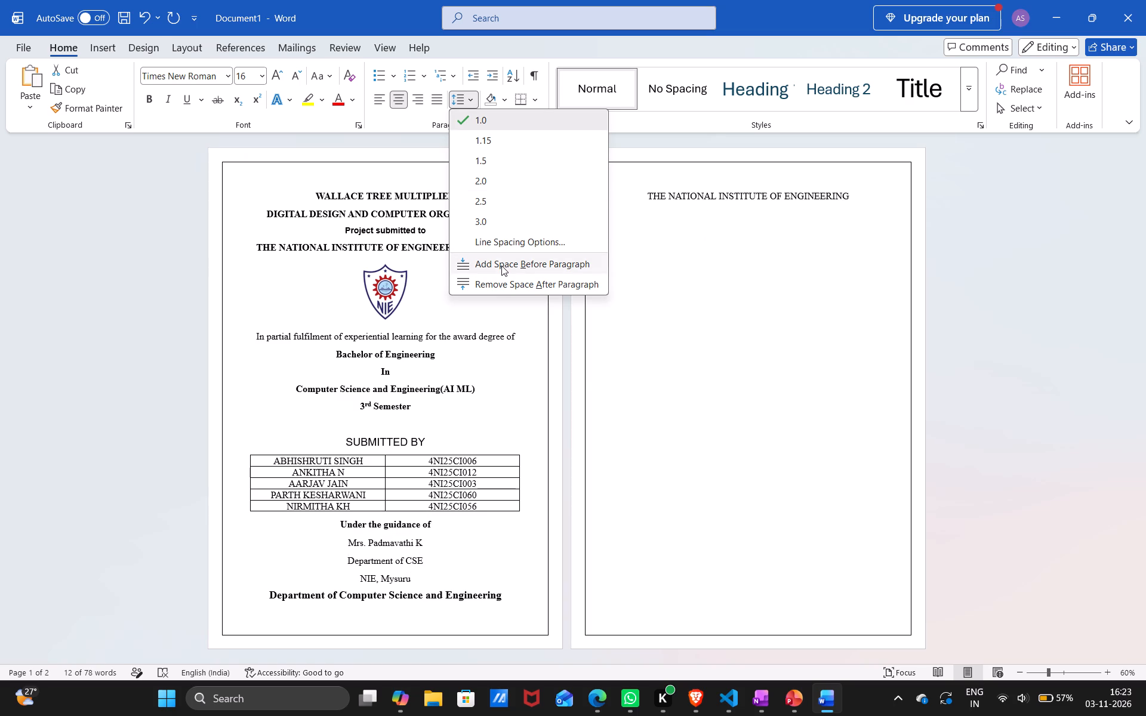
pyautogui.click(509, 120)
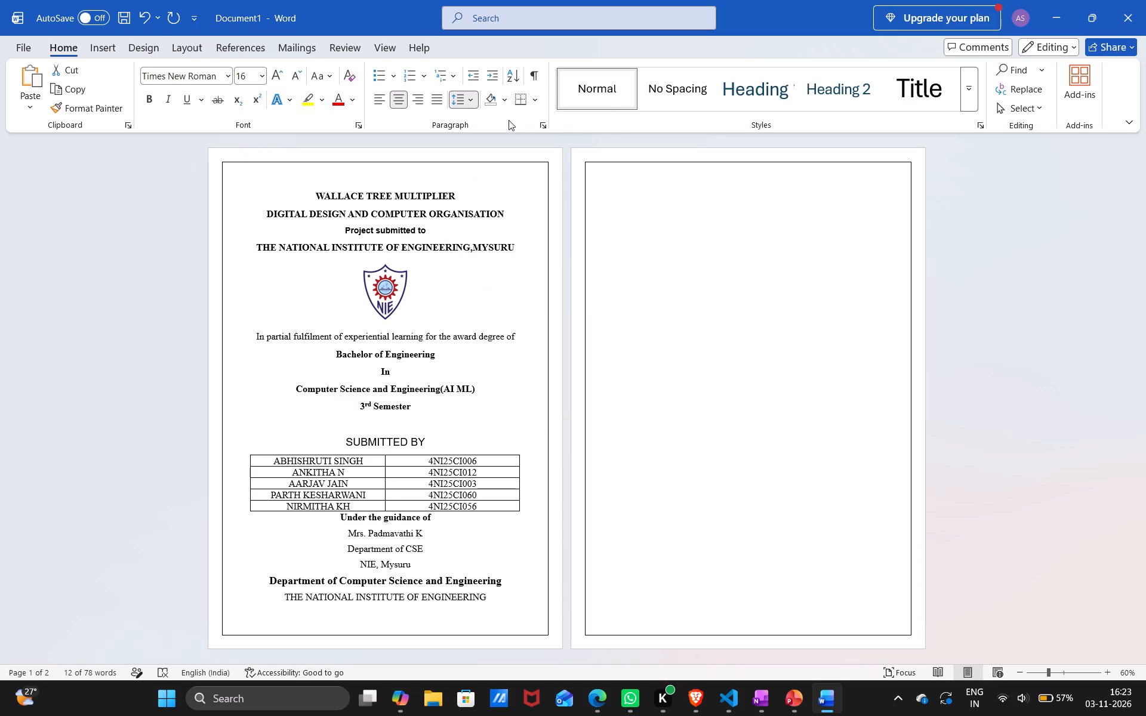
# Delete the blank line between "3rd Semester" and the "SUBMITTED BY" heading.
pyautogui.click(343, 438)
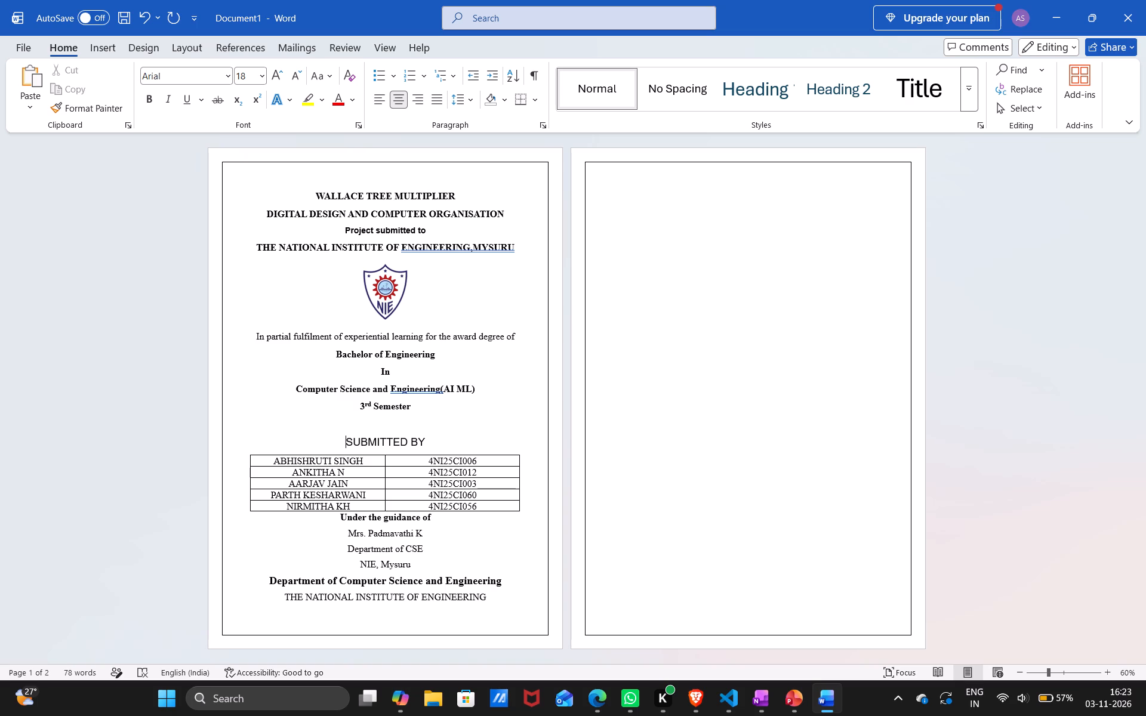
pyautogui.click(356, 425)
pyautogui.press('BackSpace')
pyautogui.press('BackSpace')
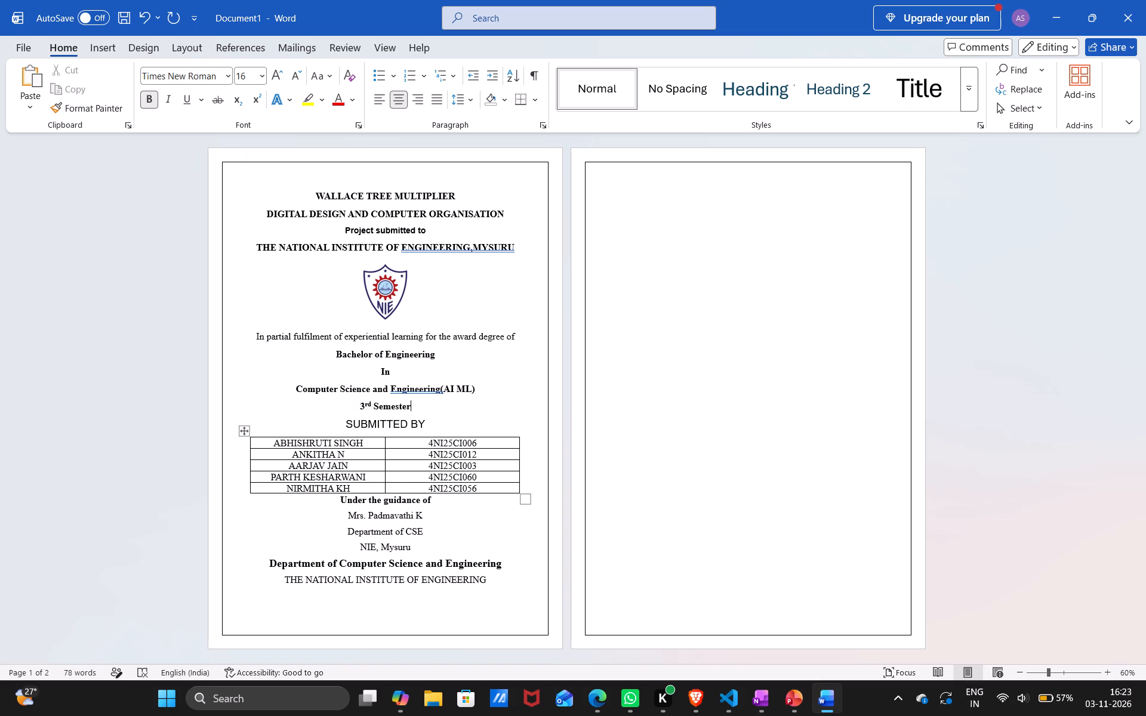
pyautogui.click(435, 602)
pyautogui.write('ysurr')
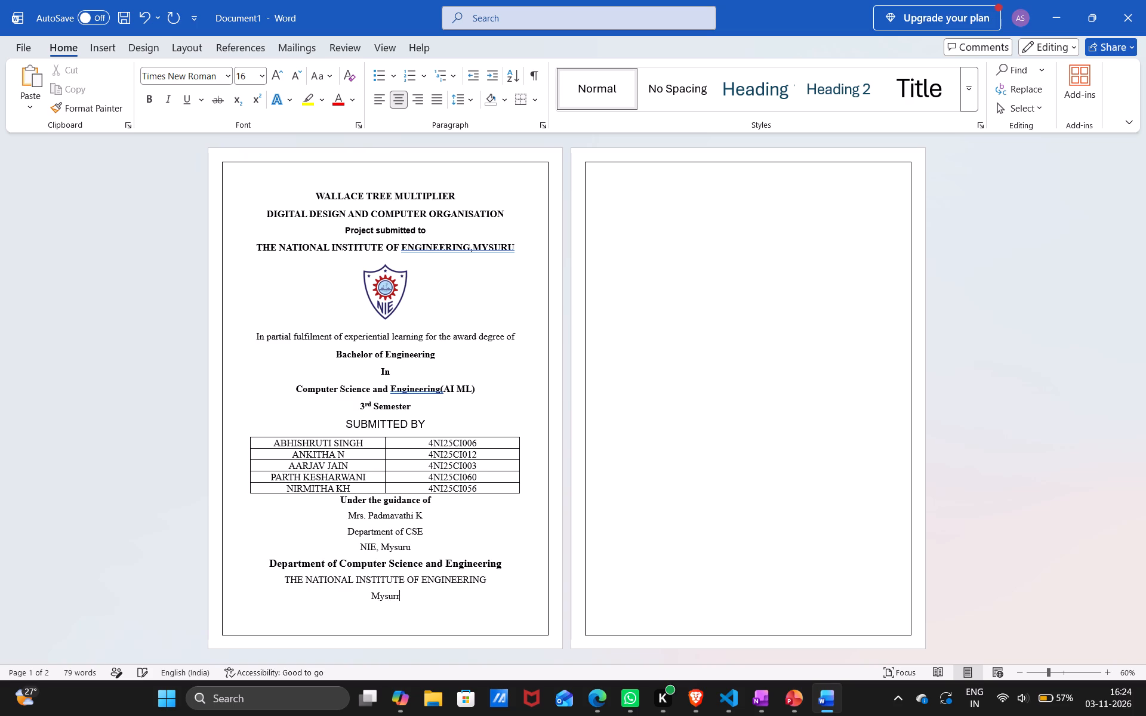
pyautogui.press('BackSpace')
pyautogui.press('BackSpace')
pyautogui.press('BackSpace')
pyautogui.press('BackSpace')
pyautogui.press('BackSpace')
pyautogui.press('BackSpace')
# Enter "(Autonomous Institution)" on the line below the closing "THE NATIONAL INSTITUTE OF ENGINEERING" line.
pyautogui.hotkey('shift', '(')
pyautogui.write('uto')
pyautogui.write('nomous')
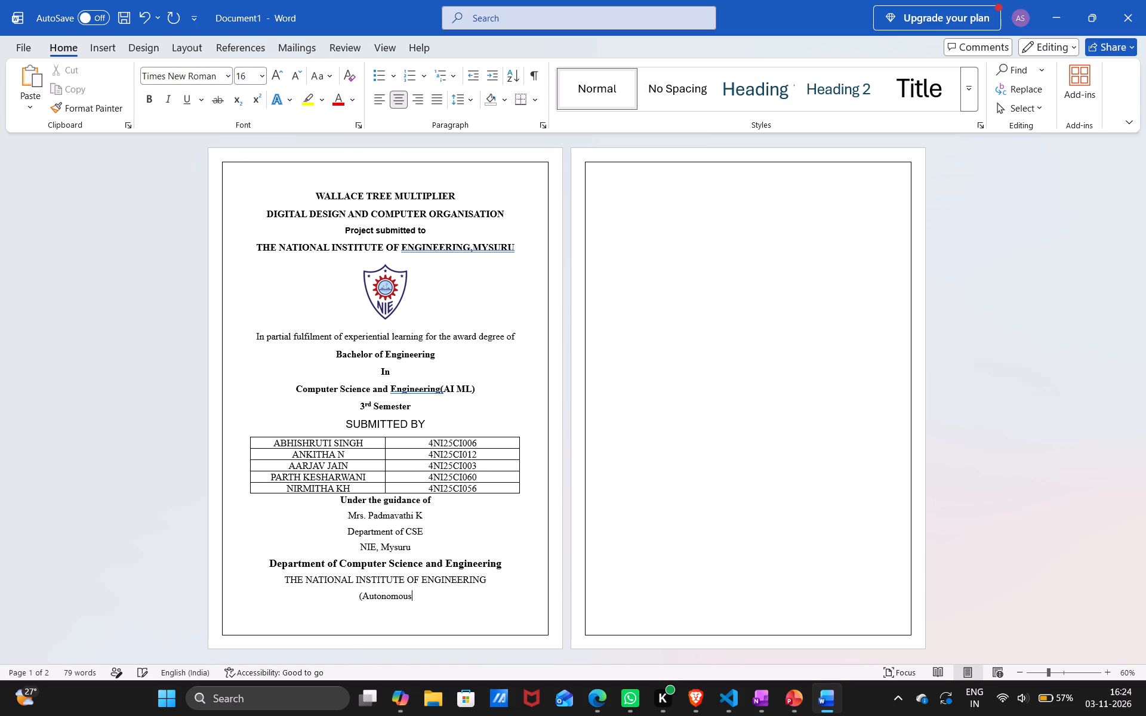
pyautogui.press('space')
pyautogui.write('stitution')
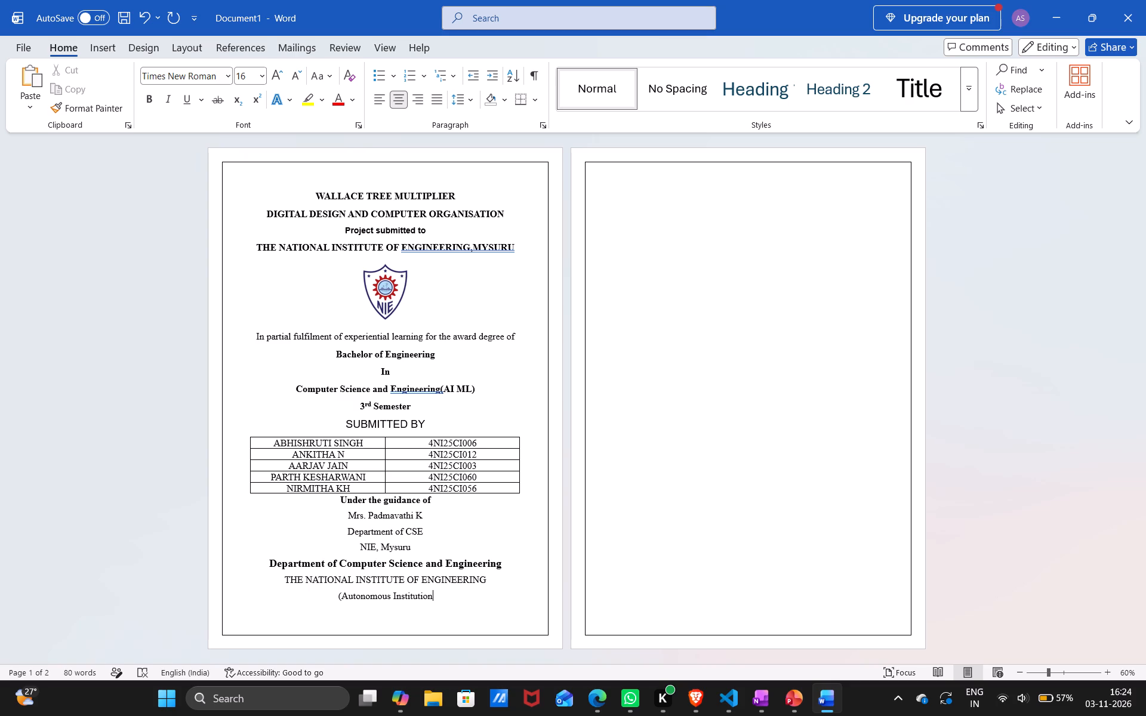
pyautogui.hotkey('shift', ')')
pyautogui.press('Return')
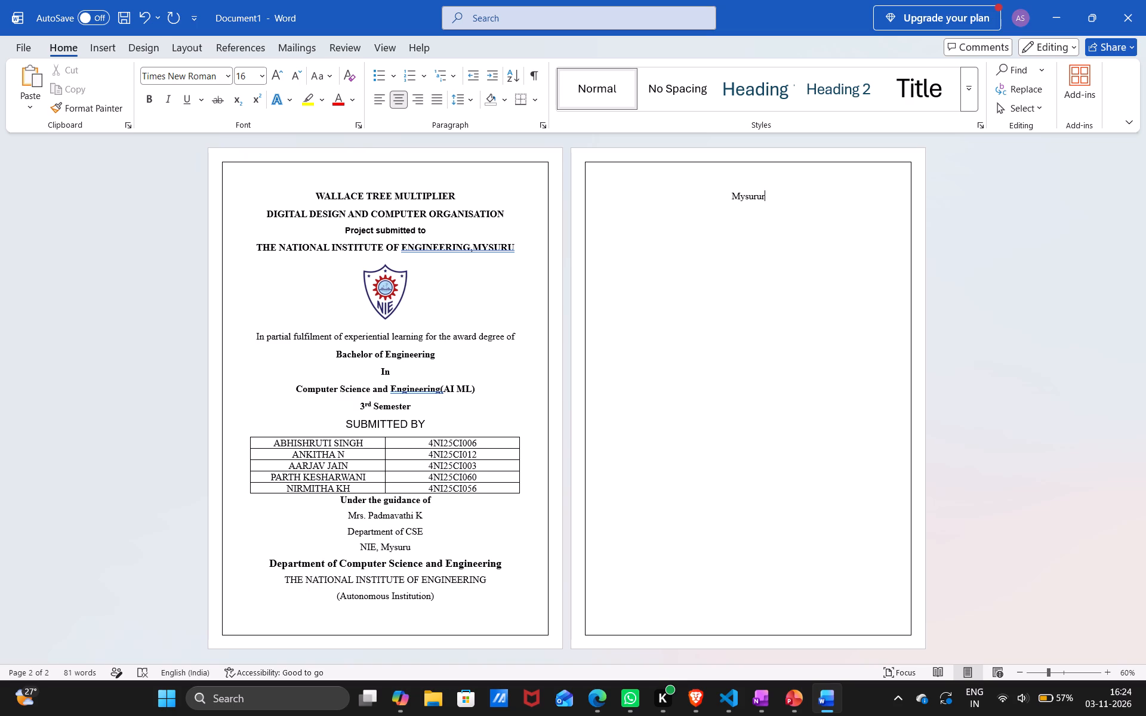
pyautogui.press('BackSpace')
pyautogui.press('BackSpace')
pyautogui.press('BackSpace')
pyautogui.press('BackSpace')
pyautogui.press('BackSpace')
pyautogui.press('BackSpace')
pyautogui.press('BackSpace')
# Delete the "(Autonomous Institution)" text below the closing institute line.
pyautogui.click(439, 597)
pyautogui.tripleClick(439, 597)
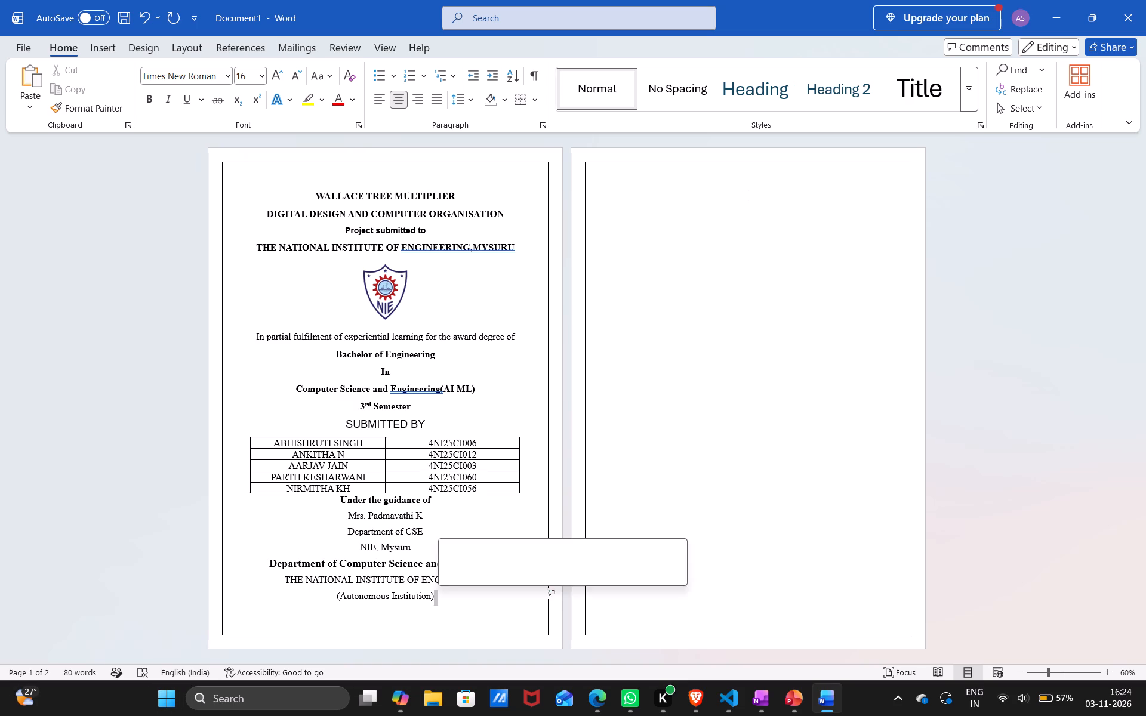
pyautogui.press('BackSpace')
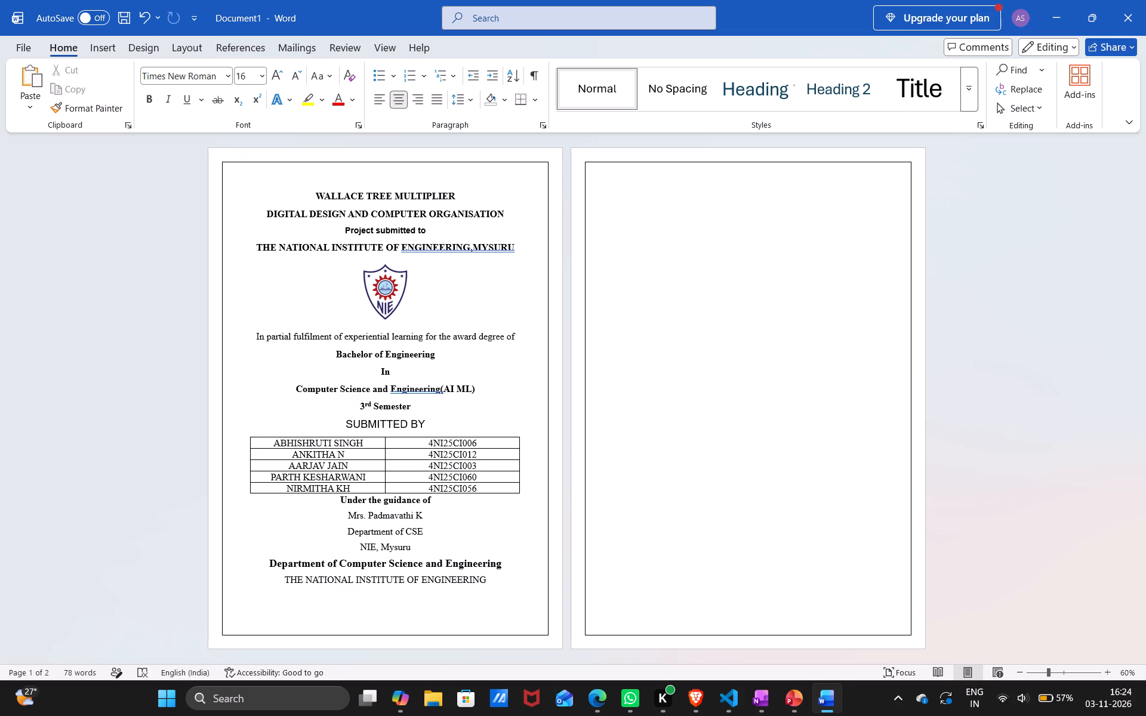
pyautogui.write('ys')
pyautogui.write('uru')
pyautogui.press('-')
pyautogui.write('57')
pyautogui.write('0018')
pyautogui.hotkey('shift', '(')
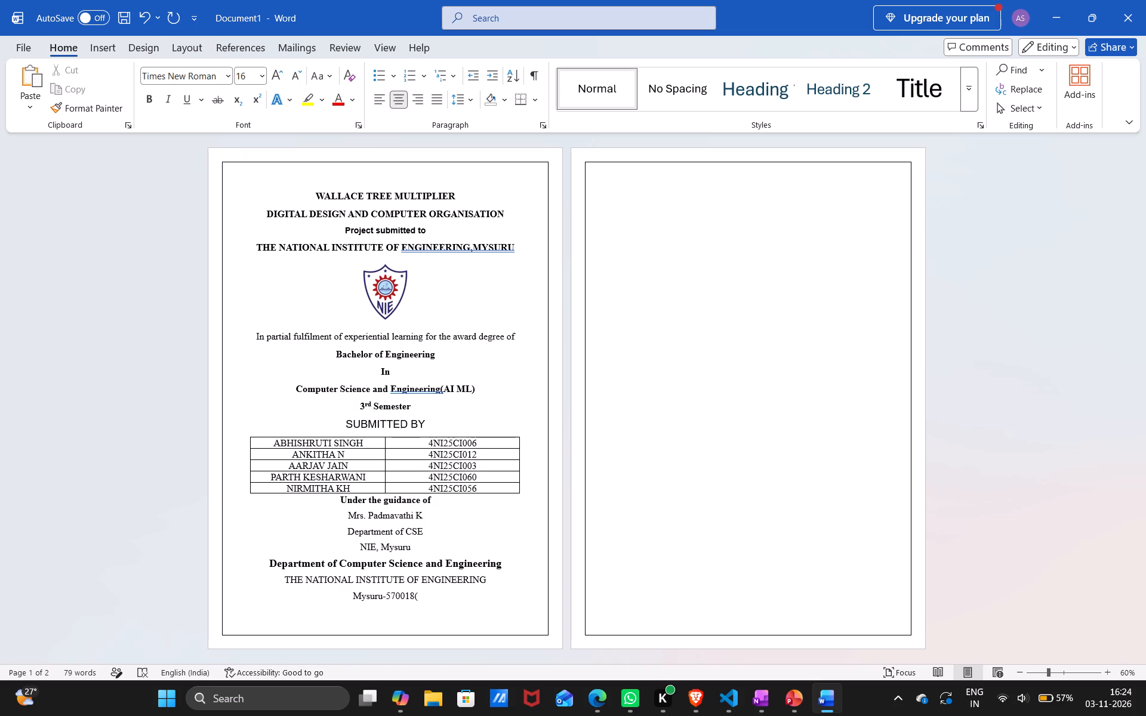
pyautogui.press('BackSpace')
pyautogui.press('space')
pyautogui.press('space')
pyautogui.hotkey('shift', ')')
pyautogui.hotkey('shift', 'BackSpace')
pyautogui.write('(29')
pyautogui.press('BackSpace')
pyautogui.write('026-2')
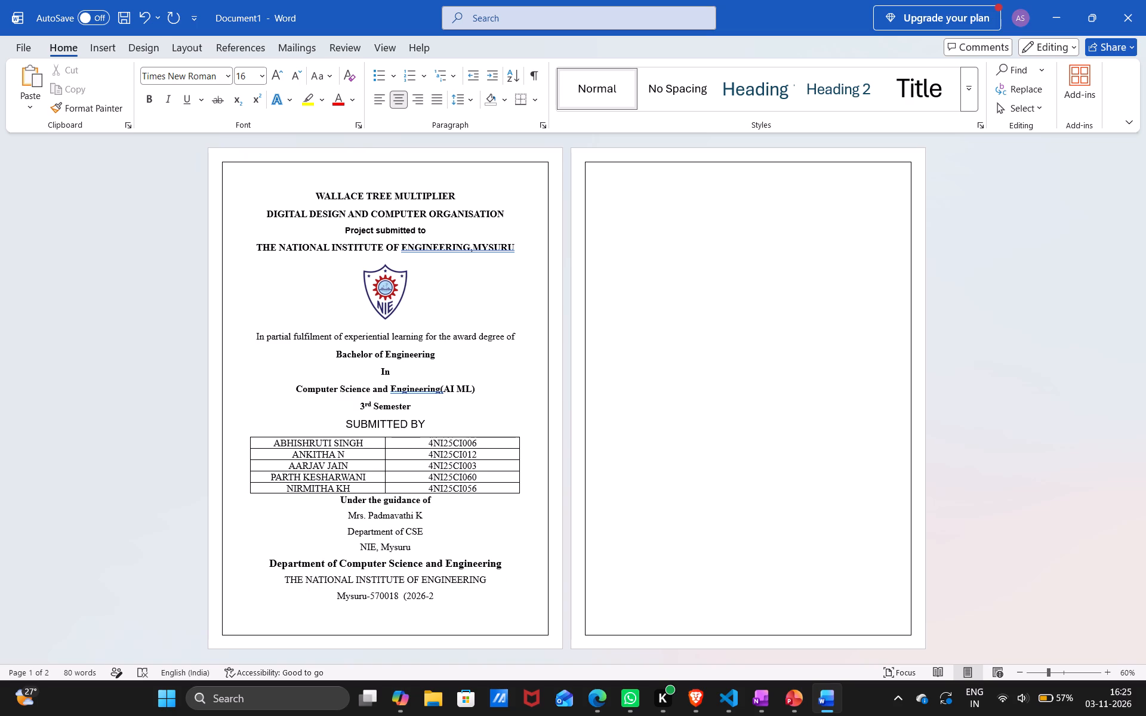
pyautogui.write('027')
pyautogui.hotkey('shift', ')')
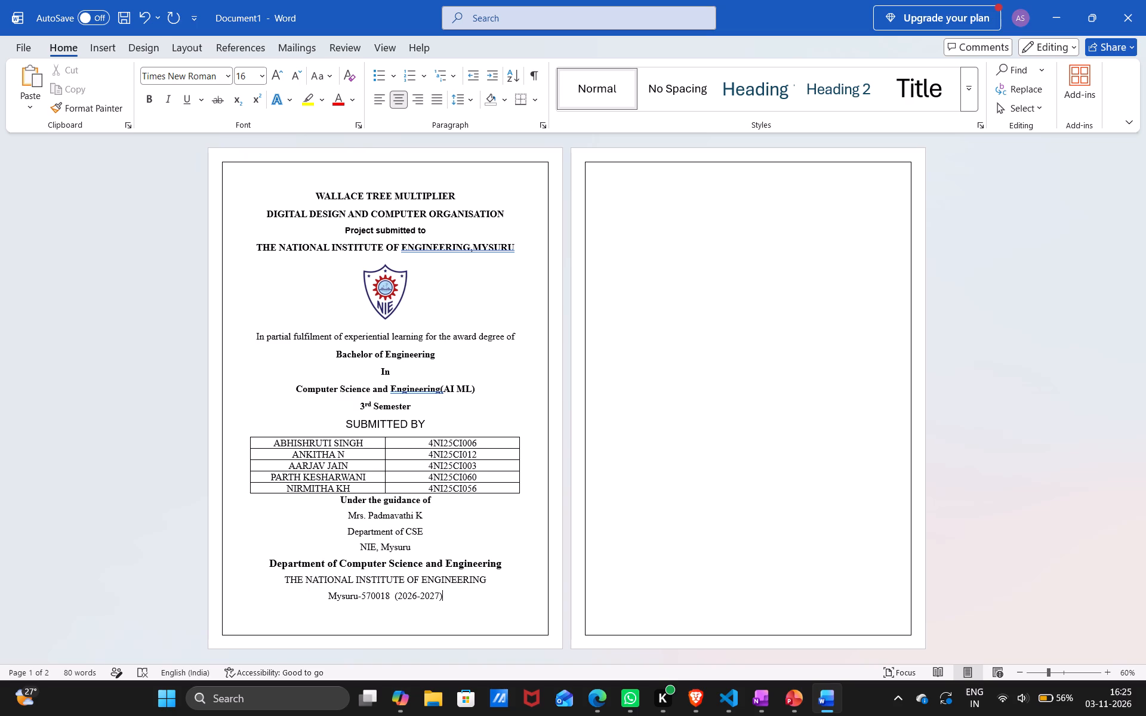
# Add the heading text "INTRODUCTION" at the top of the second page.
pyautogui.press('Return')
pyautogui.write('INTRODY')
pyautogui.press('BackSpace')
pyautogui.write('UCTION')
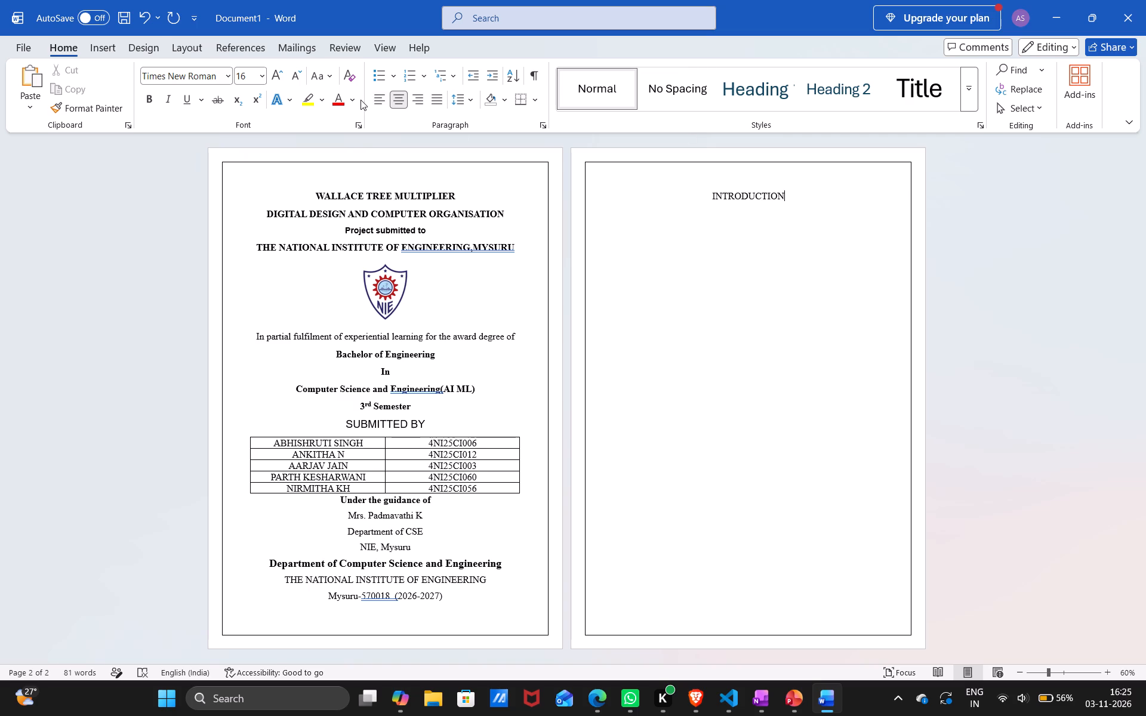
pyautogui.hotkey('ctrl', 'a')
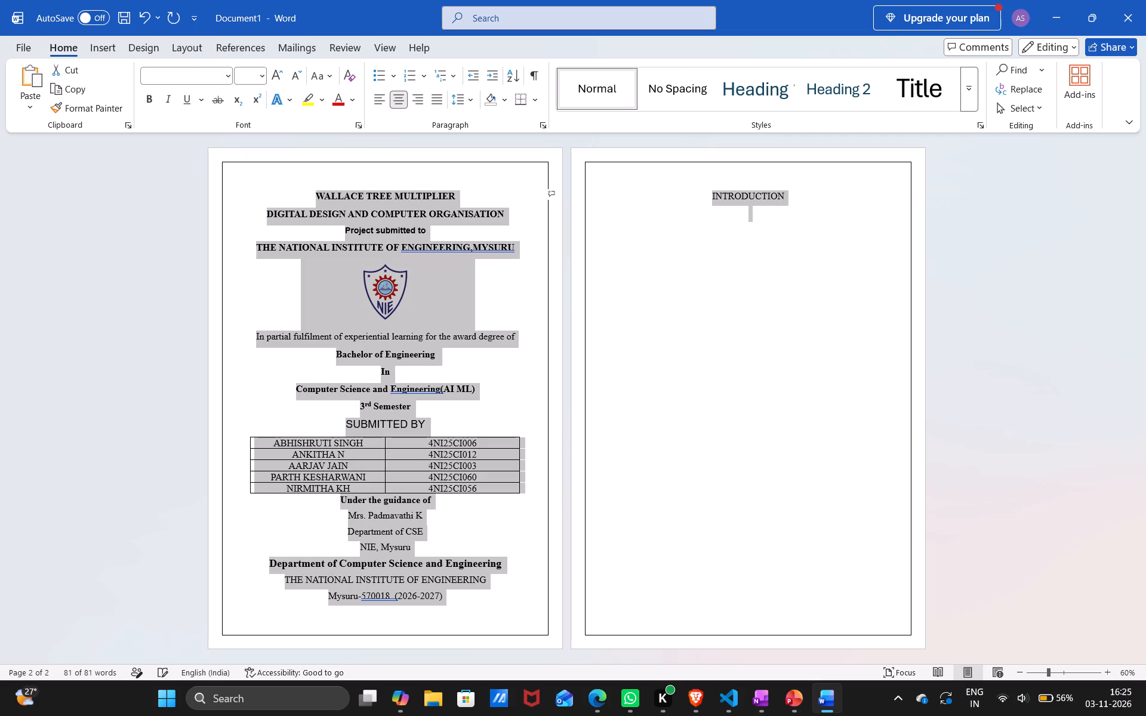
pyautogui.tripleClick(761, 195)
pyautogui.doubleClick(761, 195)
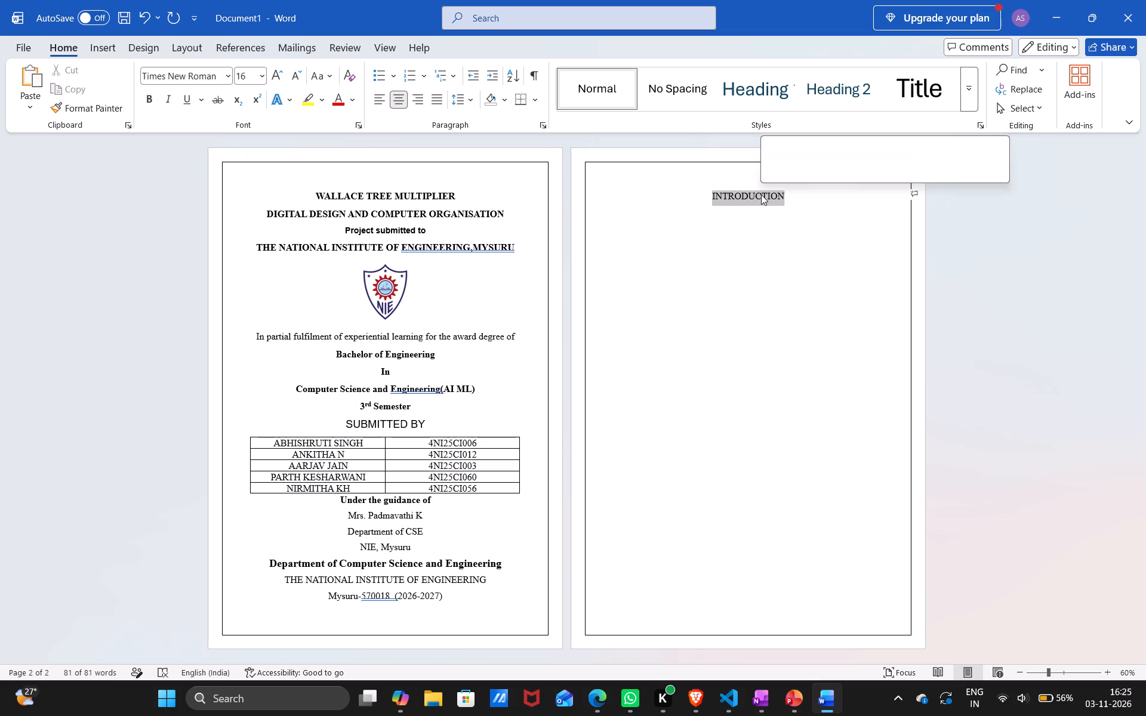
pyautogui.click(283, 75)
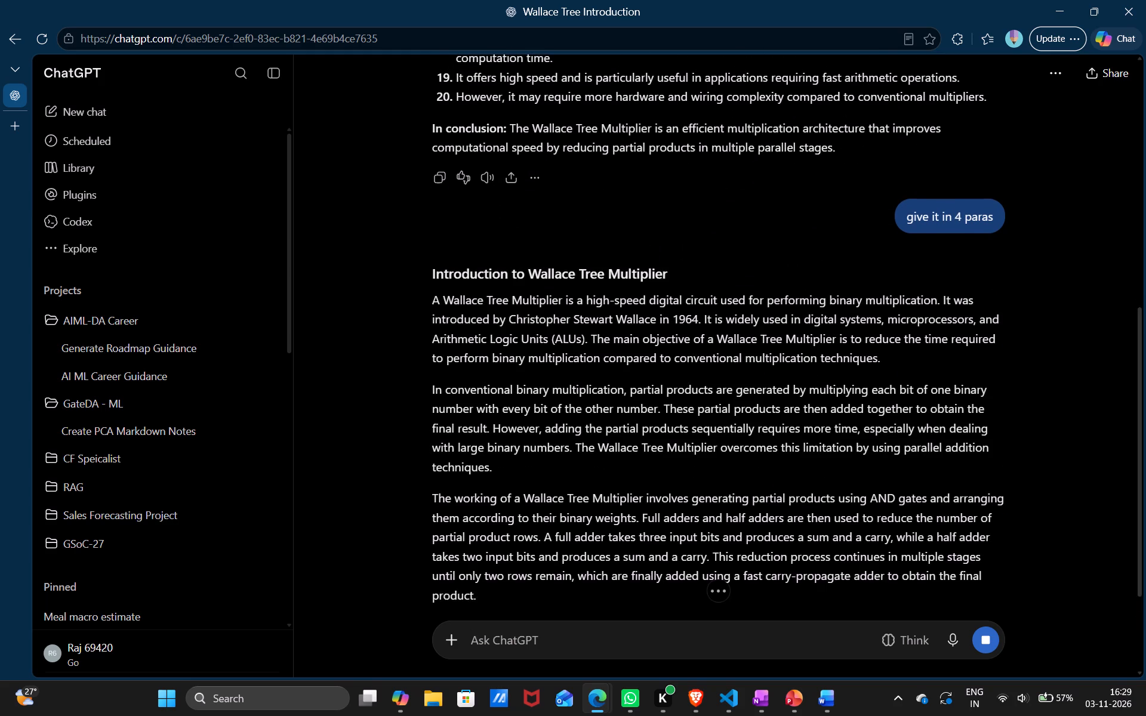
# Copy the four paragraphs of ChatGPT's rewritten Wallace Tree Multiplier introduction, leaving out its title.
pyautogui.scroll(-3, 597, 331)
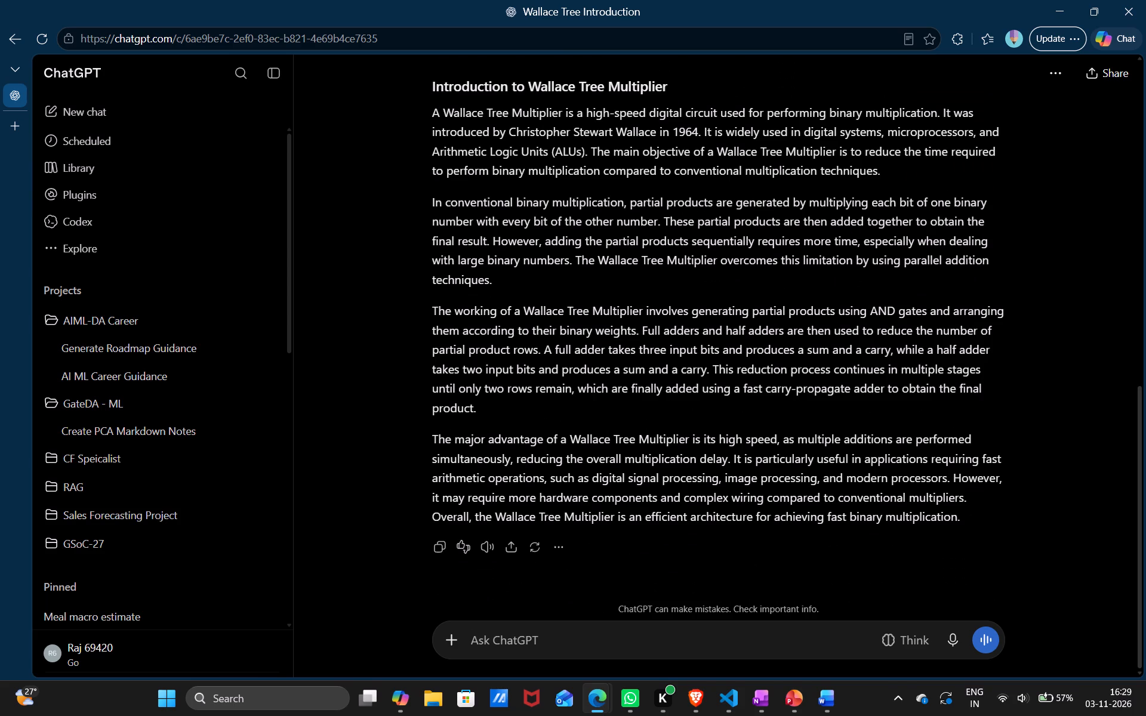
pyautogui.moveTo(432, 106); pyautogui.dragTo(827, 399)
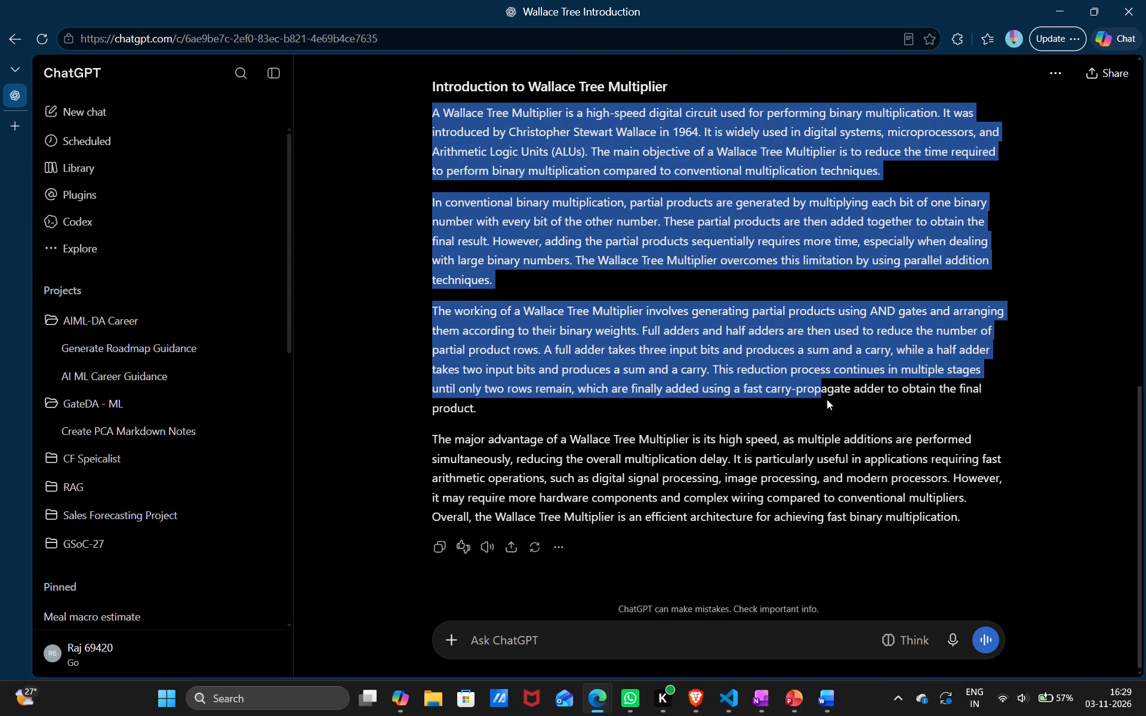
pyautogui.moveTo(827, 399); pyautogui.dragTo(959, 531)
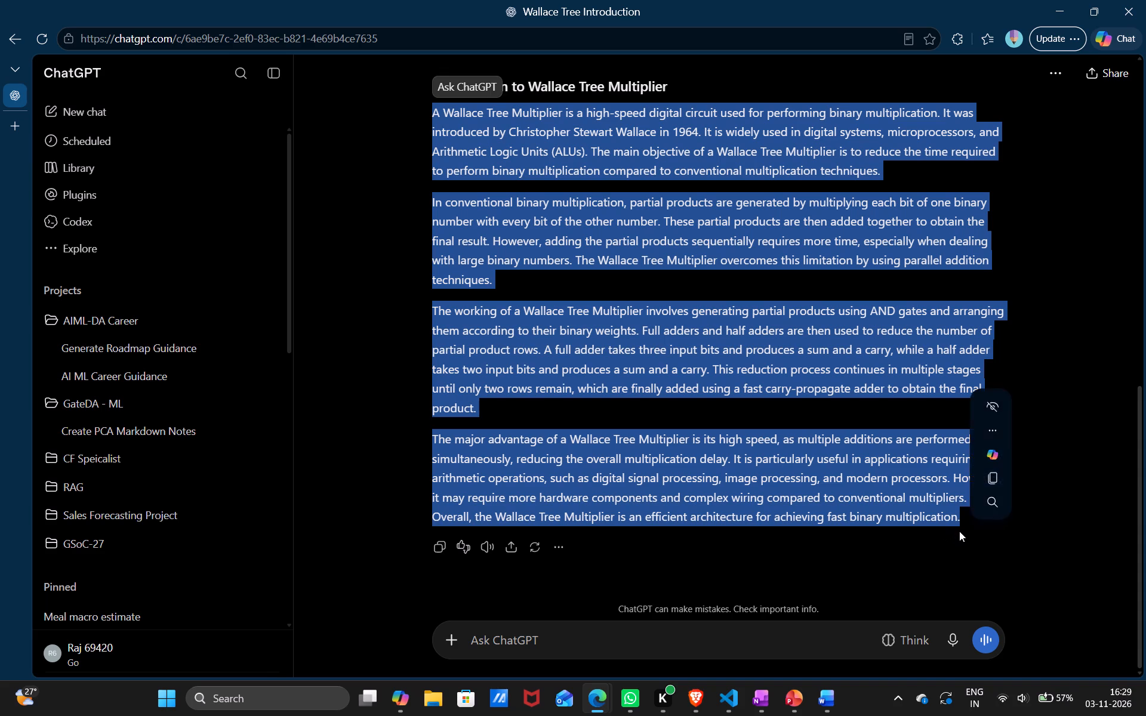
pyautogui.hotkey('ctrl', 'c')
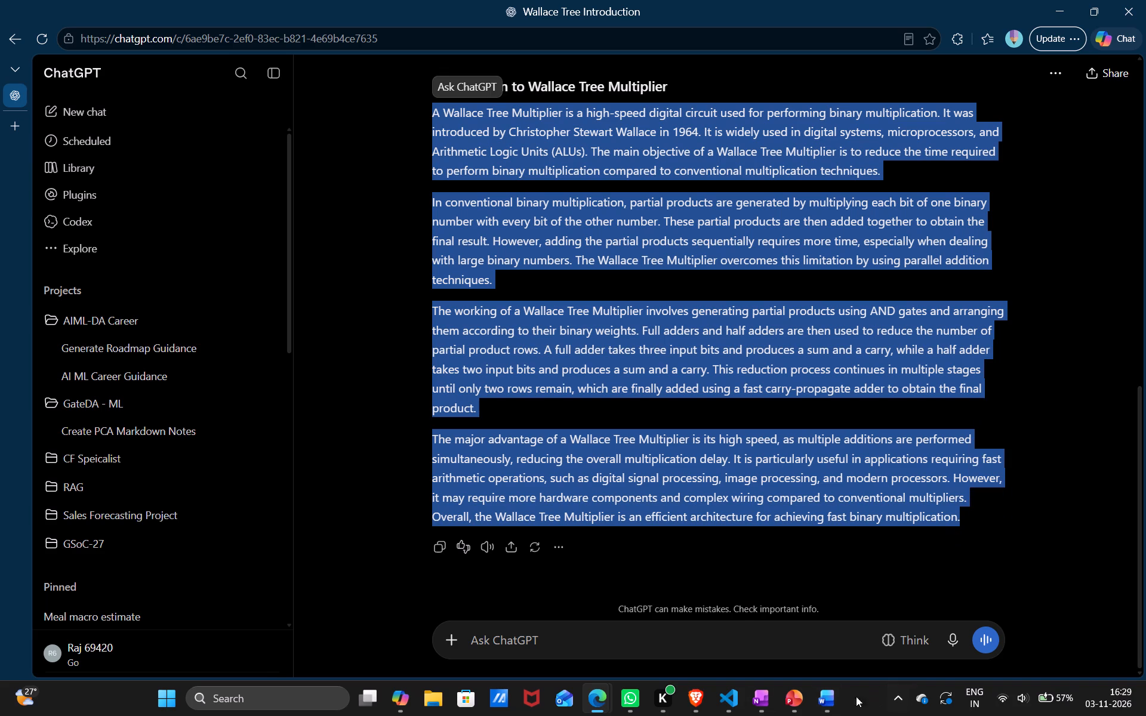
# Switch to the Word report and paste the copied paragraphs under INTRODUCTION, with bold off and the font size set to 12.
pyautogui.click(828, 705)
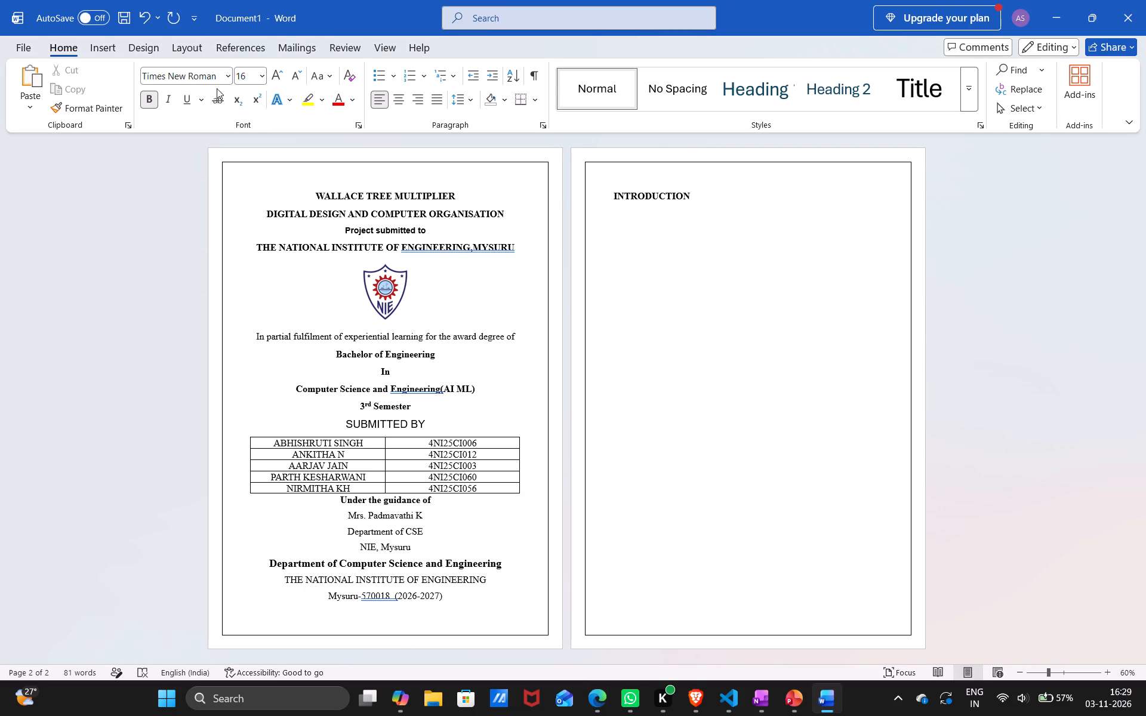
pyautogui.click(153, 100)
pyautogui.click(262, 75)
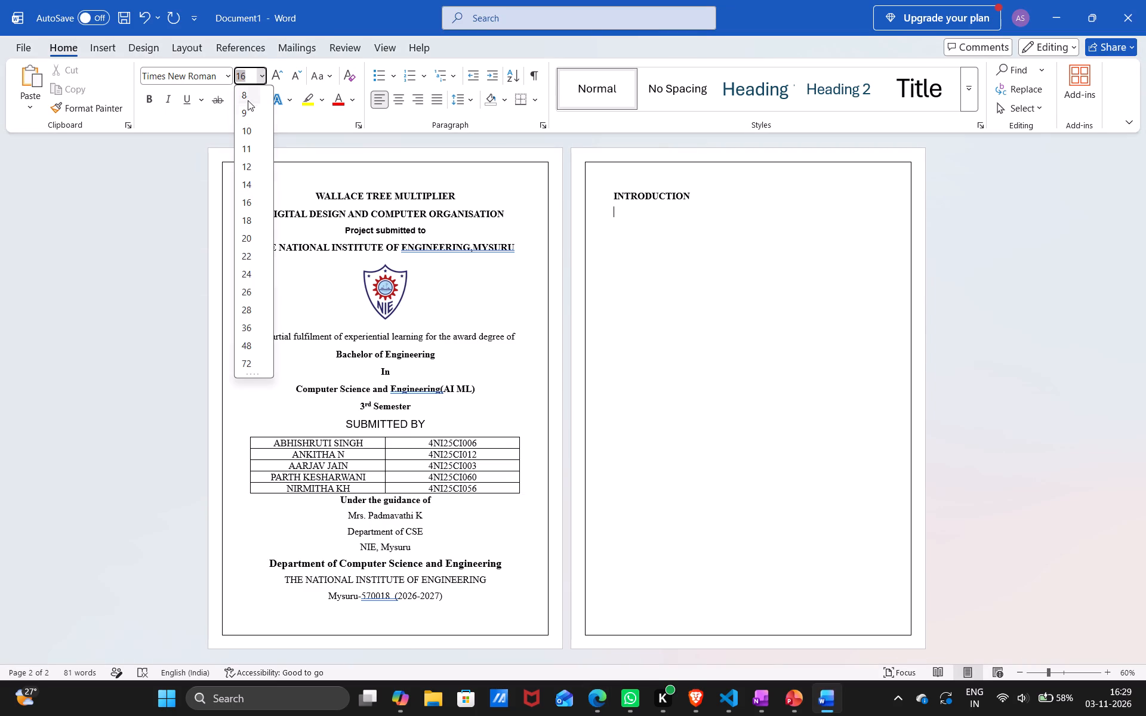
pyautogui.click(247, 170)
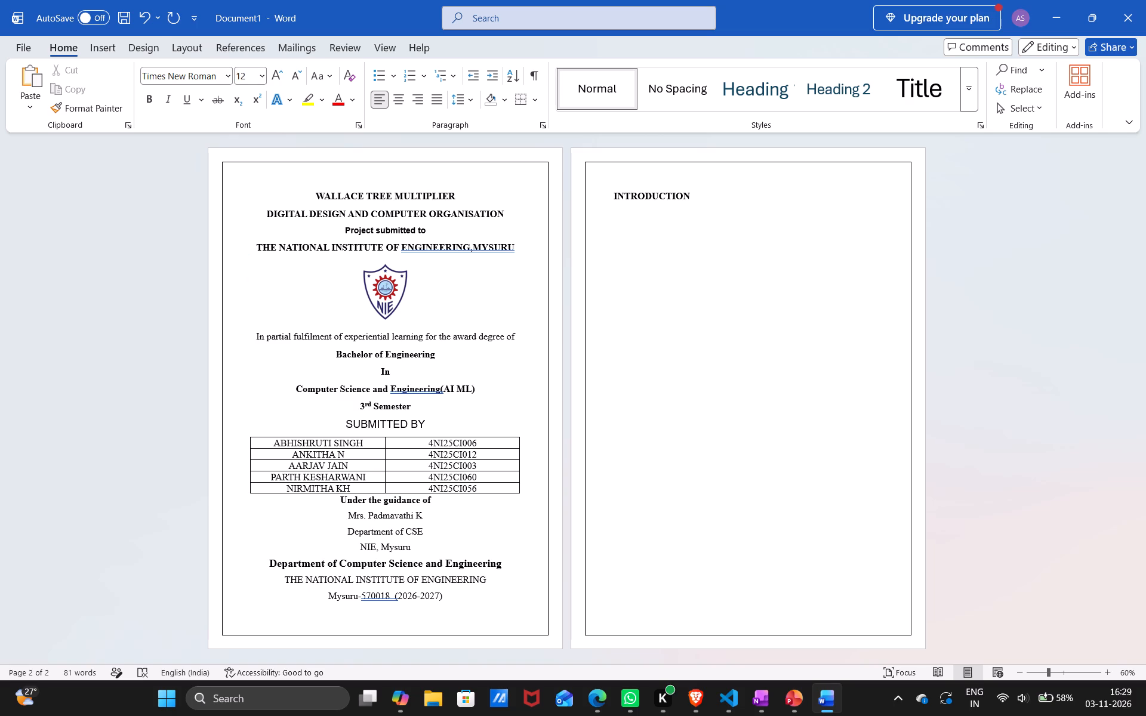
pyautogui.hotkey('ctrl', 'v')
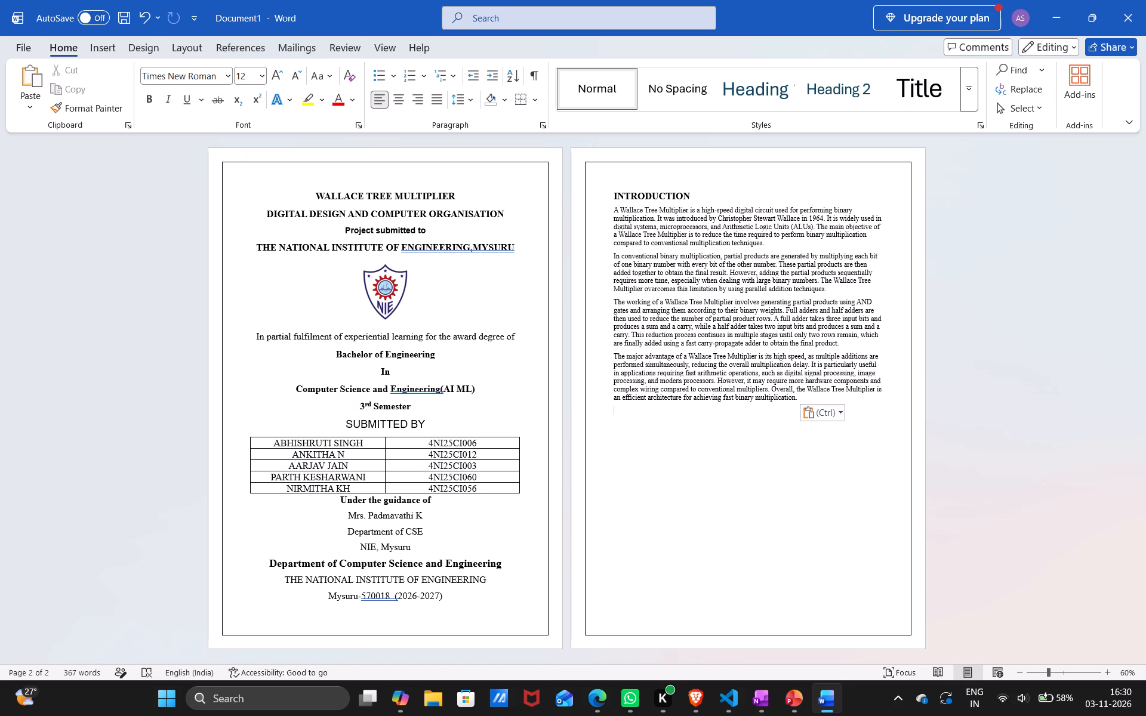
# Add the heading "AIM" below the introduction text, make it bold and left-aligned, and start a new line after it.
pyautogui.click(728, 444)
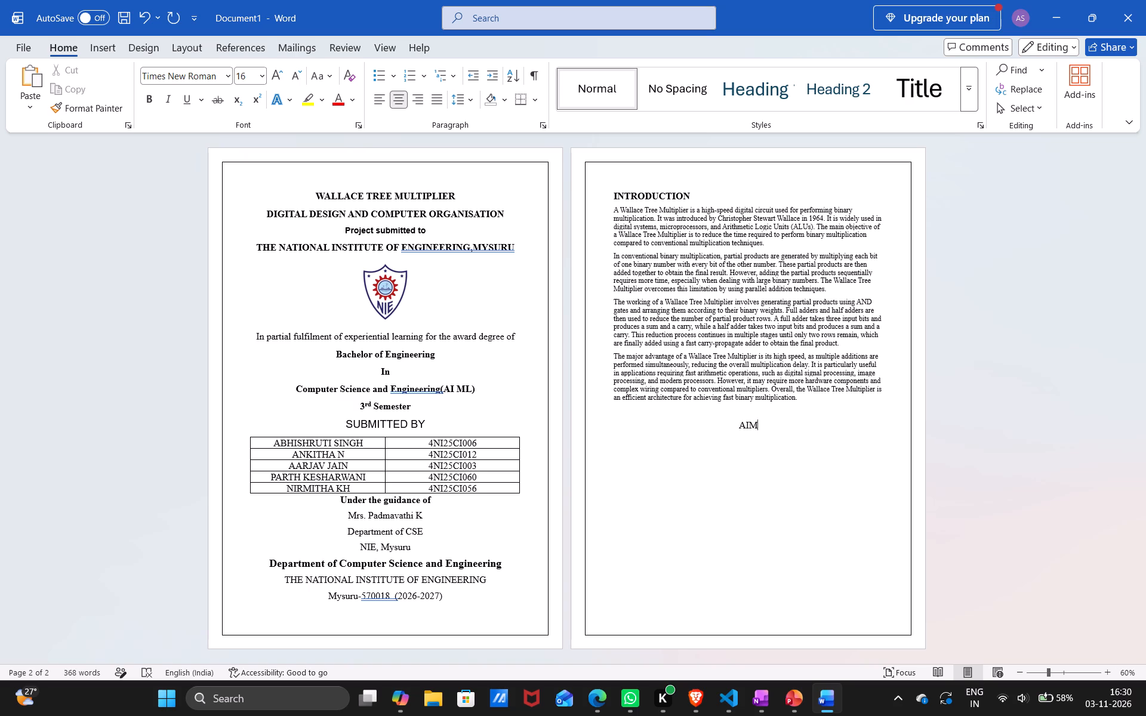
pyautogui.tripleClick(750, 424)
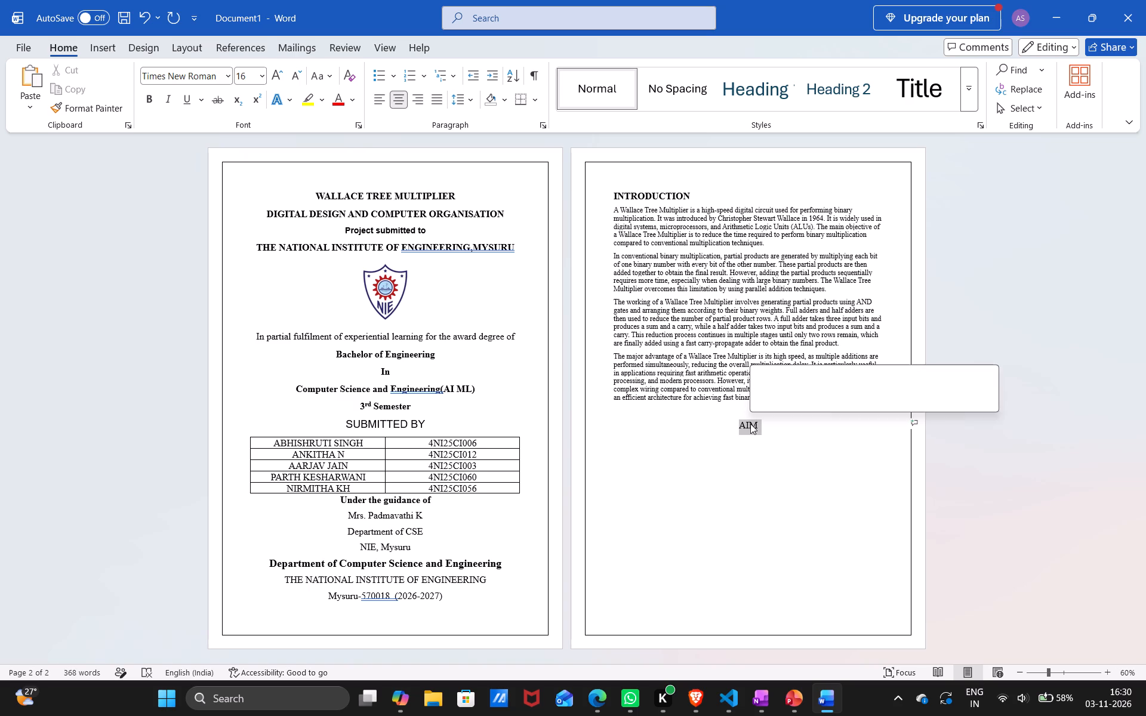
pyautogui.click(146, 98)
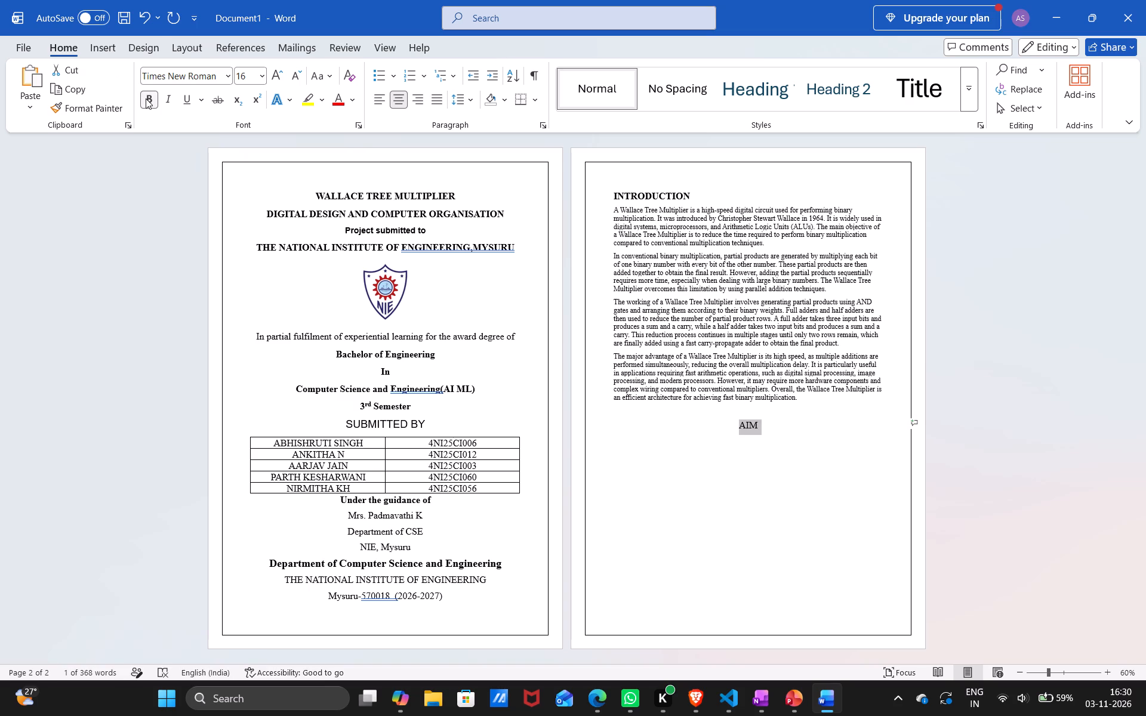
pyautogui.click(383, 98)
pyautogui.click(650, 431)
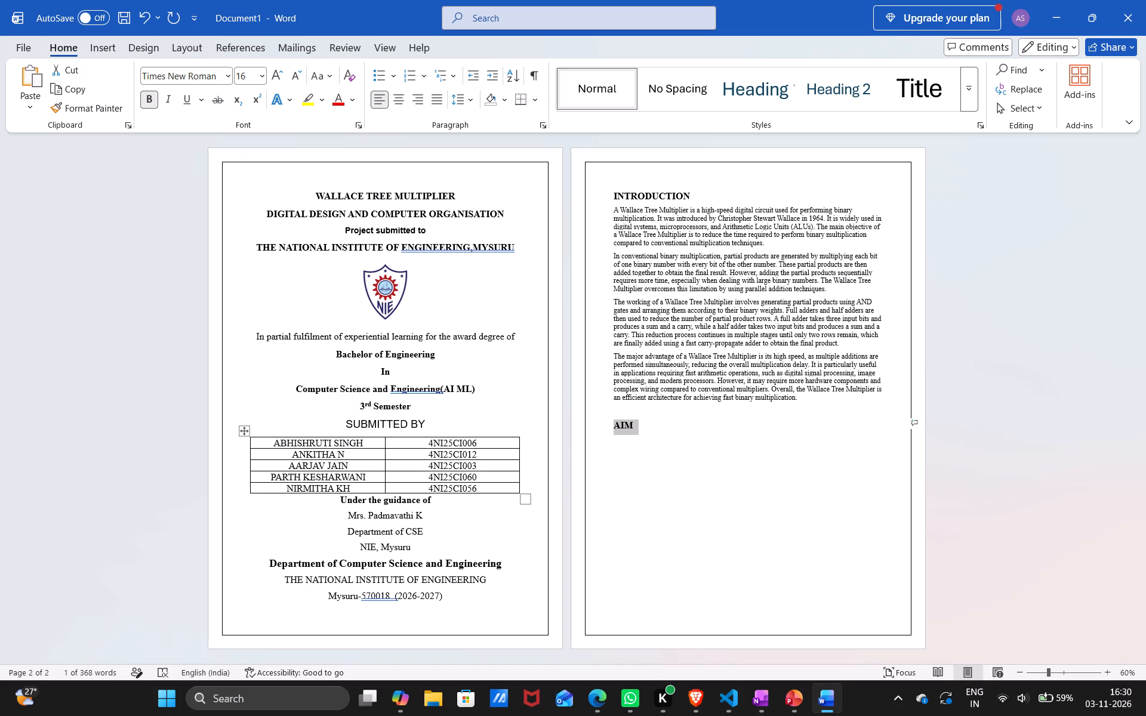
pyautogui.press('Return')
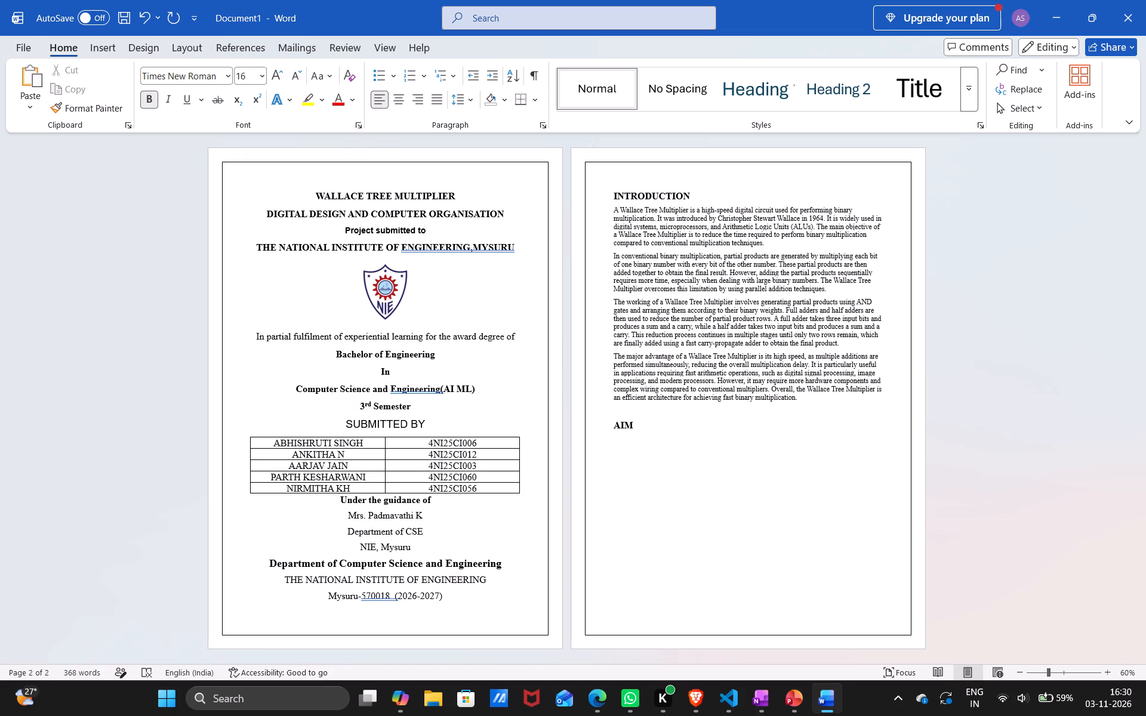
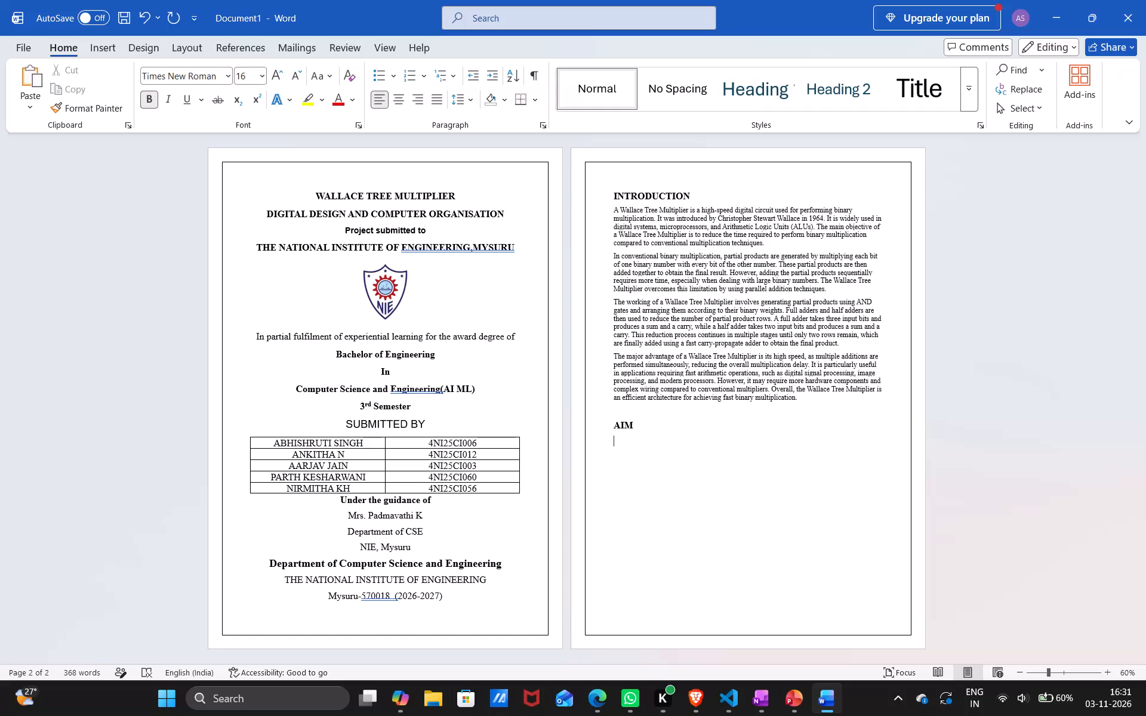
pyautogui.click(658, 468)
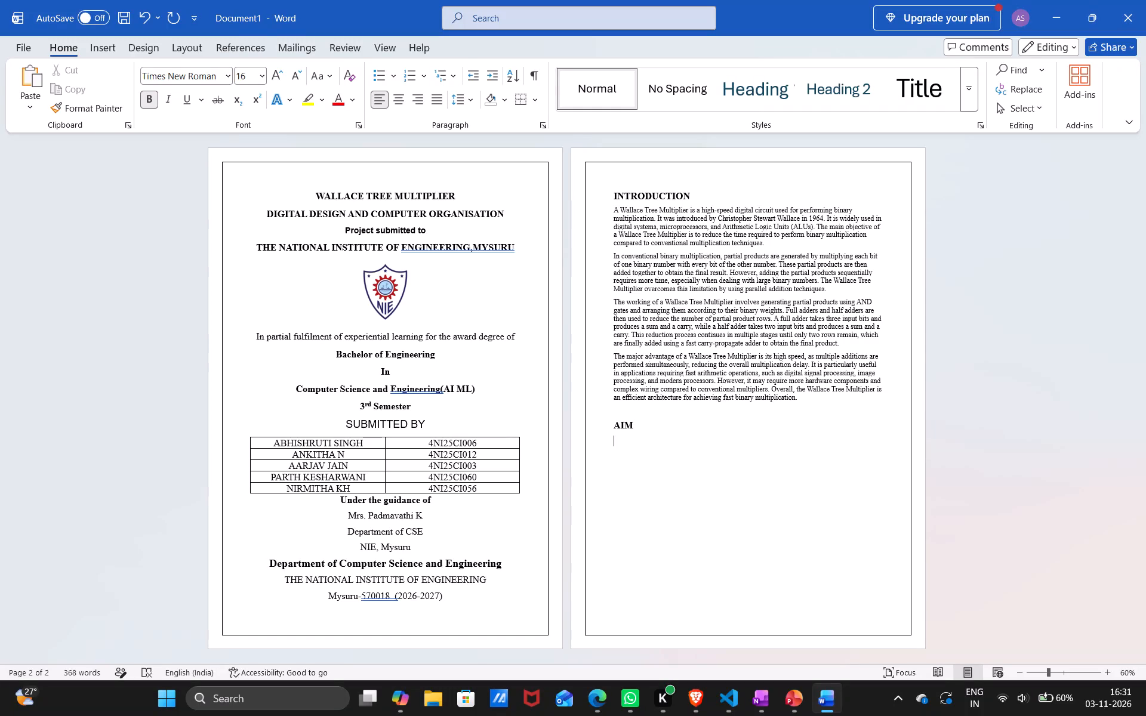
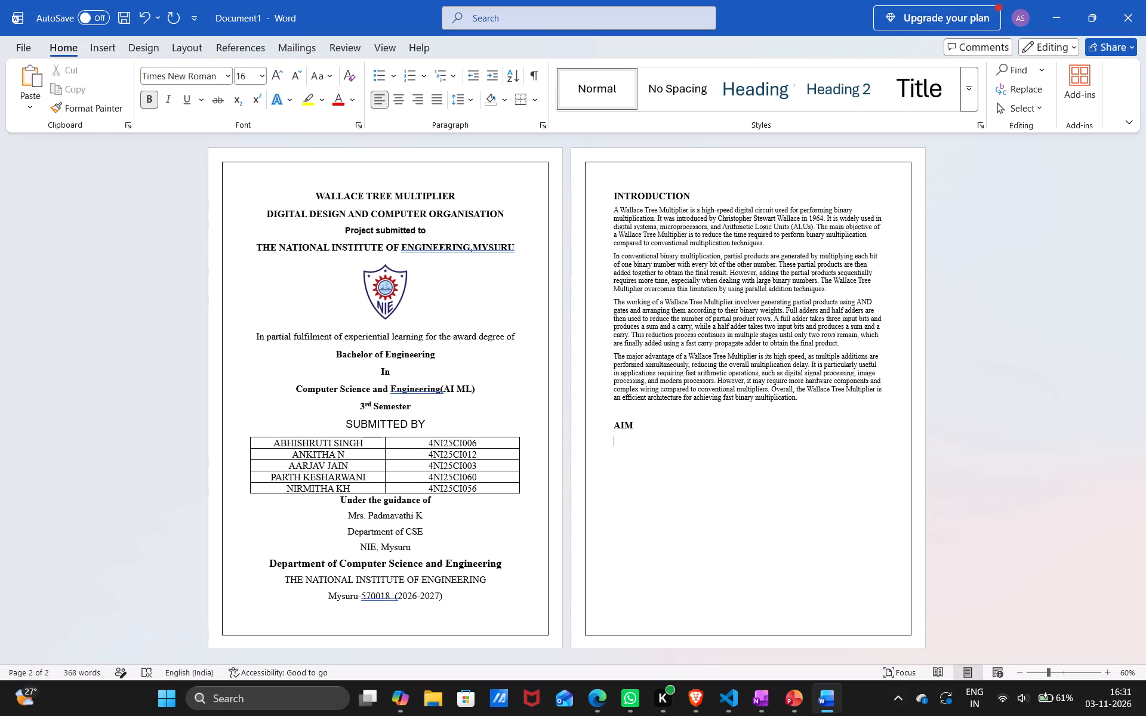
# Change the AIM heading below the introduction text to "ACKNOWLEDGEMENT" and start a new line after it.
pyautogui.click(642, 423)
pyautogui.press('BackSpace')
pyautogui.press('BackSpace')
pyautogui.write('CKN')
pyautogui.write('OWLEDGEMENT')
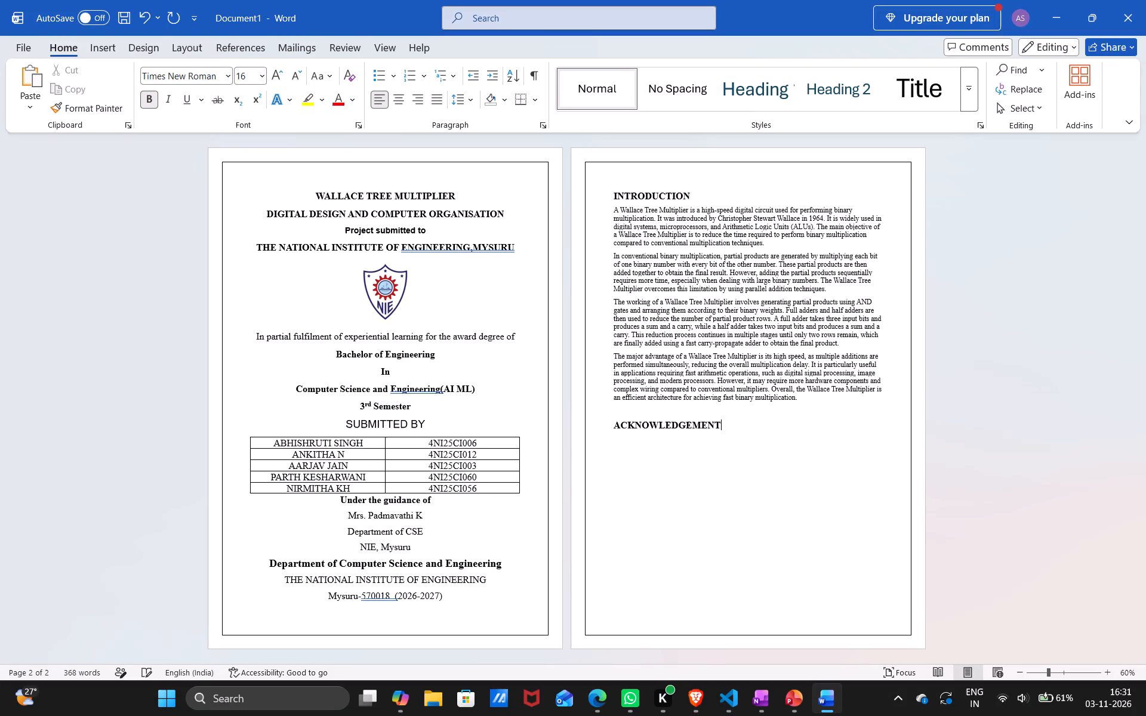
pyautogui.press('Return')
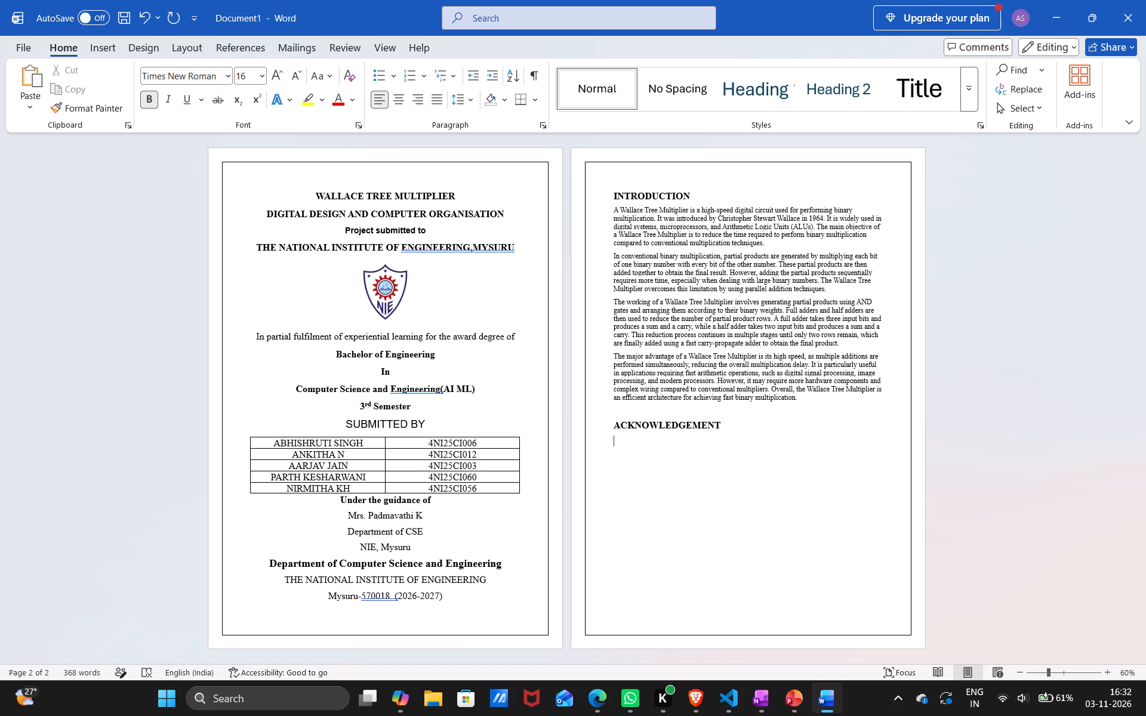
# Paste the copied acknowledgement paragraph under ACKNOWLEDGEMENT, with its font size set to 12 and bold off.
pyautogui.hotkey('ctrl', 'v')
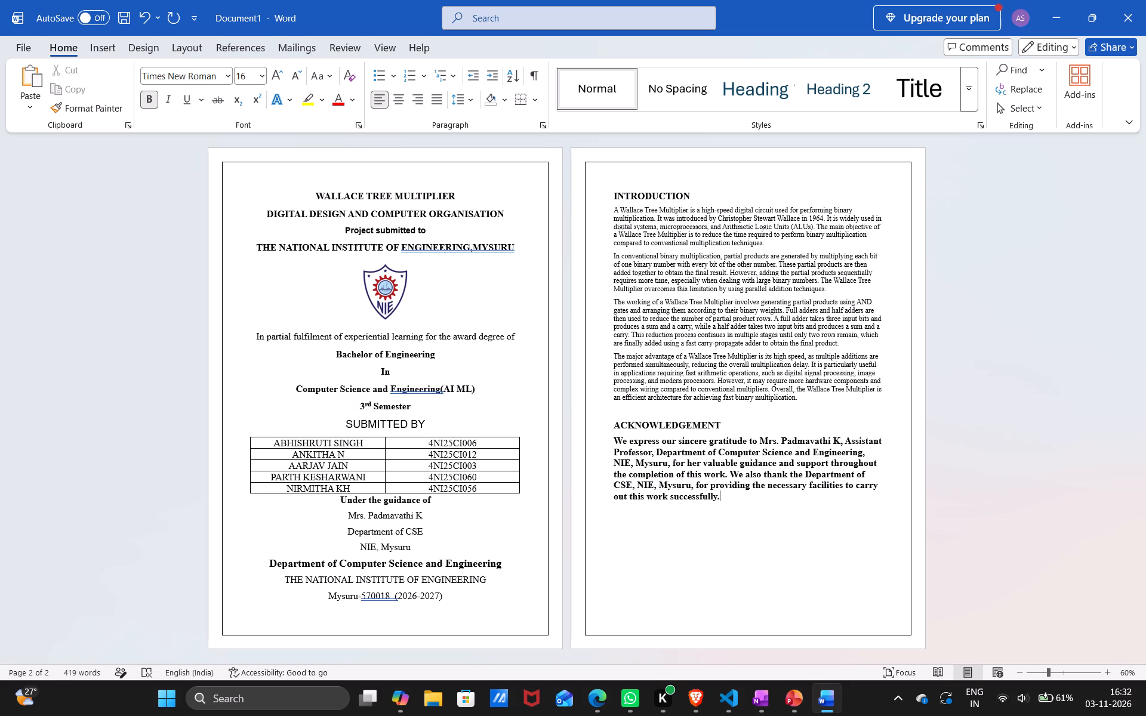
pyautogui.moveTo(611, 435); pyautogui.dragTo(722, 501)
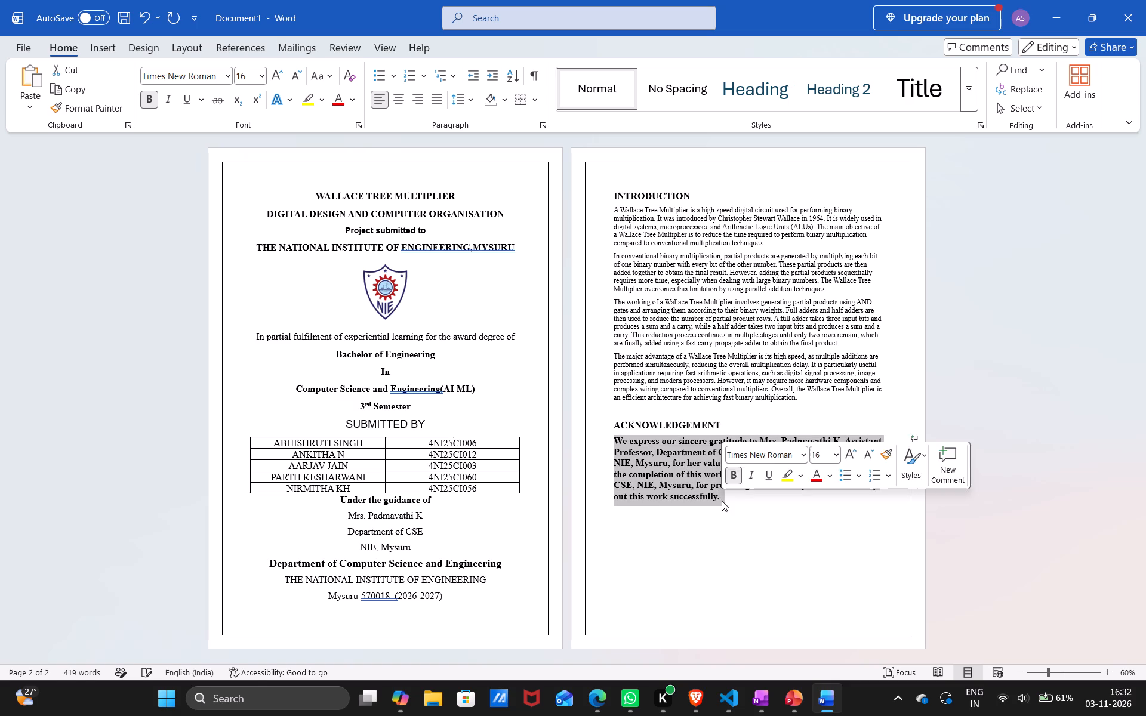
pyautogui.click(261, 77)
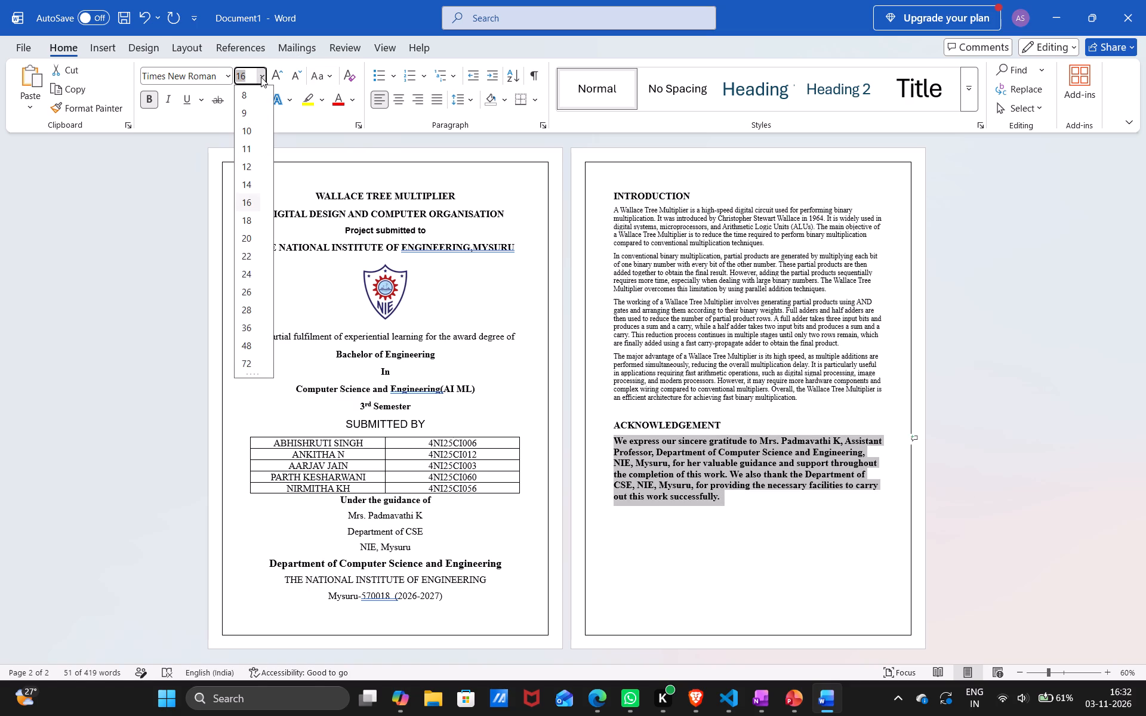
pyautogui.click(248, 169)
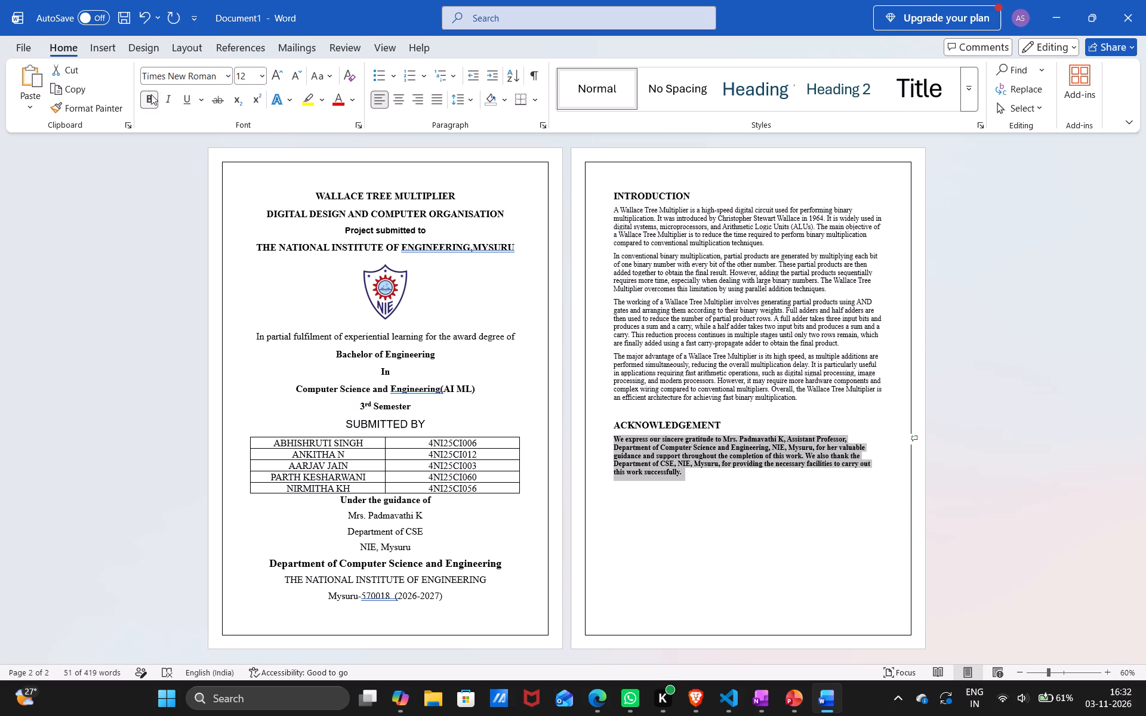
pyautogui.click(151, 94)
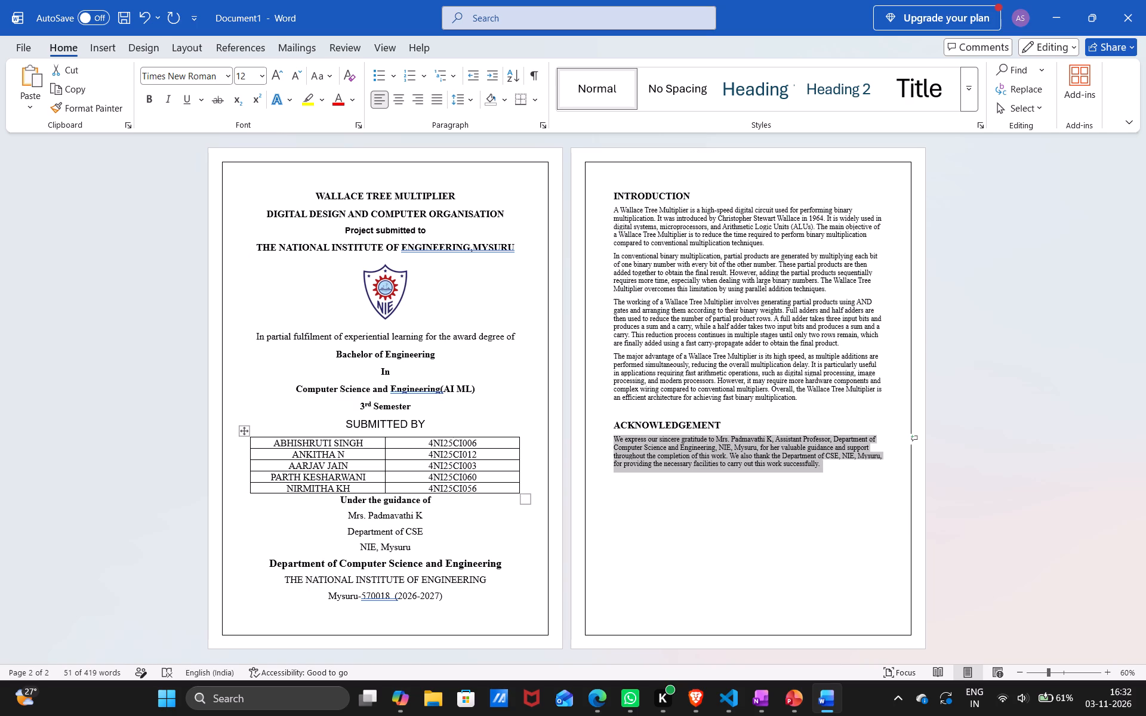
# Leave a blank line below the acknowledgement paragraph and add the heading text "AIM".
pyautogui.doubleClick(836, 462)
pyautogui.press('Return')
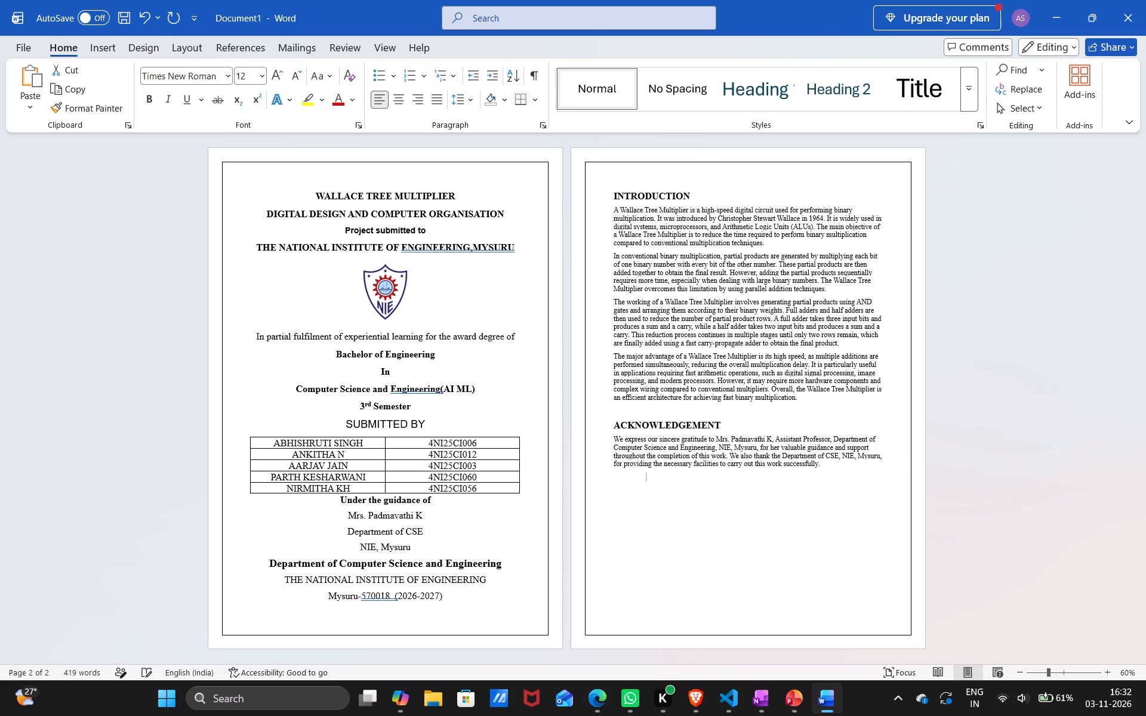
pyautogui.press('Return')
pyautogui.write('AIM')
pyautogui.tripleClick(646, 485)
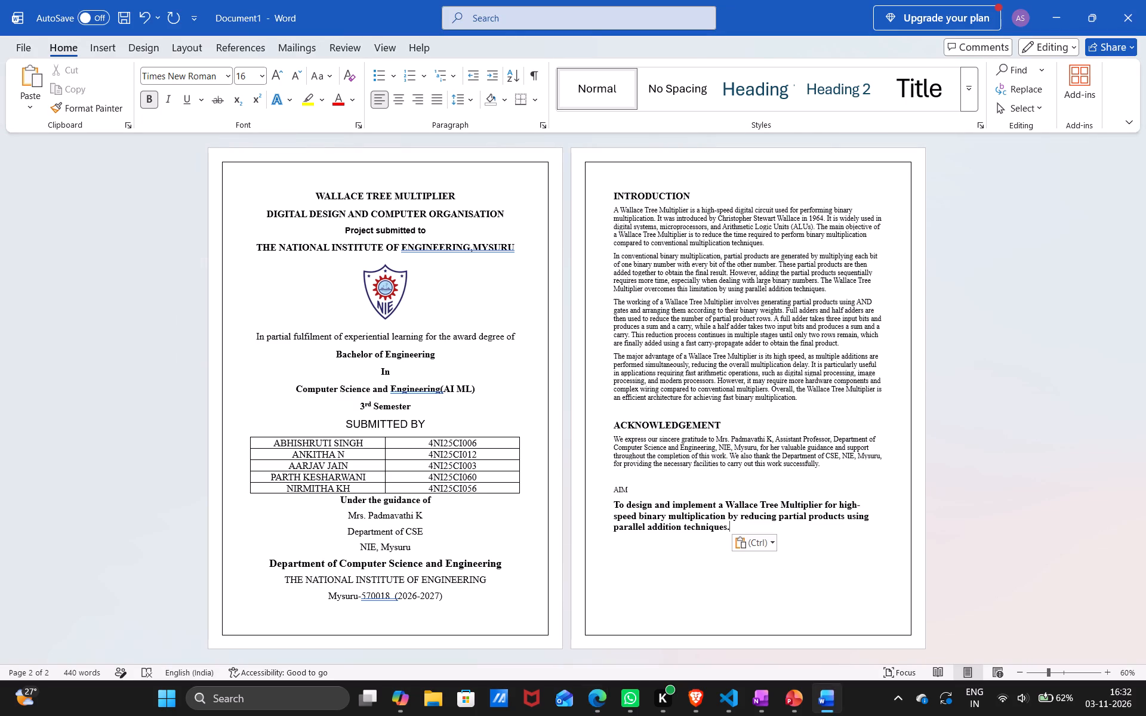
pyautogui.click(621, 502)
pyautogui.tripleClick(621, 502)
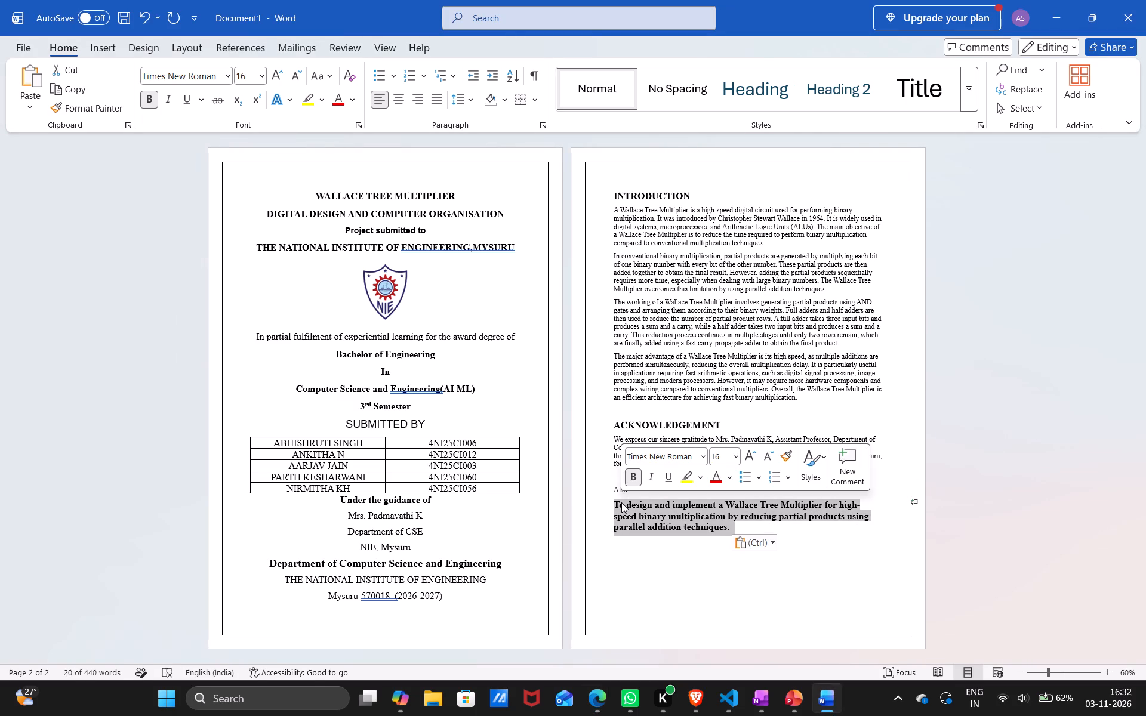
pyautogui.click(632, 473)
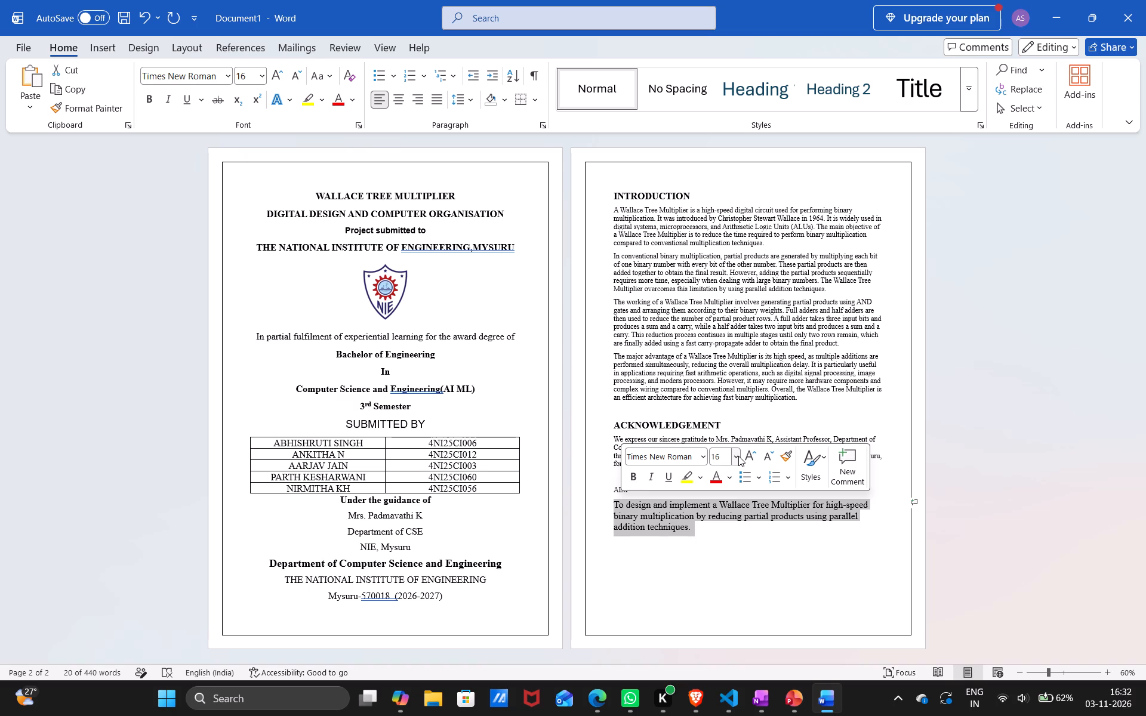
pyautogui.click(738, 456)
pyautogui.click(726, 243)
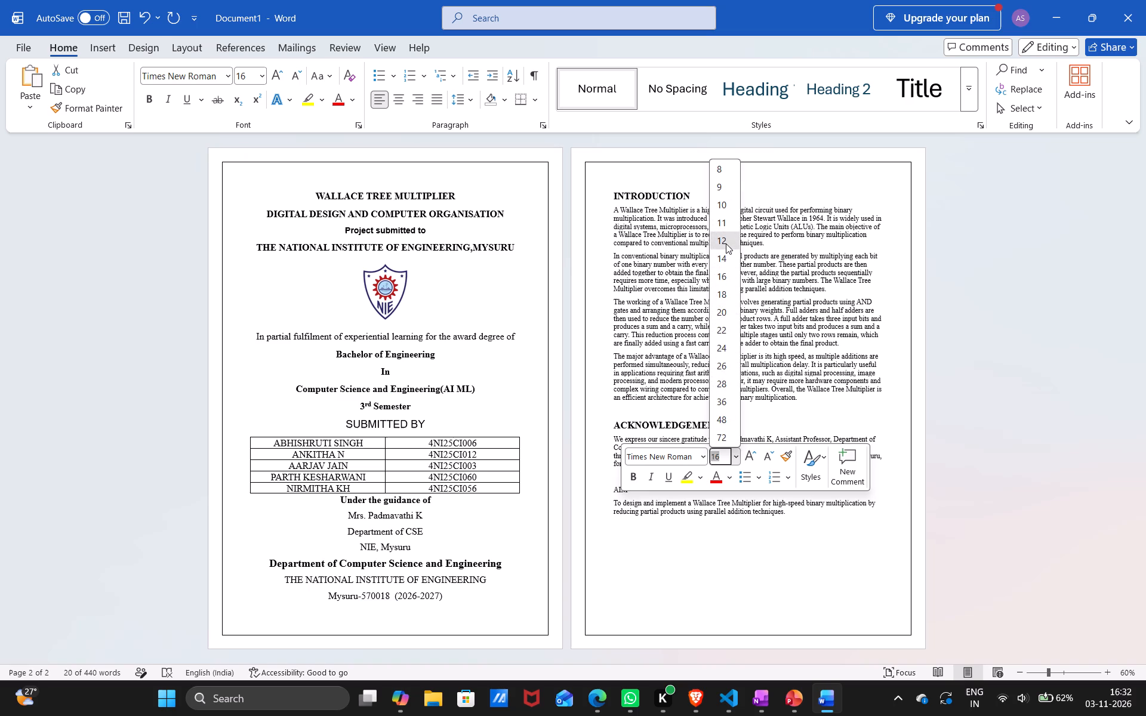
# Format the AIM heading as 16-point bold to match the INTRODUCTION and ACKNOWLEDGEMENT headings.
pyautogui.tripleClick(612, 484)
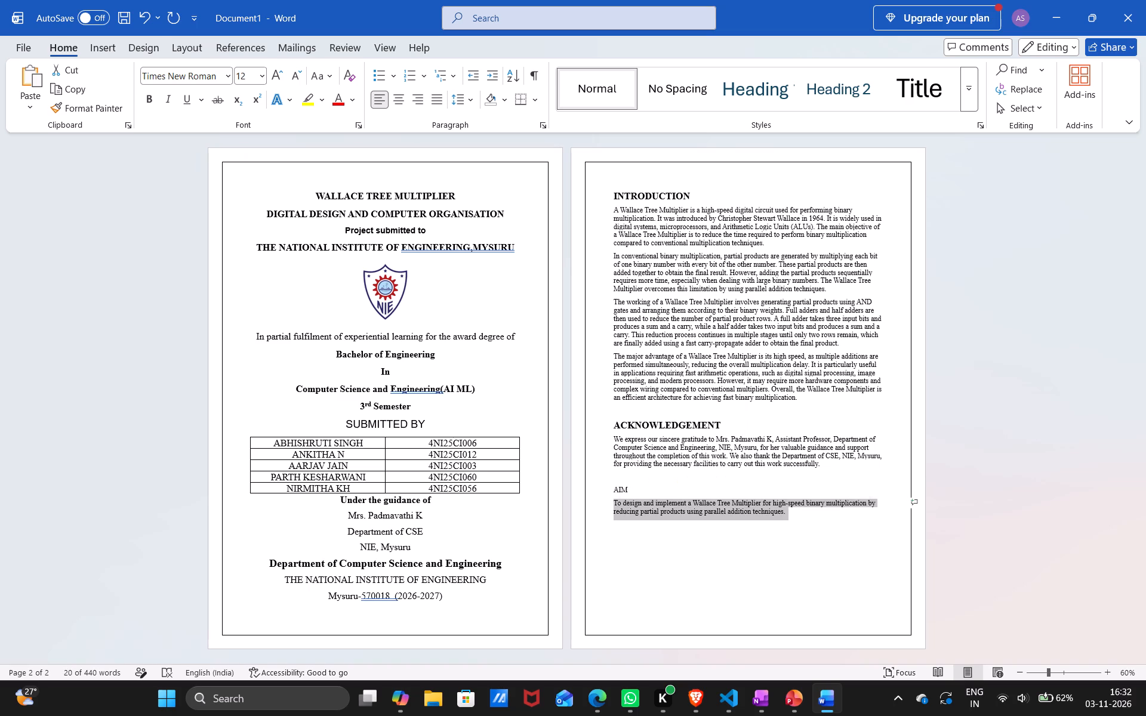
pyautogui.tripleClick(612, 490)
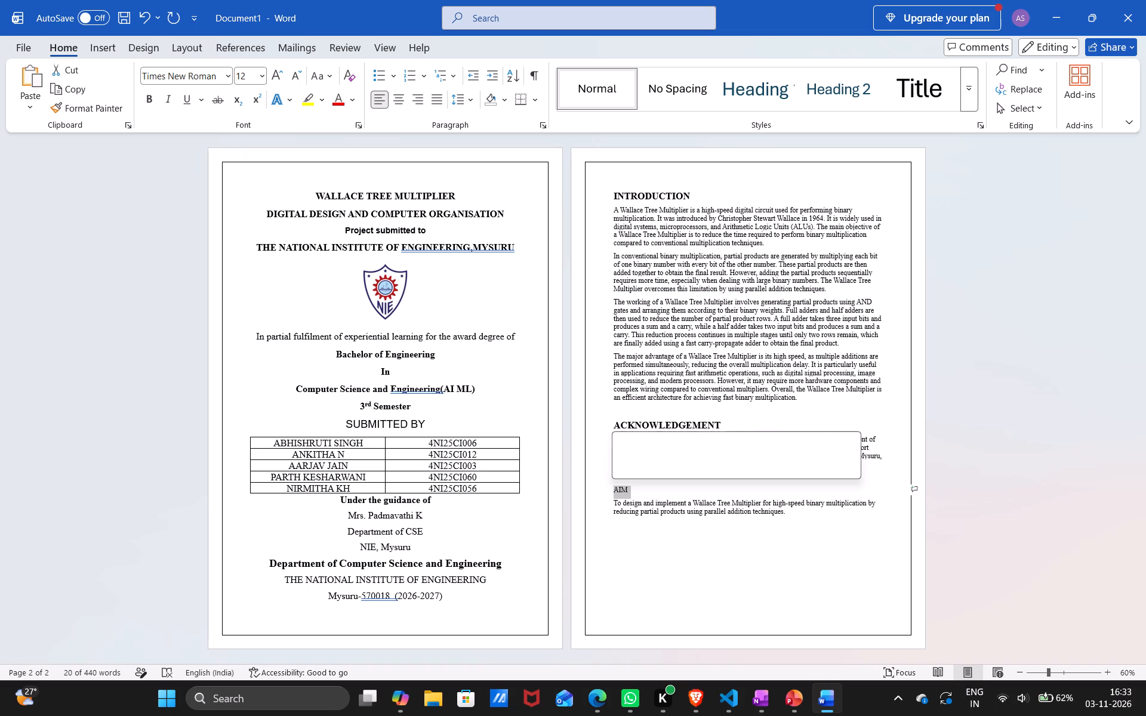
pyautogui.click(738, 443)
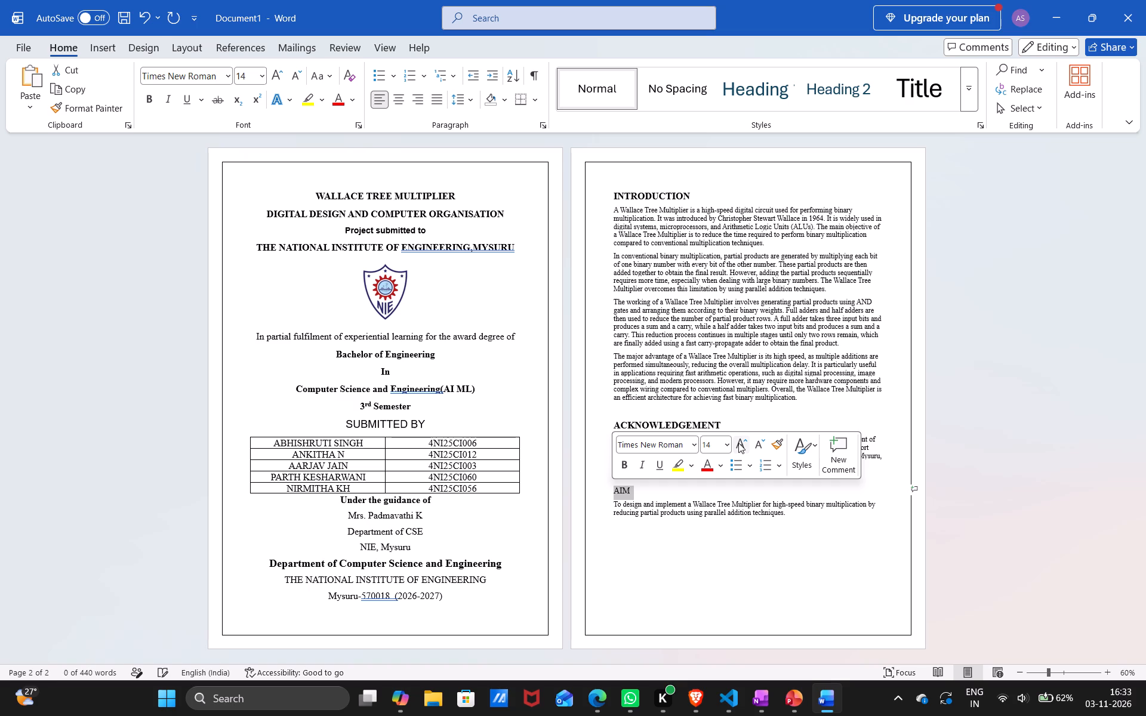
pyautogui.click(738, 443)
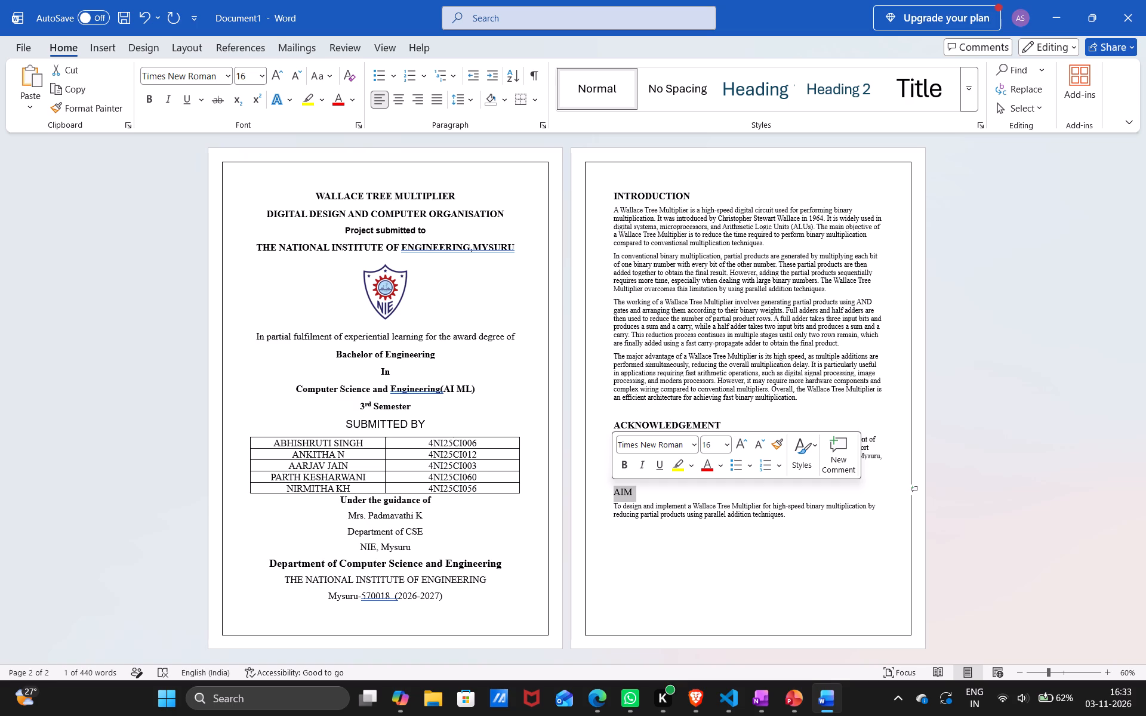
pyautogui.click(653, 199)
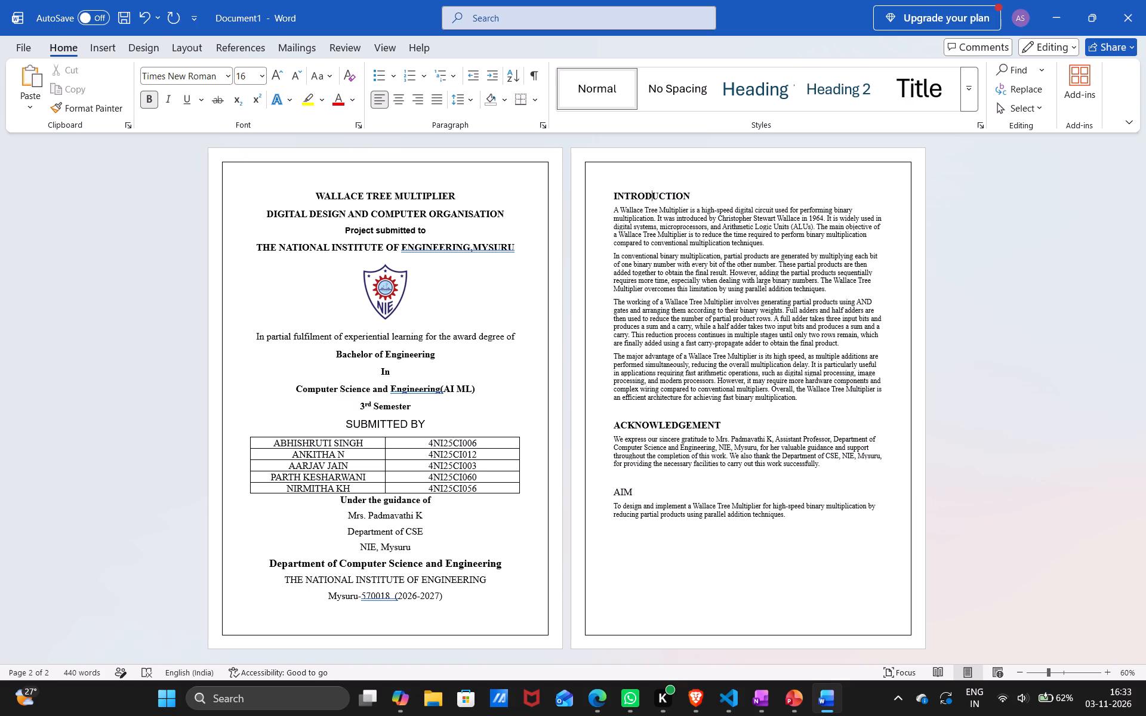
pyautogui.click(623, 495)
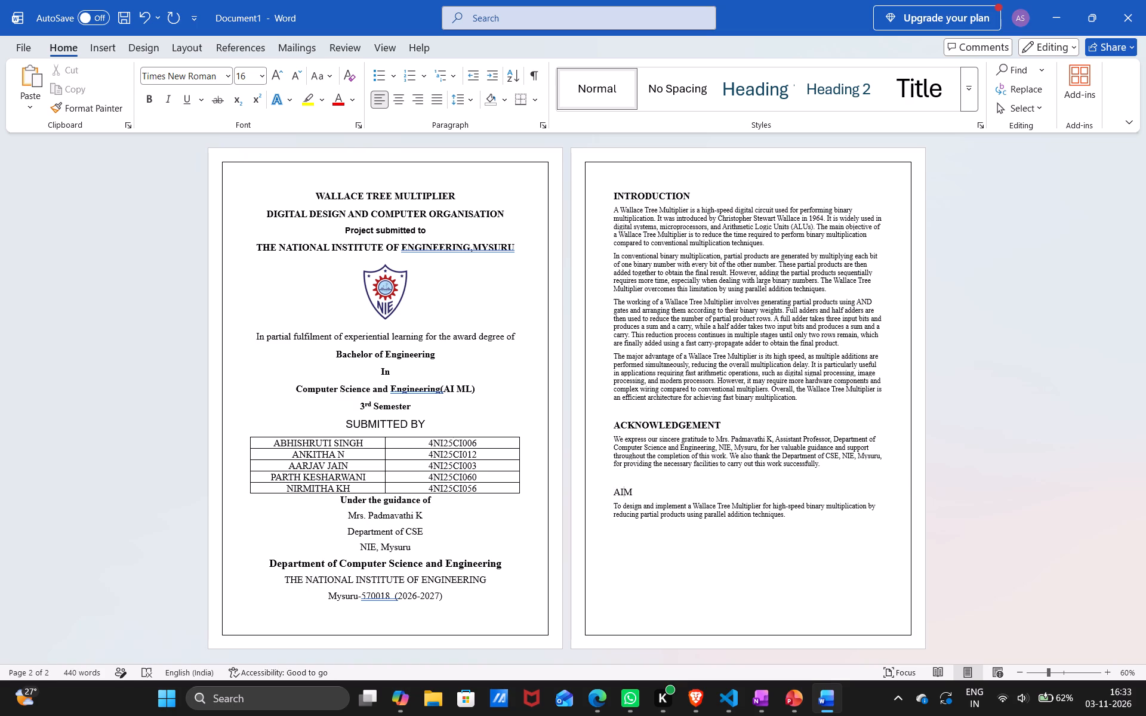
pyautogui.tripleClick(623, 488)
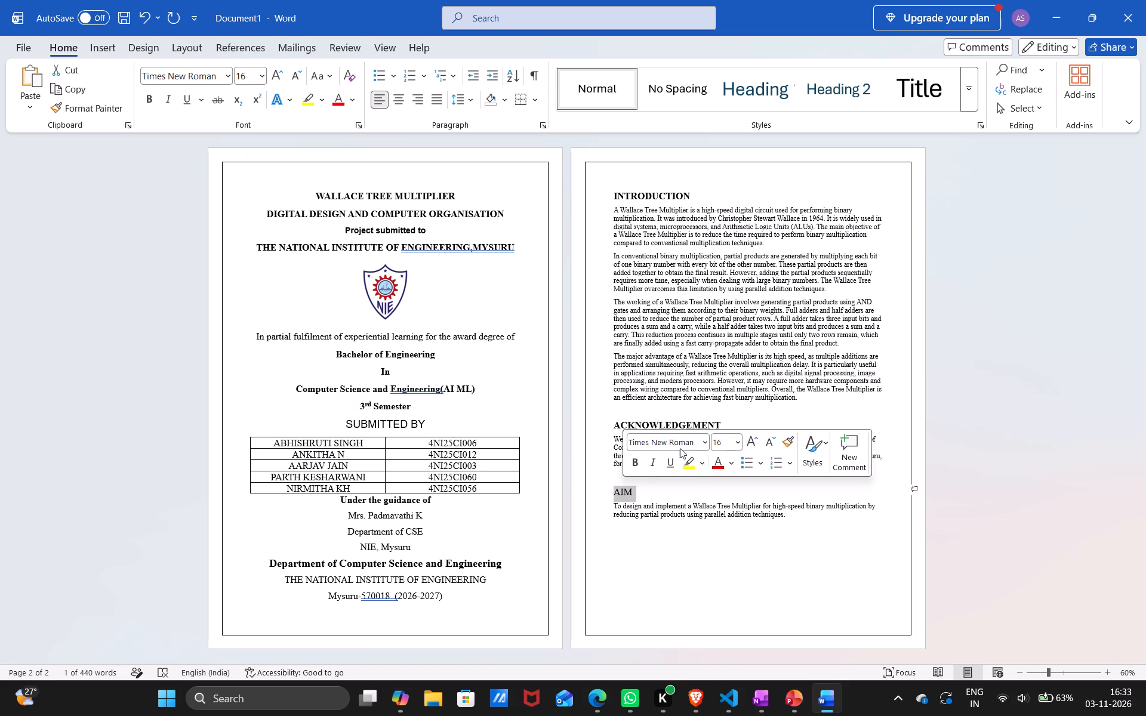
pyautogui.click(631, 465)
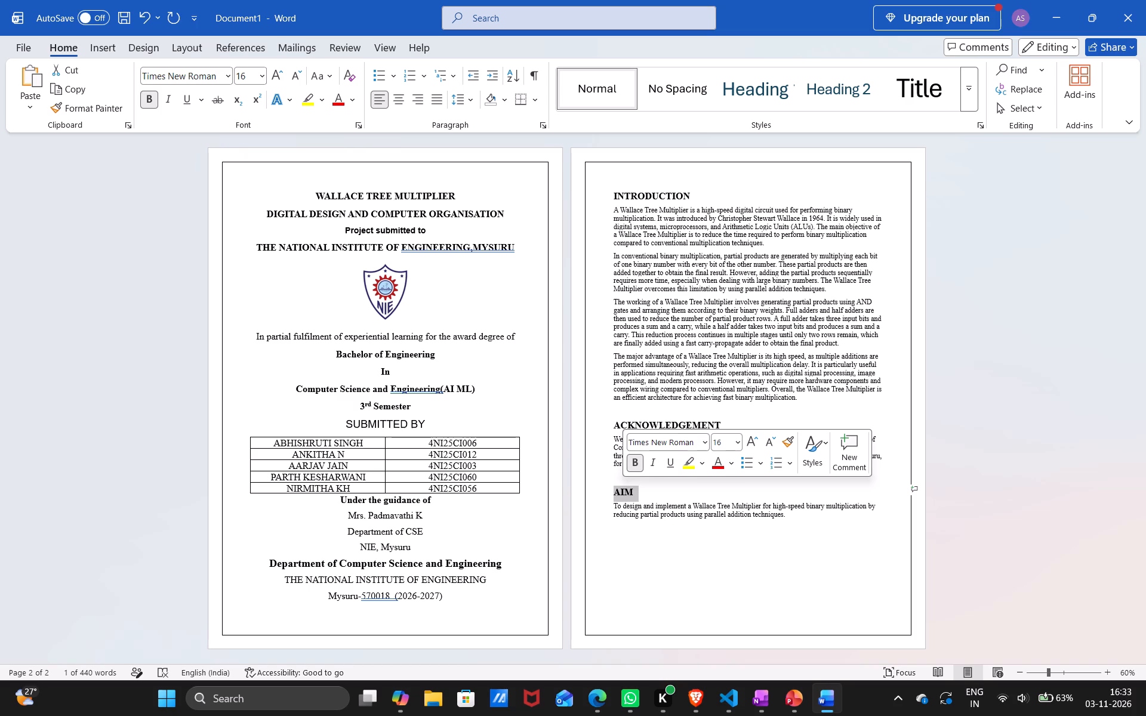
pyautogui.click(658, 422)
pyautogui.tripleClick(658, 422)
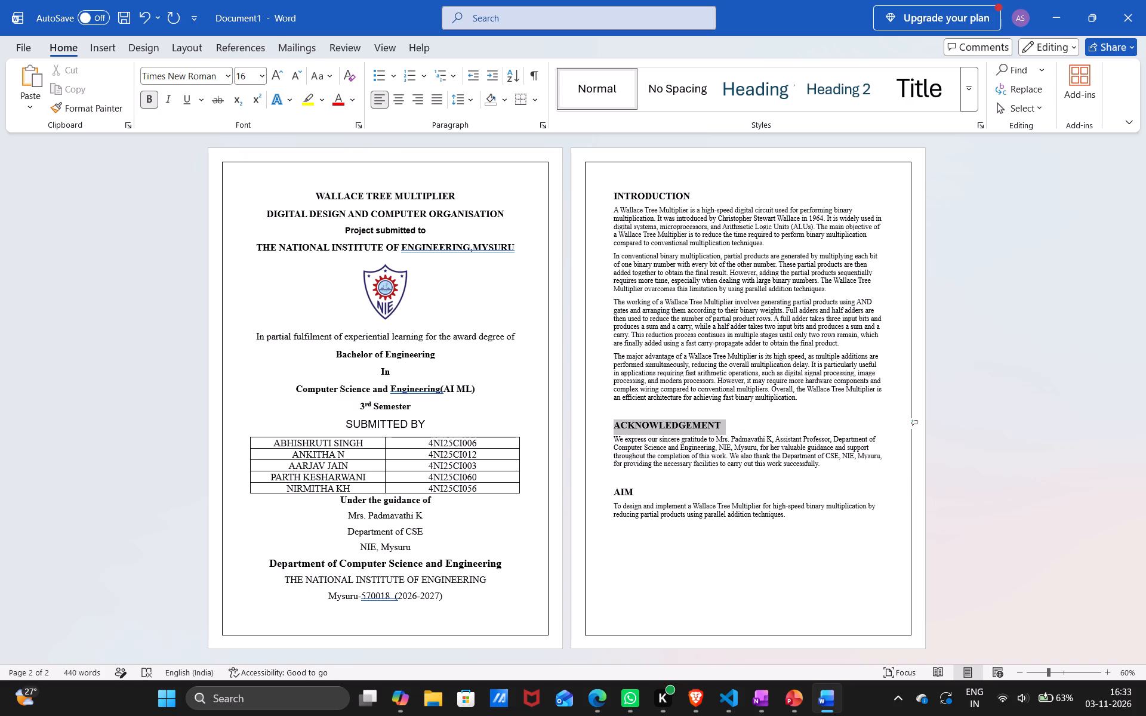
pyautogui.click(652, 496)
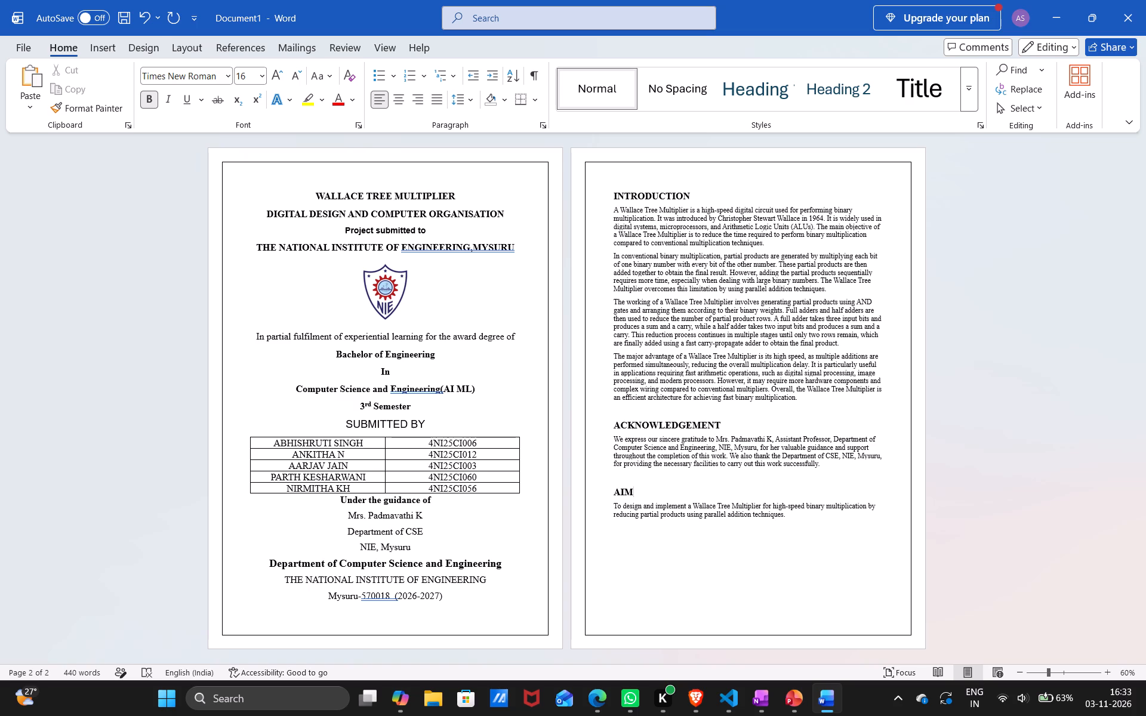
# Insert a blank line below each of the INTRODUCTION, ACKNOWLEDGEMENT and AIM headings.
pyautogui.click(701, 192)
pyautogui.press('Return')
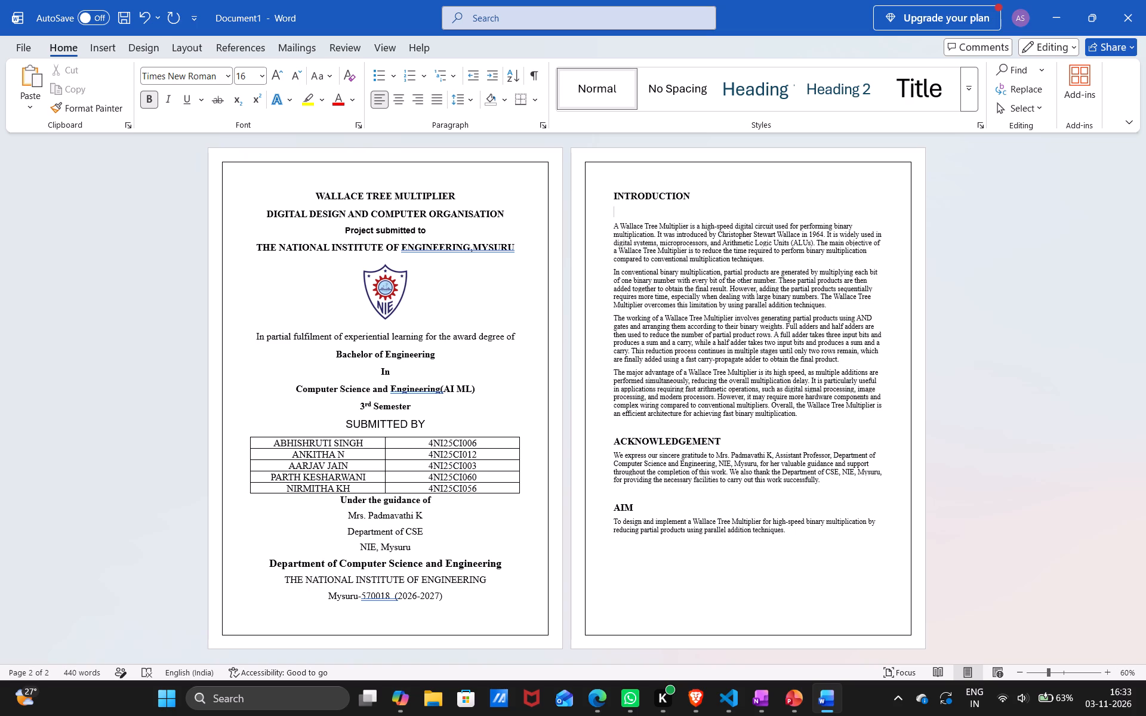
pyautogui.click(742, 446)
pyautogui.press('Return')
pyautogui.click(700, 521)
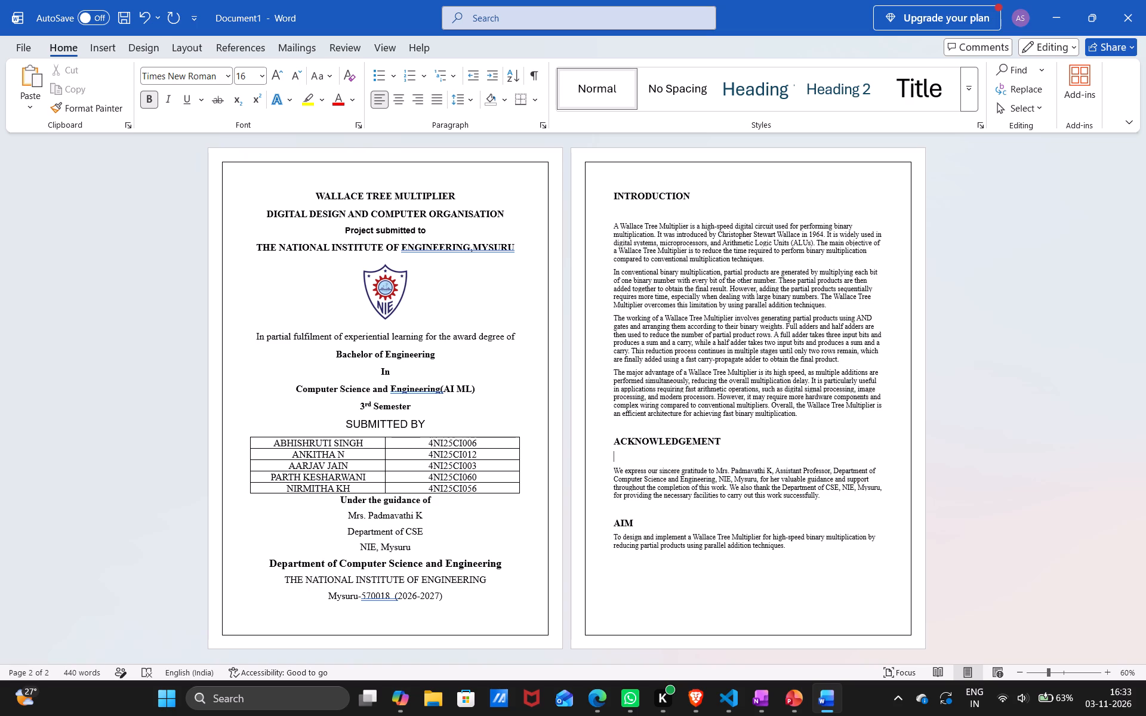
pyautogui.press('Return')
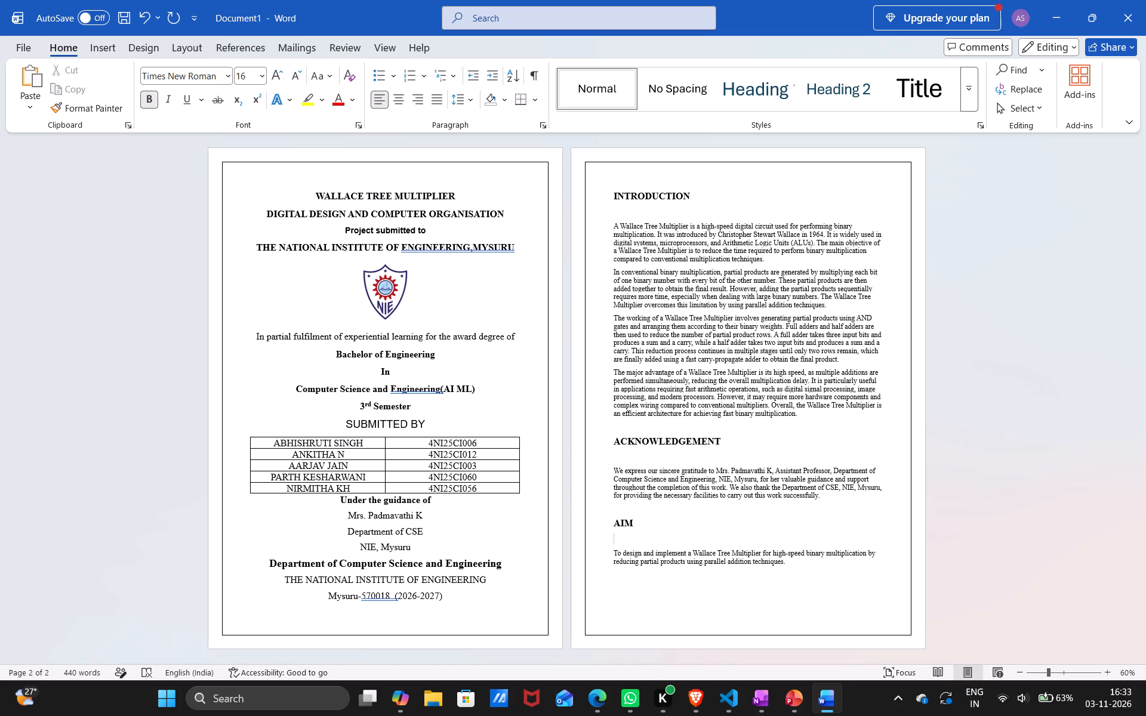
# Add blank lines after the aim sentence until a third page starts, and place the cursor at the top of that page.
pyautogui.click(1049, 489)
pyautogui.click(849, 609)
pyautogui.press('Return')
pyautogui.press('Return')
pyautogui.press('Return')
pyautogui.press('Return')
pyautogui.press('Return')
pyautogui.press('Return')
pyautogui.press('Return')
pyautogui.press('Return')
pyautogui.press('Return')
pyautogui.press('Return')
pyautogui.press('Return')
pyautogui.press('Return')
pyautogui.press('Return')
pyautogui.press('Return')
pyautogui.press('Return')
pyautogui.press('Return')
pyautogui.press('Return')
pyautogui.press('Return')
pyautogui.press('Return')
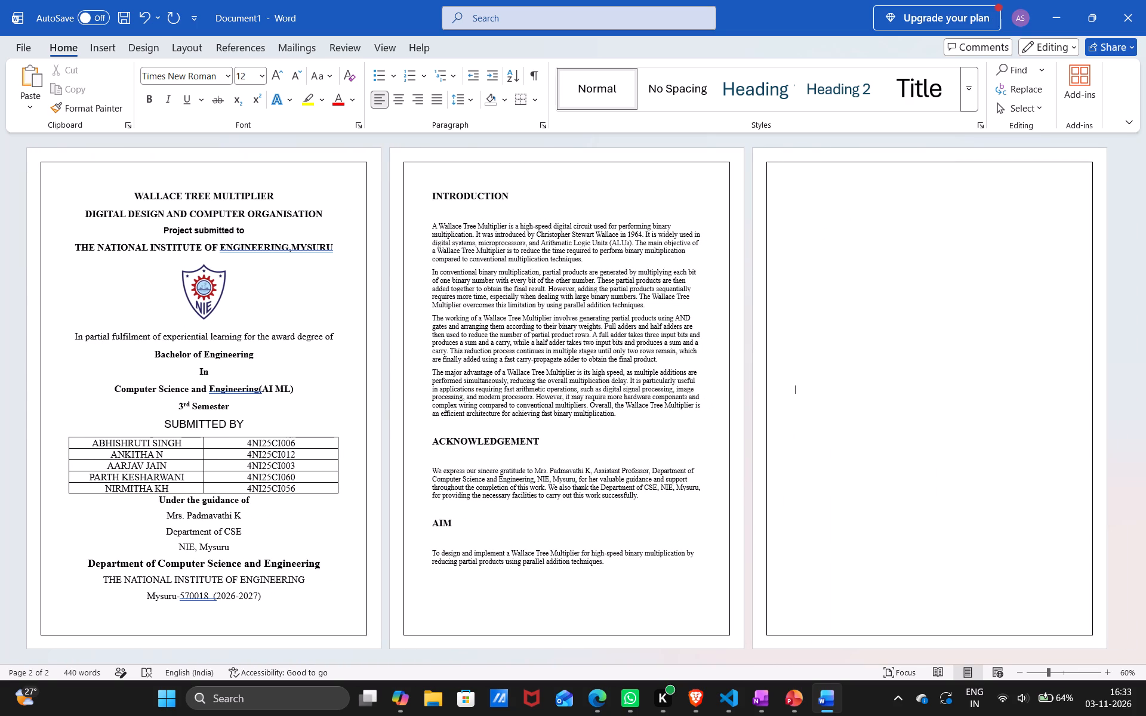
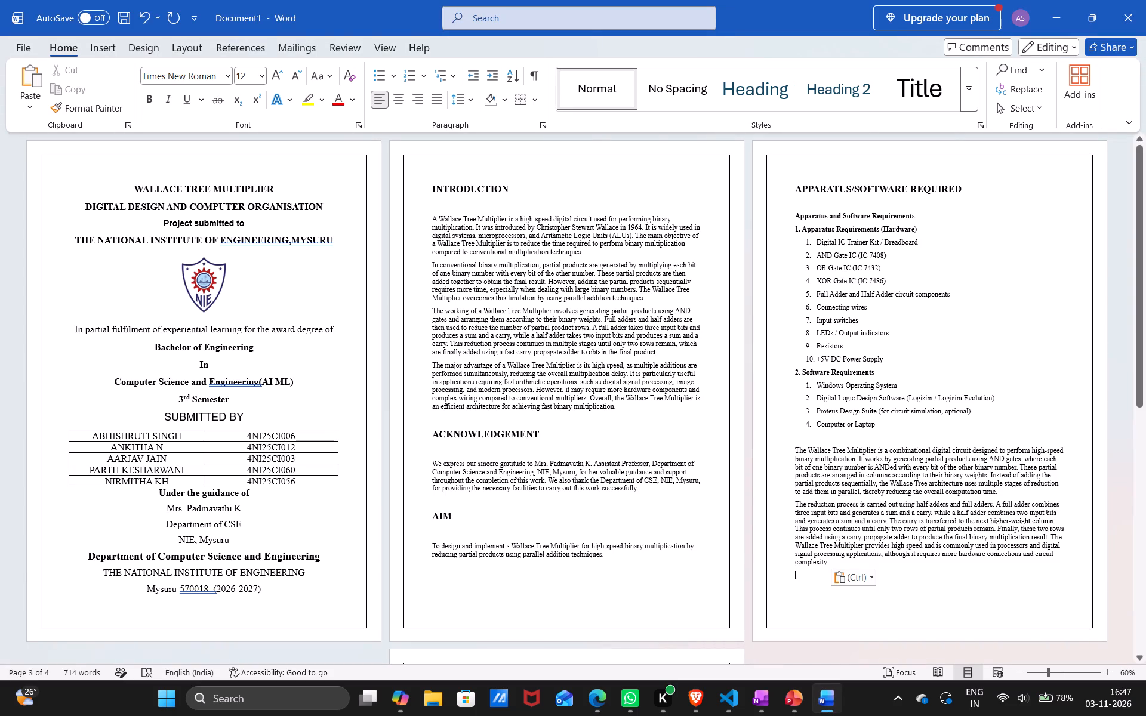
# Add a THEORY heading line above the pasted theory paragraphs, with an unnumbered blank line separating it from the software list.
pyautogui.click(825, 435)
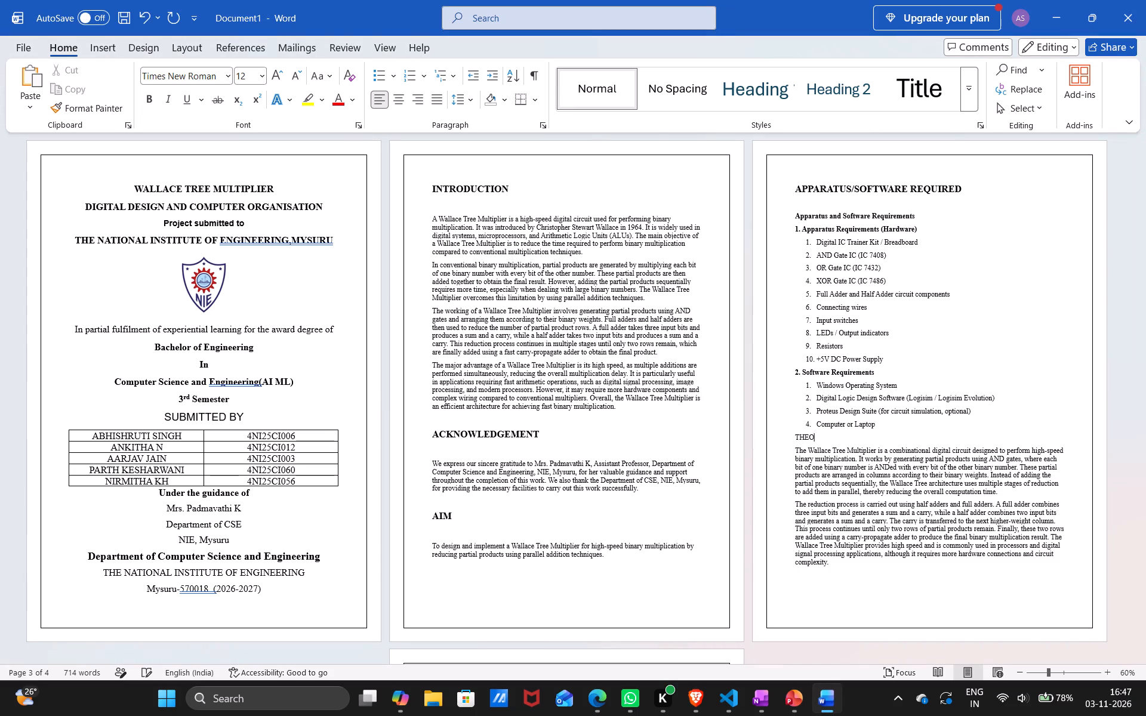
pyautogui.click(902, 422)
pyautogui.press('Return')
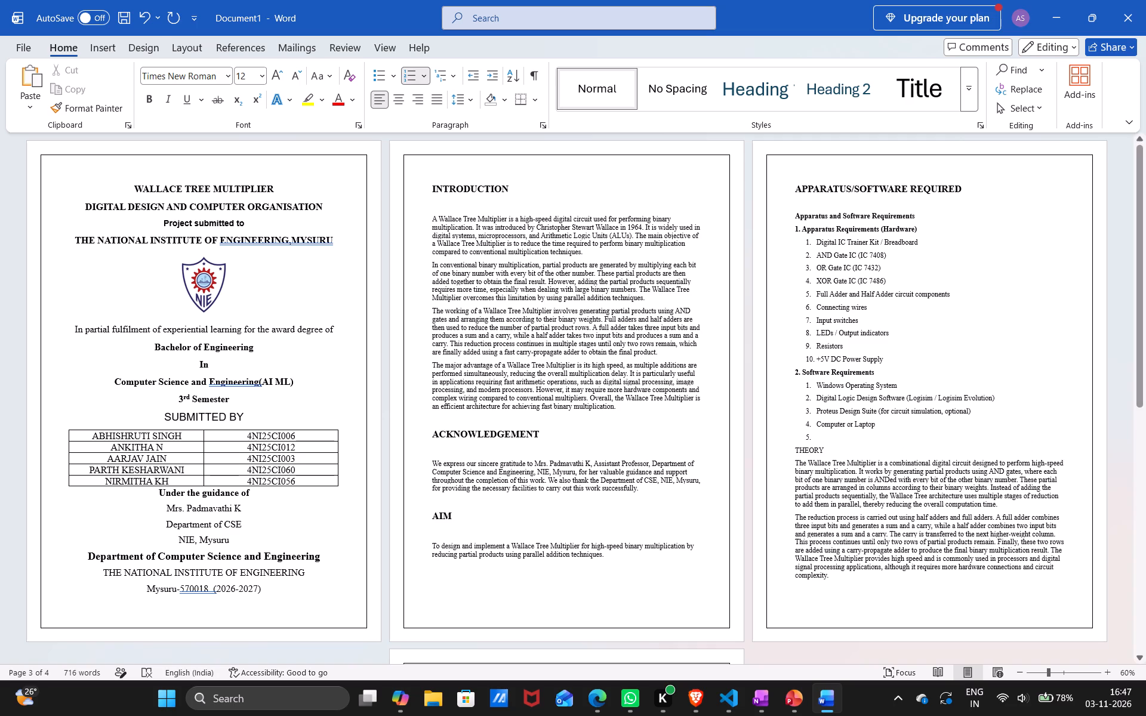
pyautogui.press('BackSpace')
pyautogui.press('BackSpace')
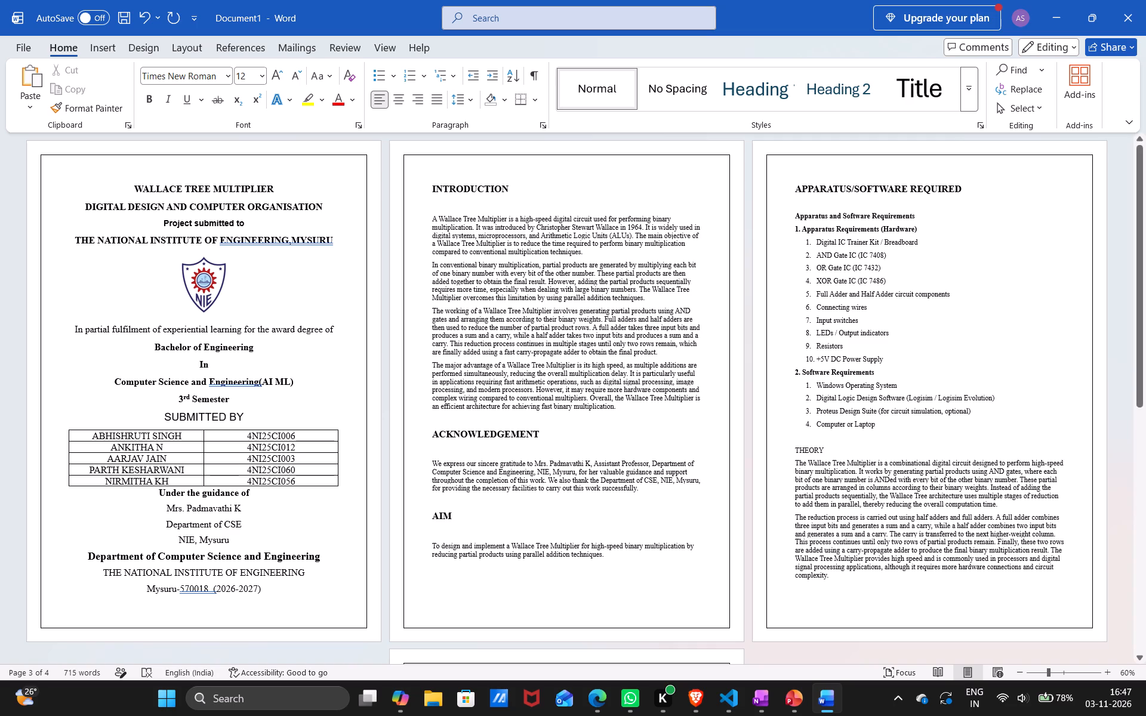
# Make the THEORY heading bold at 16 pt and insert a blank line between it and the first theory paragraph.
pyautogui.tripleClick(814, 446)
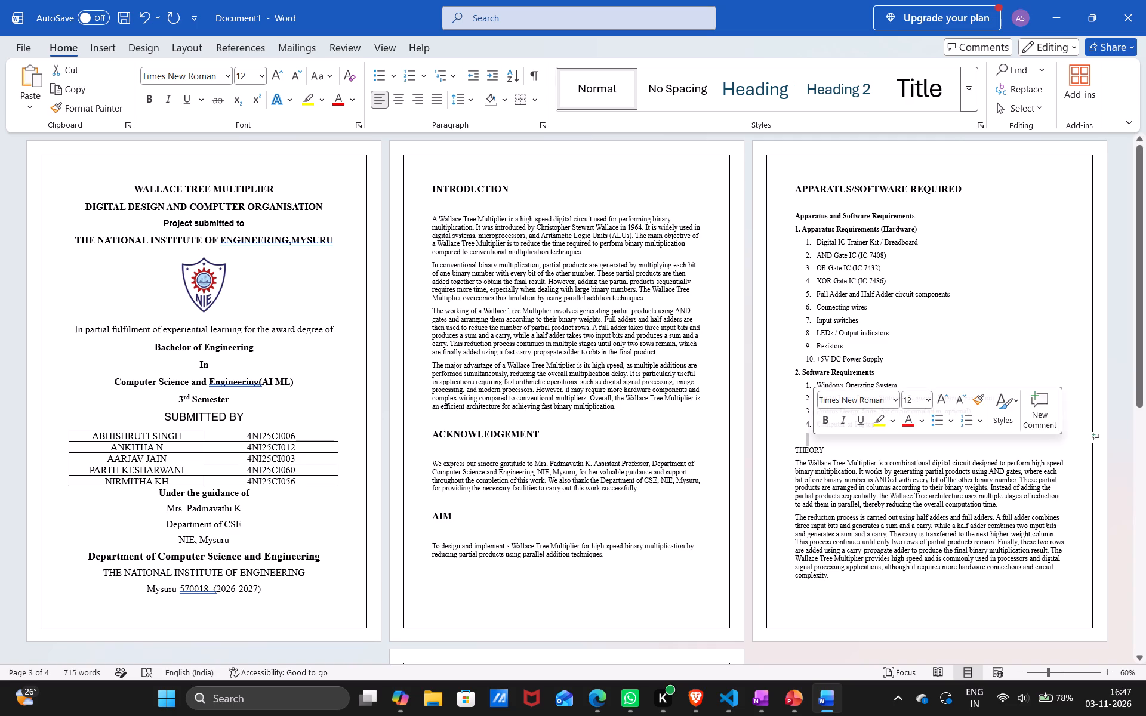
pyautogui.tripleClick(809, 451)
pyautogui.click(817, 428)
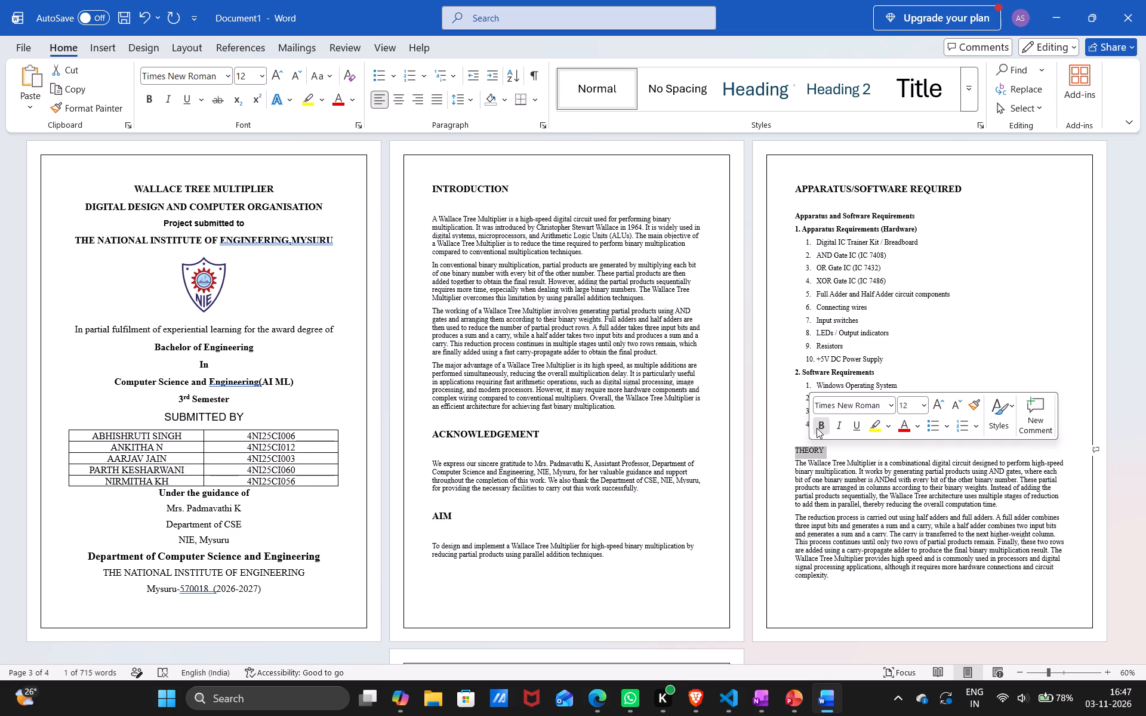
pyautogui.doubleClick(938, 401)
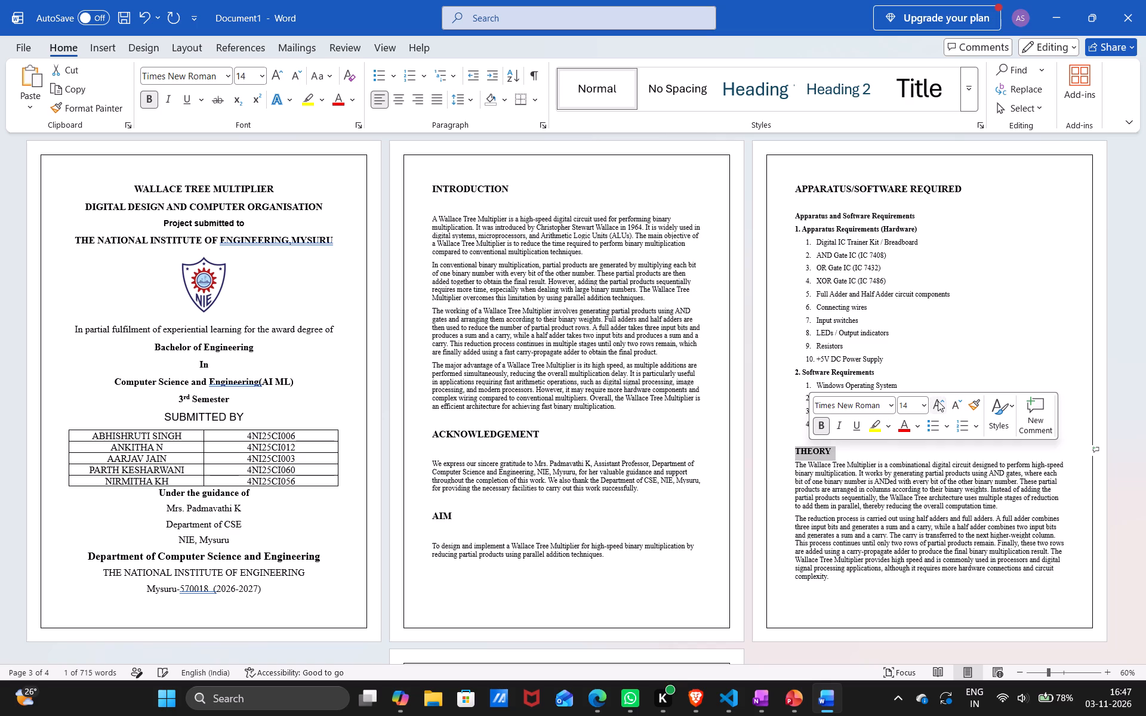
pyautogui.click(861, 449)
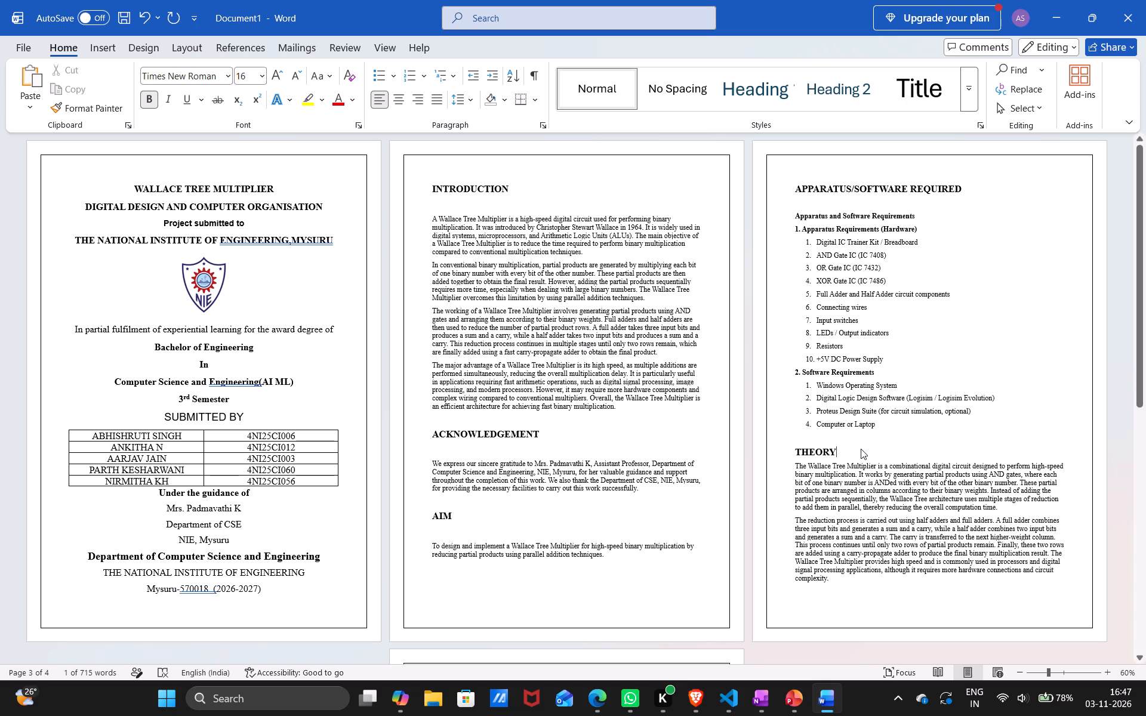
pyautogui.press('Return')
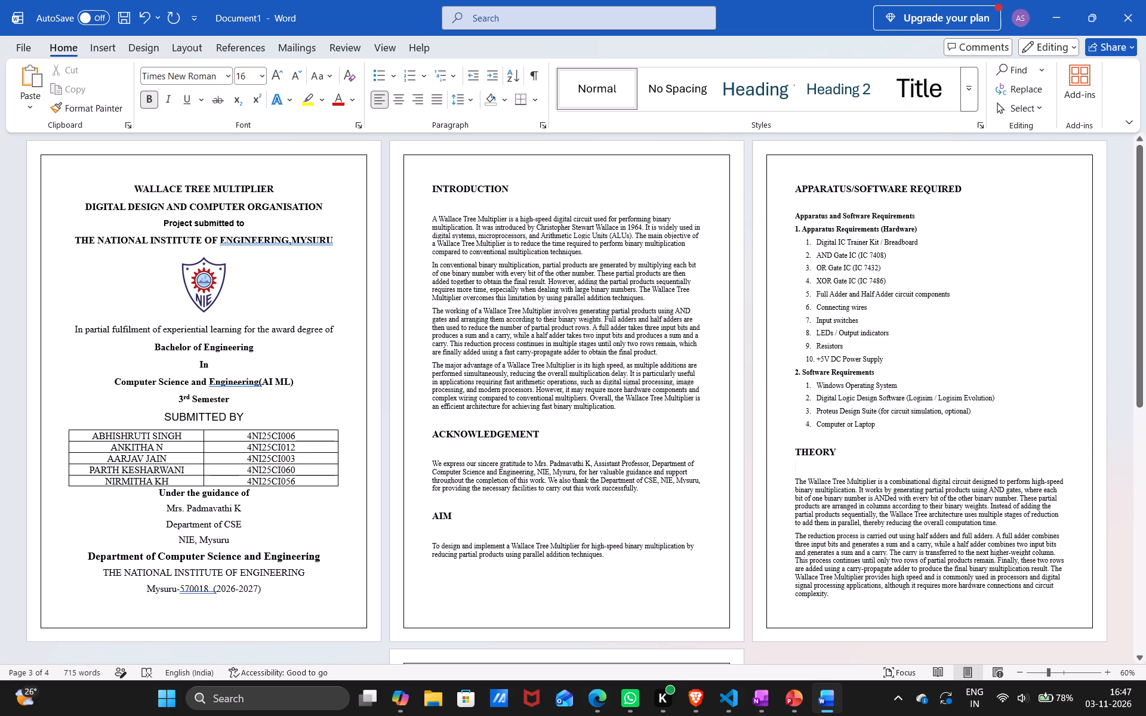
# Start a new paragraph after the theory text, at the beginning of the report's fourth page.
pyautogui.click(831, 601)
pyautogui.press('Return')
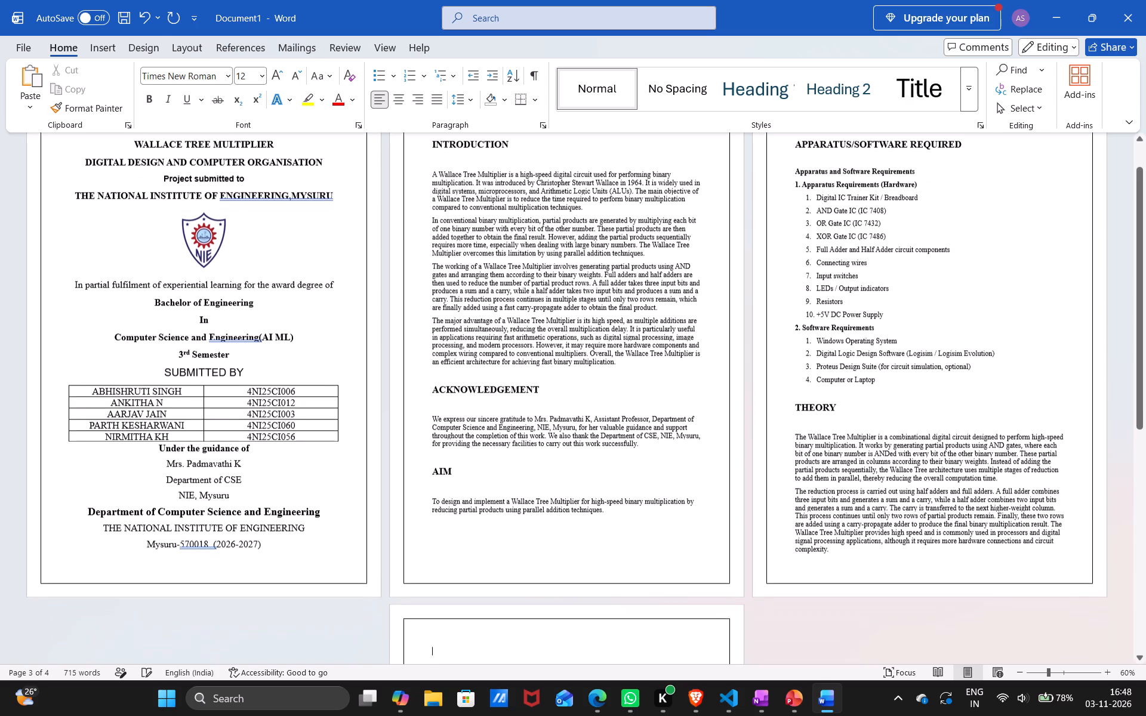
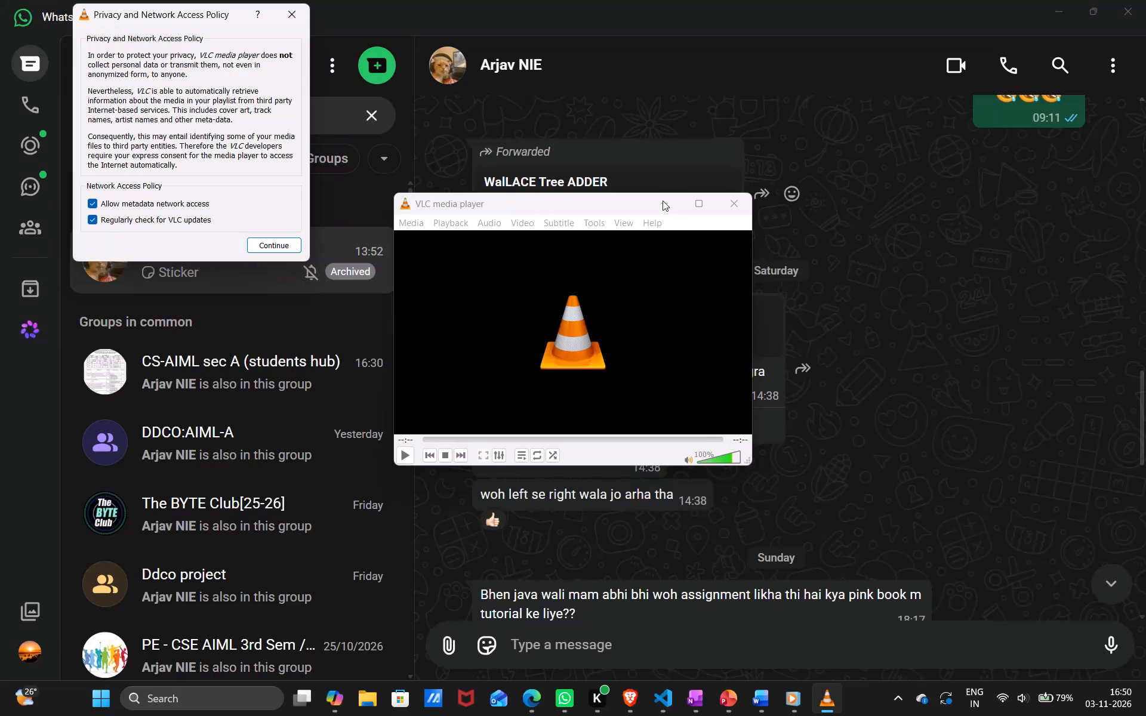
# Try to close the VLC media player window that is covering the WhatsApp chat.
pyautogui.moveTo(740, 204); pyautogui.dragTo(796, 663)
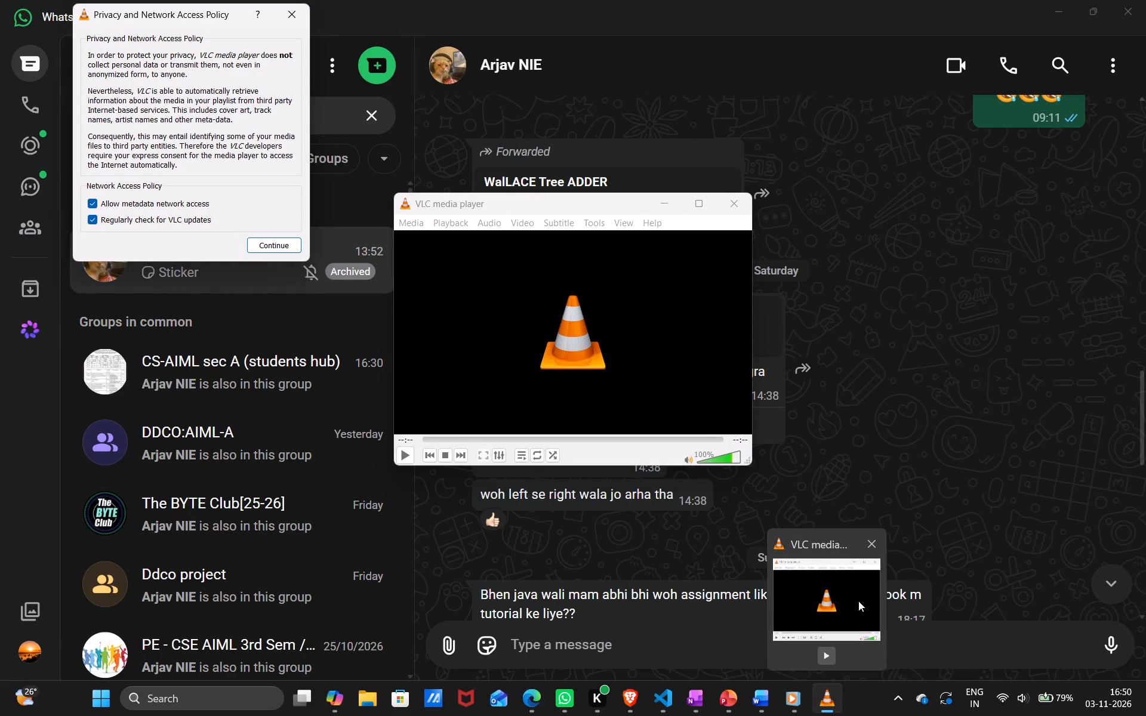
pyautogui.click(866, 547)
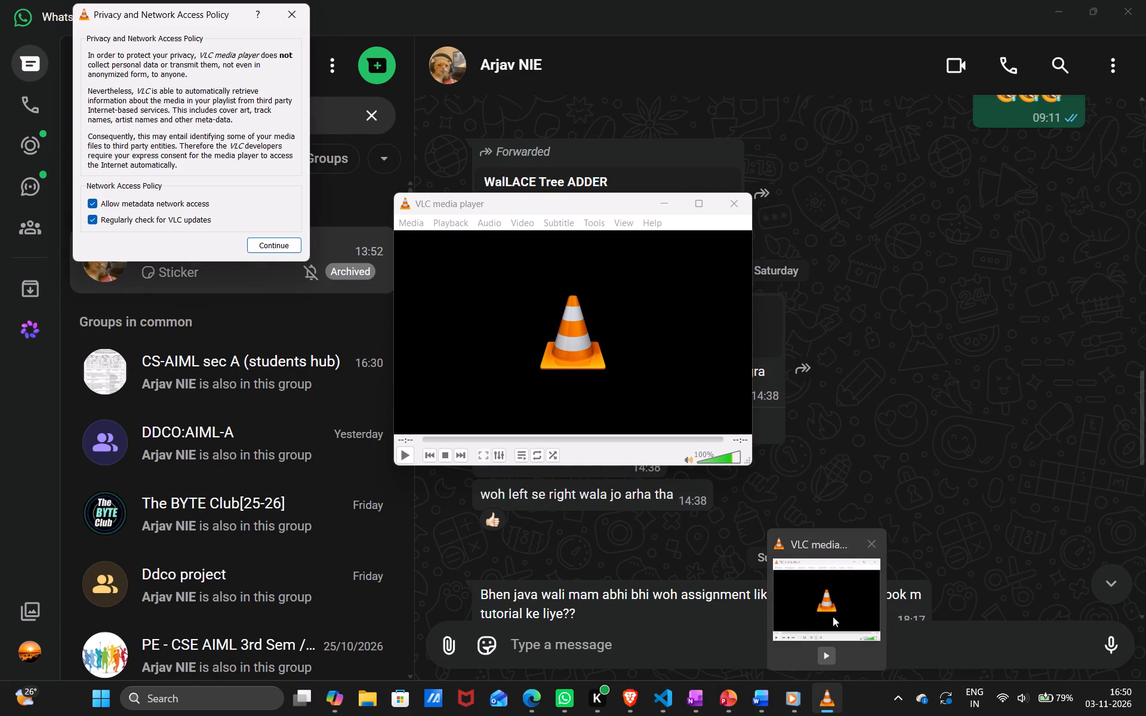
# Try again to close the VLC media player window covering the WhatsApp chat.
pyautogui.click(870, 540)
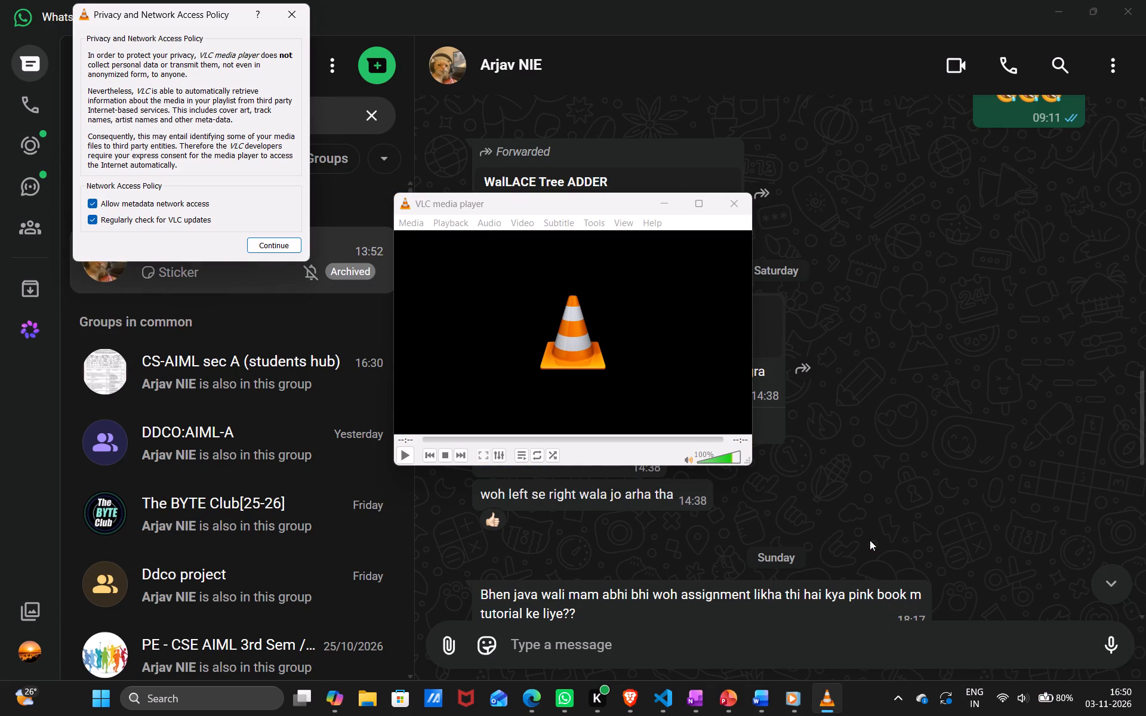
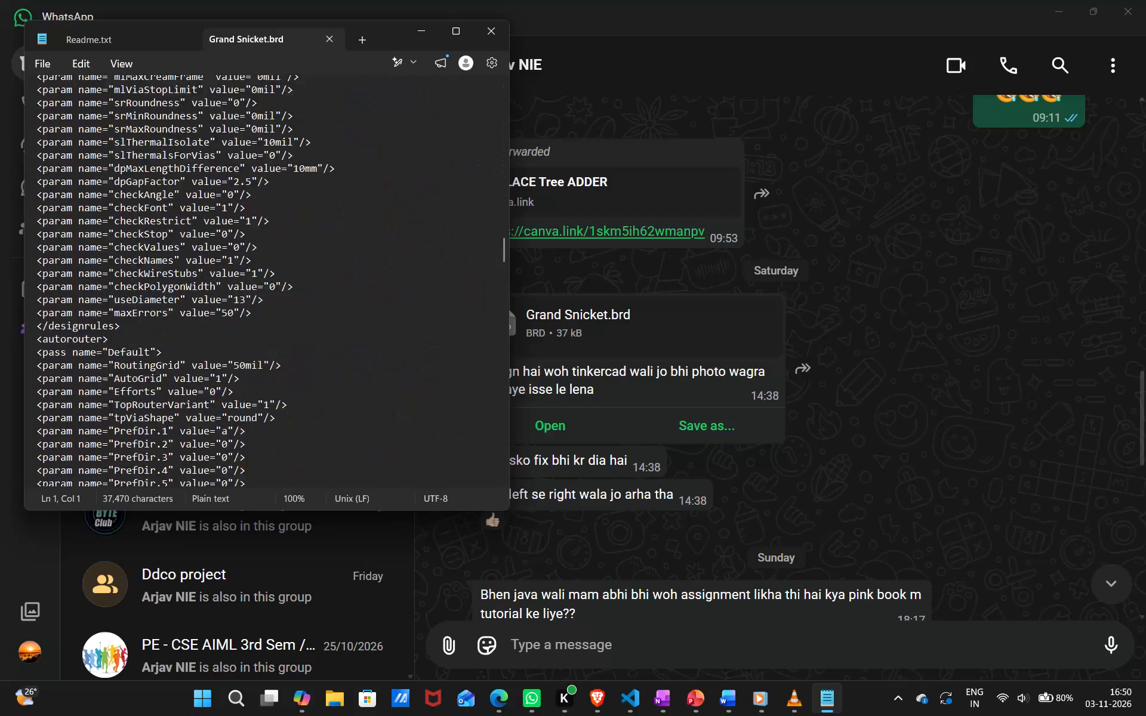
# Look through the text contents of the Grand Snicket.brd board file.
pyautogui.scroll(-5, 464, 392)
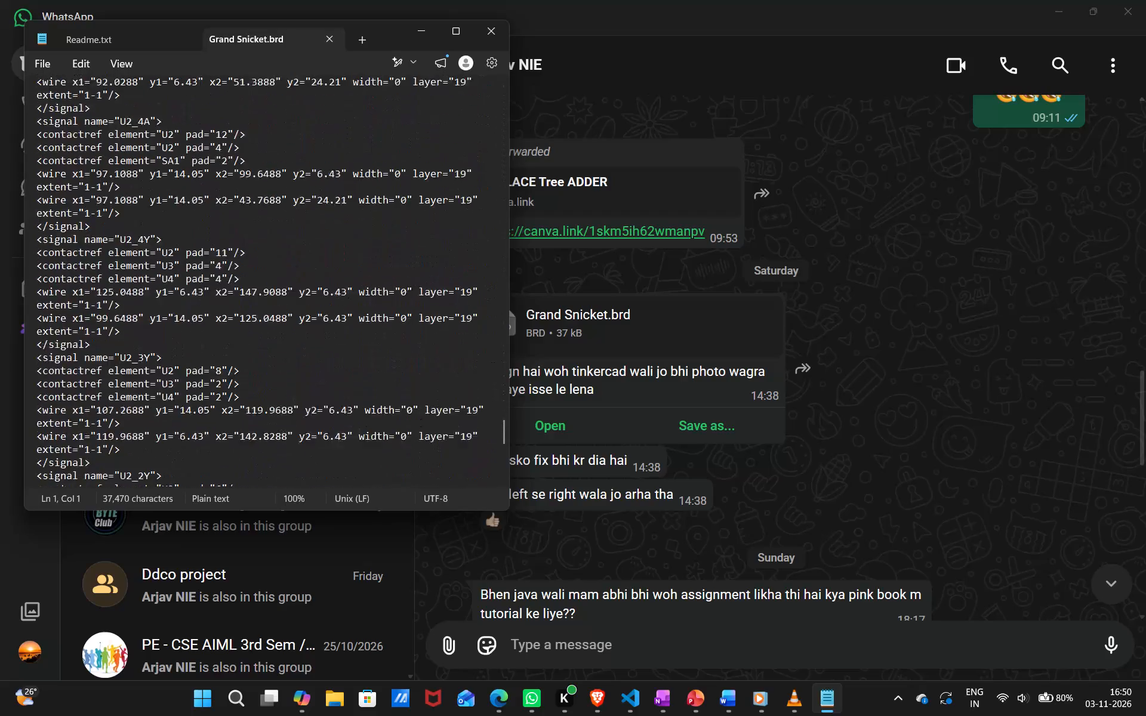
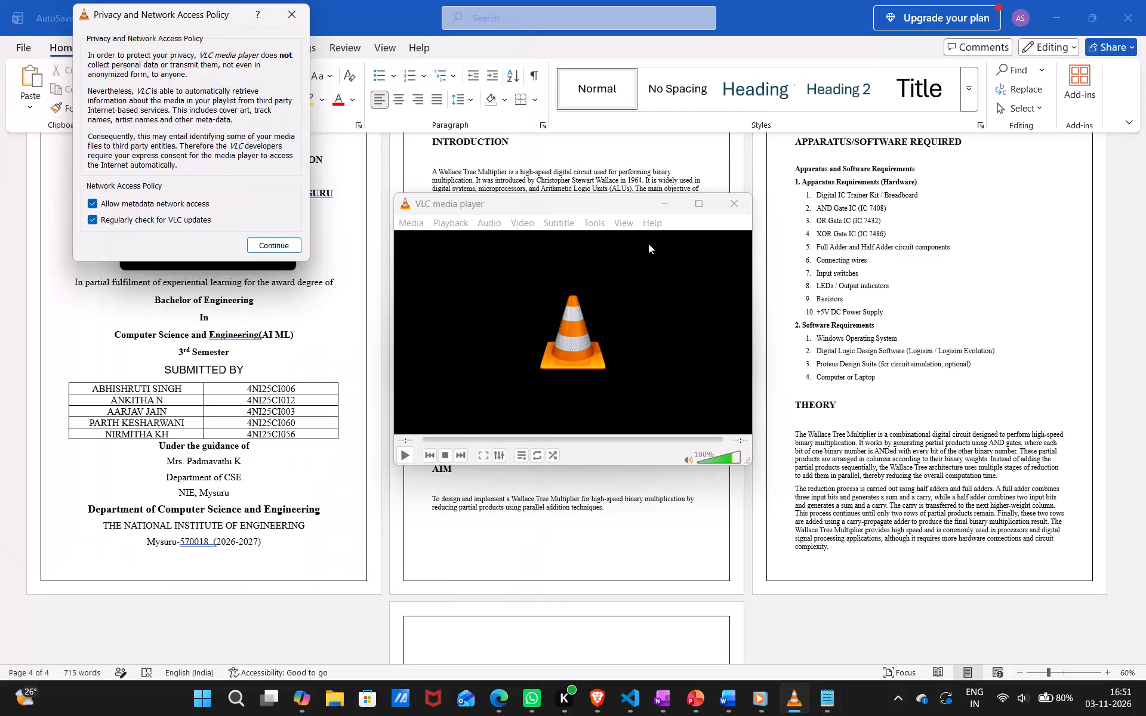
# Accept VLC's privacy and network access policy and close the media player window covering the report.
pyautogui.click(262, 250)
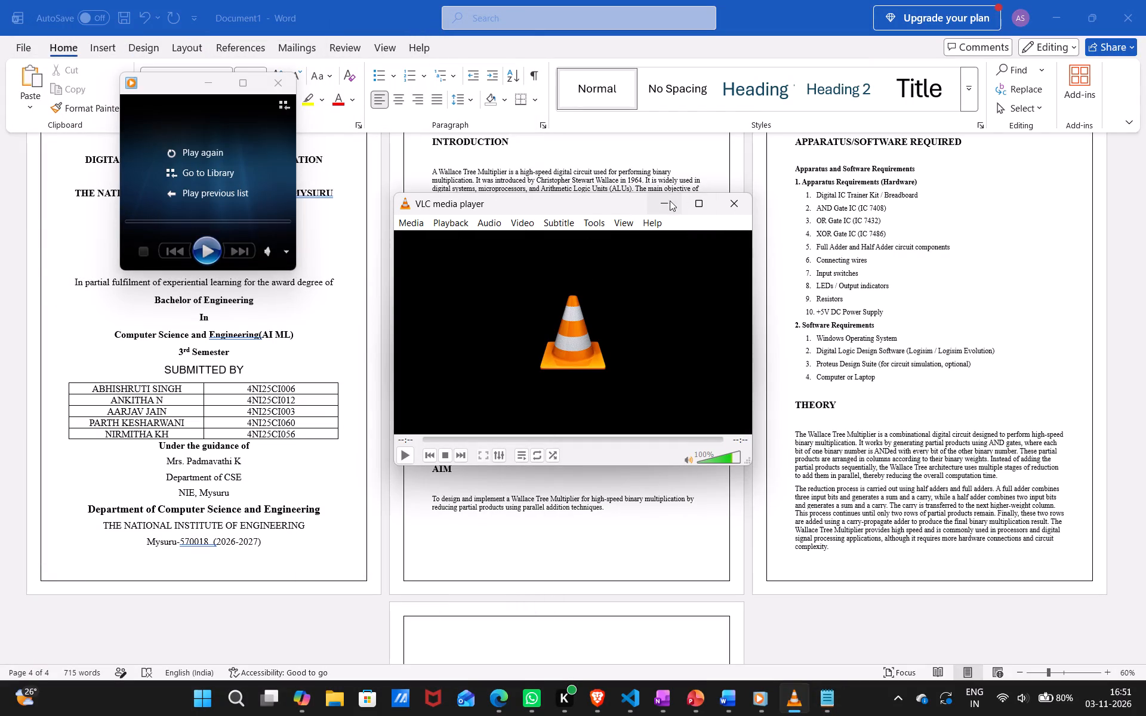
pyautogui.click(736, 205)
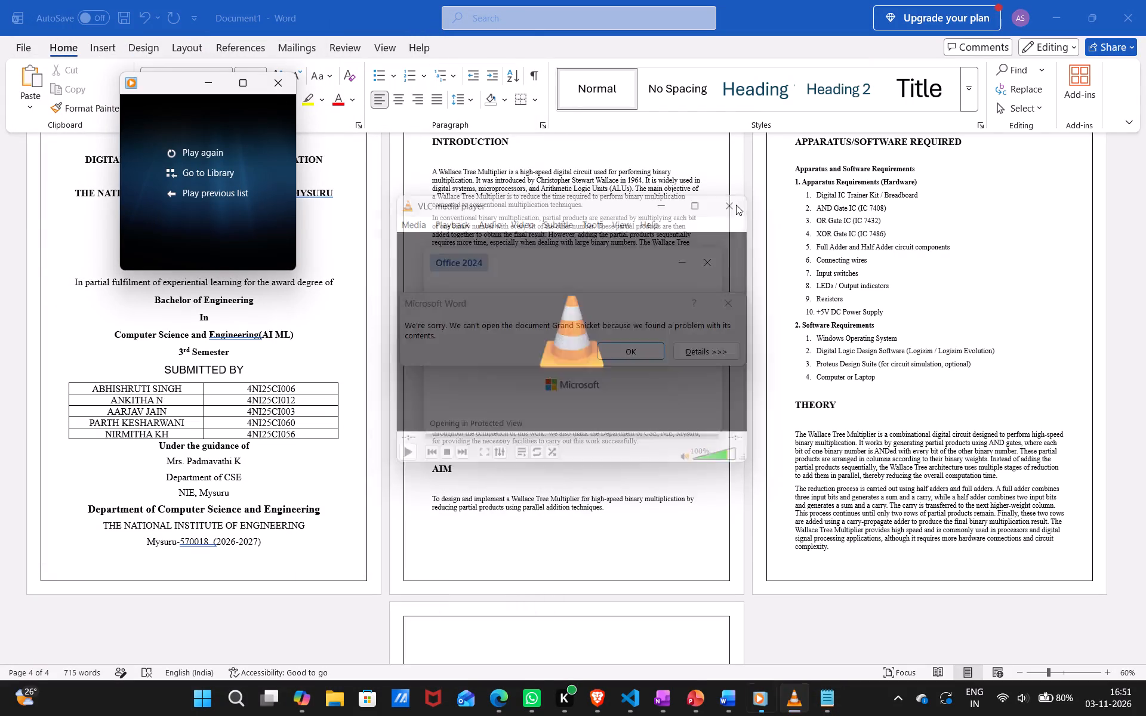
# Dismiss the Microsoft Word document-opening error dialog over the report.
pyautogui.click(643, 344)
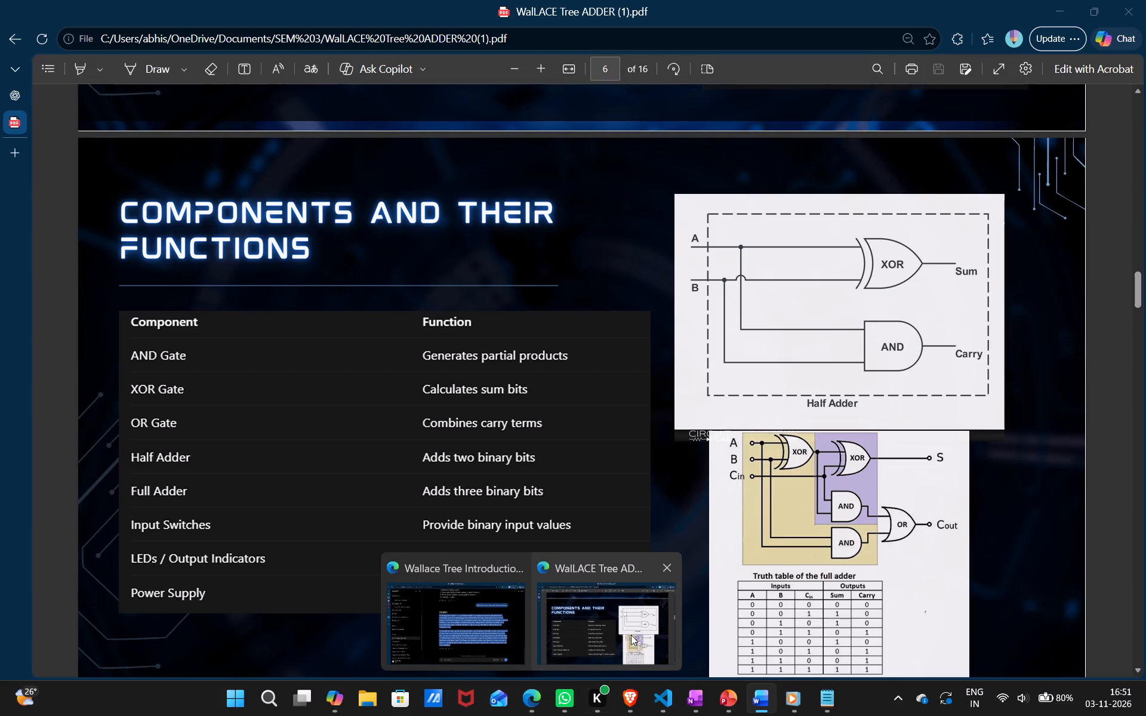
# Switch to the Wallace Tree adder PDF in Edge and examine the components, architecture and multiplier diagram slides.
pyautogui.click(631, 635)
pyautogui.scroll(-1, 685, 554)
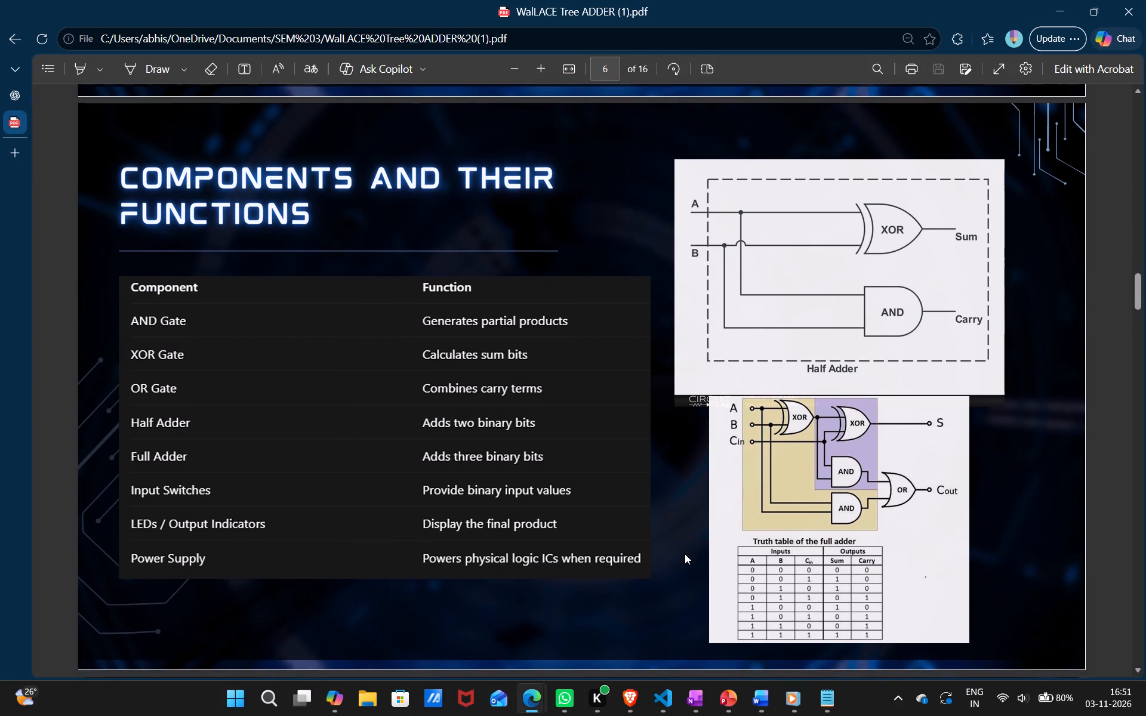
pyautogui.scroll(-9, 685, 554)
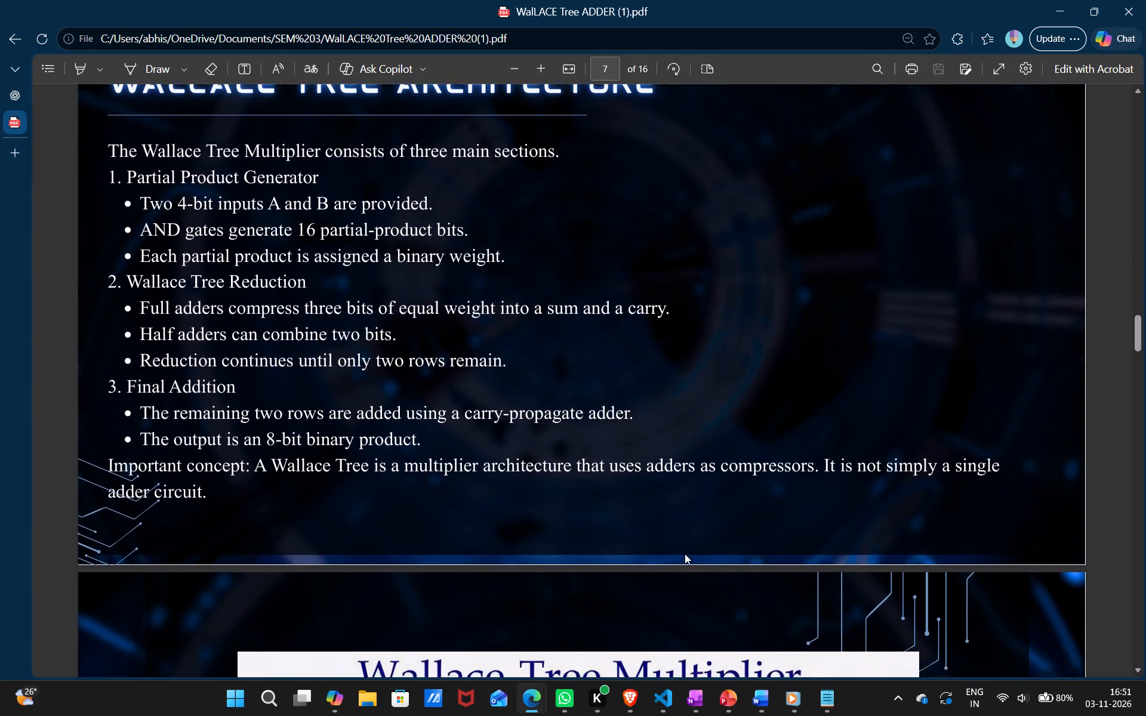
pyautogui.scroll(-1, 685, 554)
pyautogui.scroll(5, 685, 554)
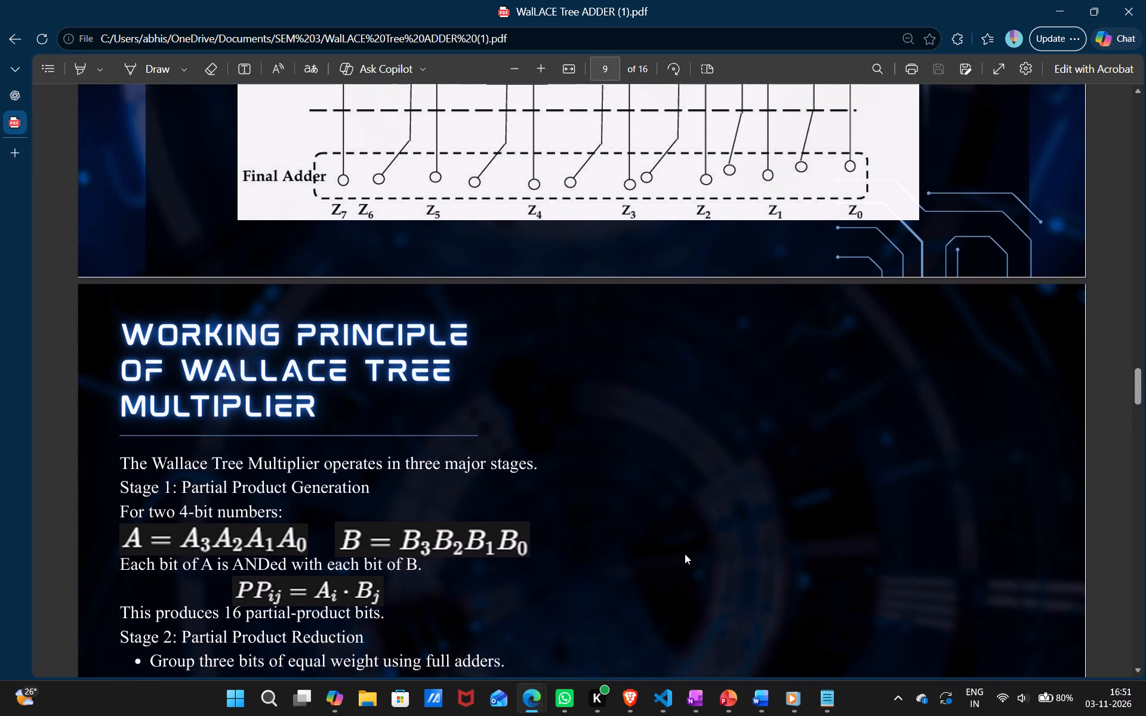
pyautogui.scroll(3, 685, 554)
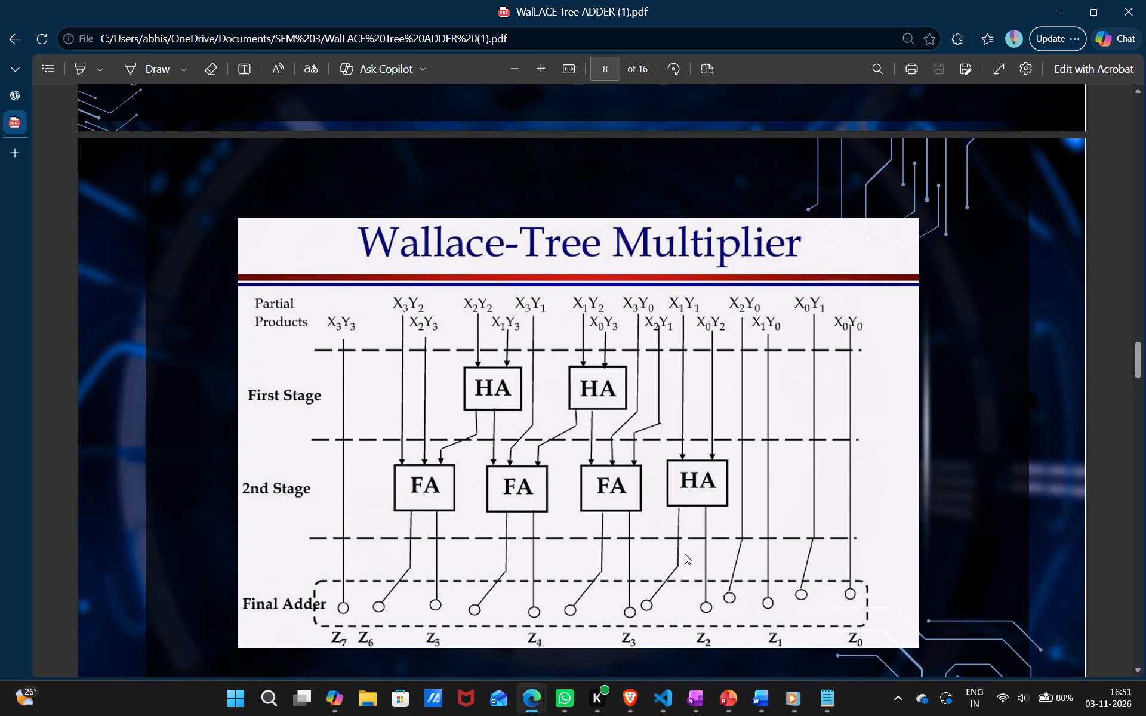
# Examine the remaining PDF slides, from the working principle and test cases through the advantages, real-world applications and conclusion.
pyautogui.scroll(-5, 205, 480)
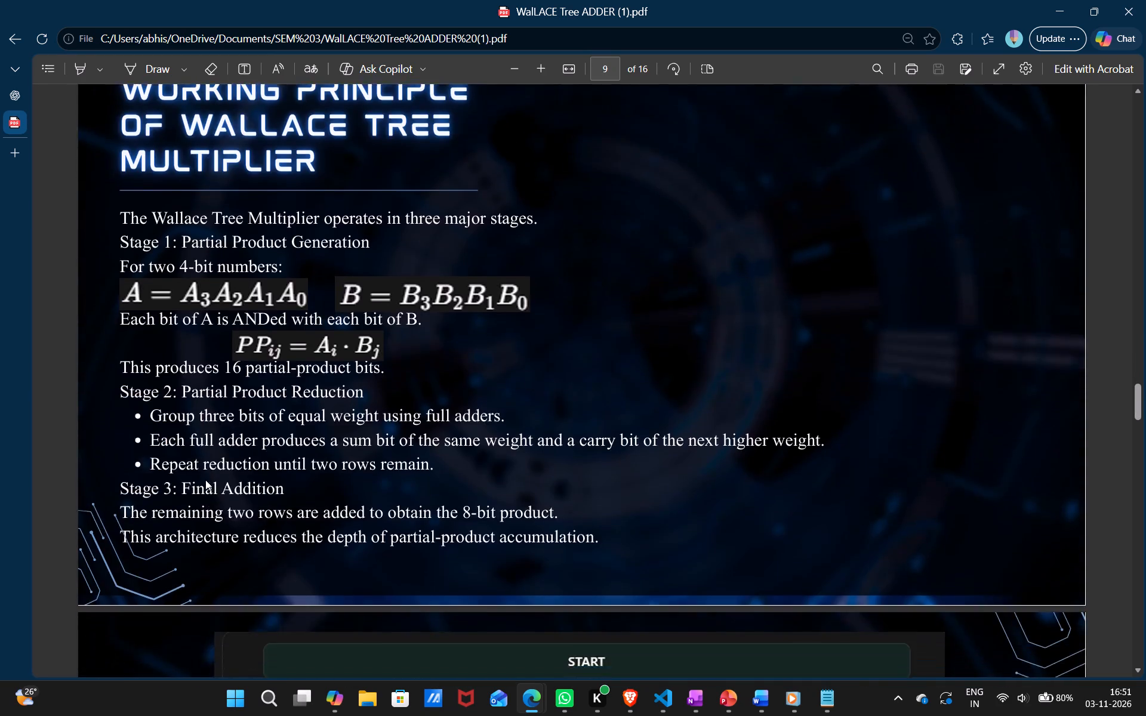
pyautogui.scroll(-2, 205, 480)
pyautogui.scroll(1, 205, 480)
pyautogui.scroll(-4, 205, 480)
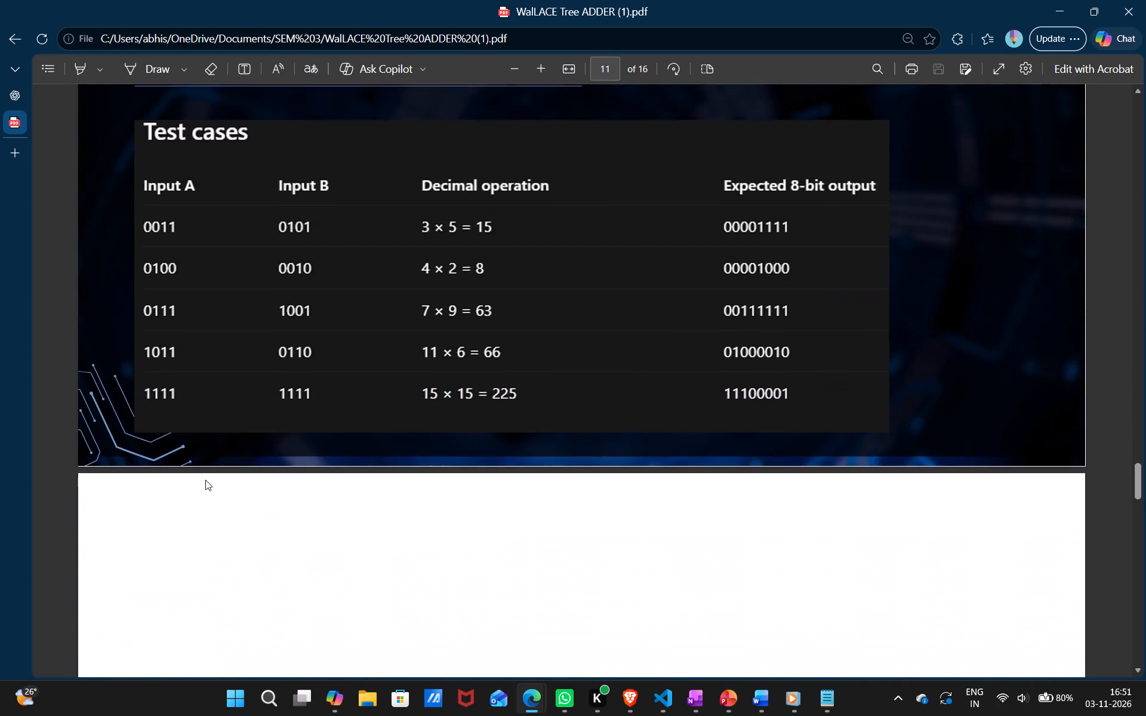
pyautogui.scroll(-4, 205, 480)
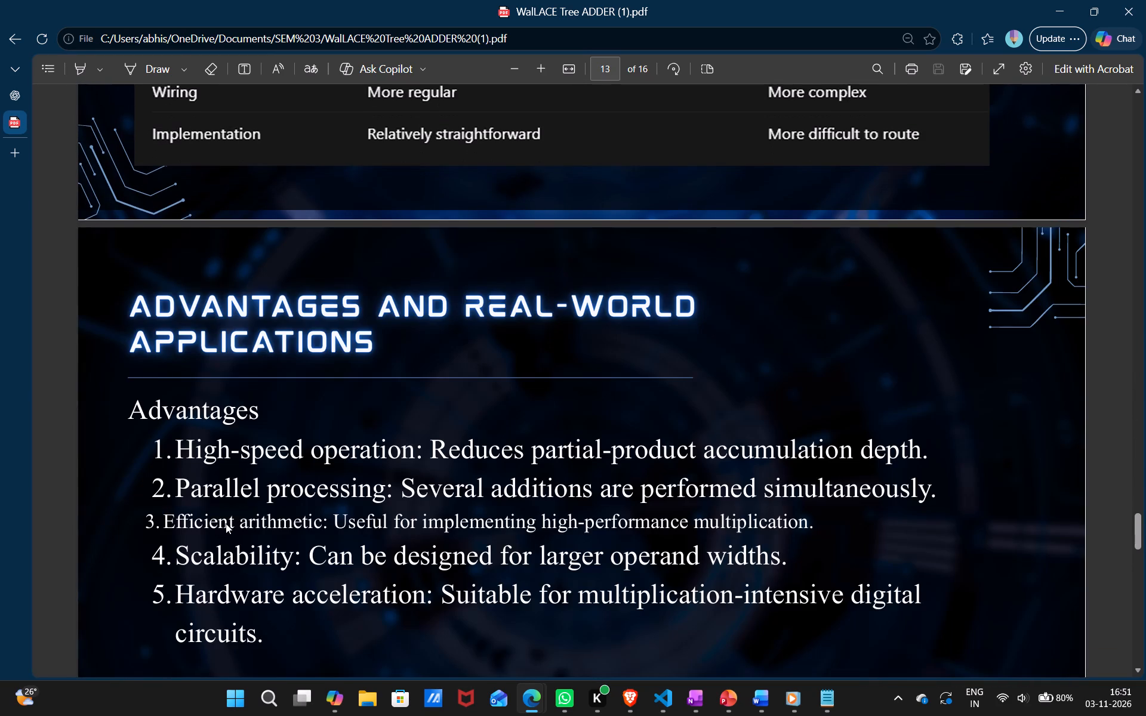
pyautogui.scroll(-3, 226, 523)
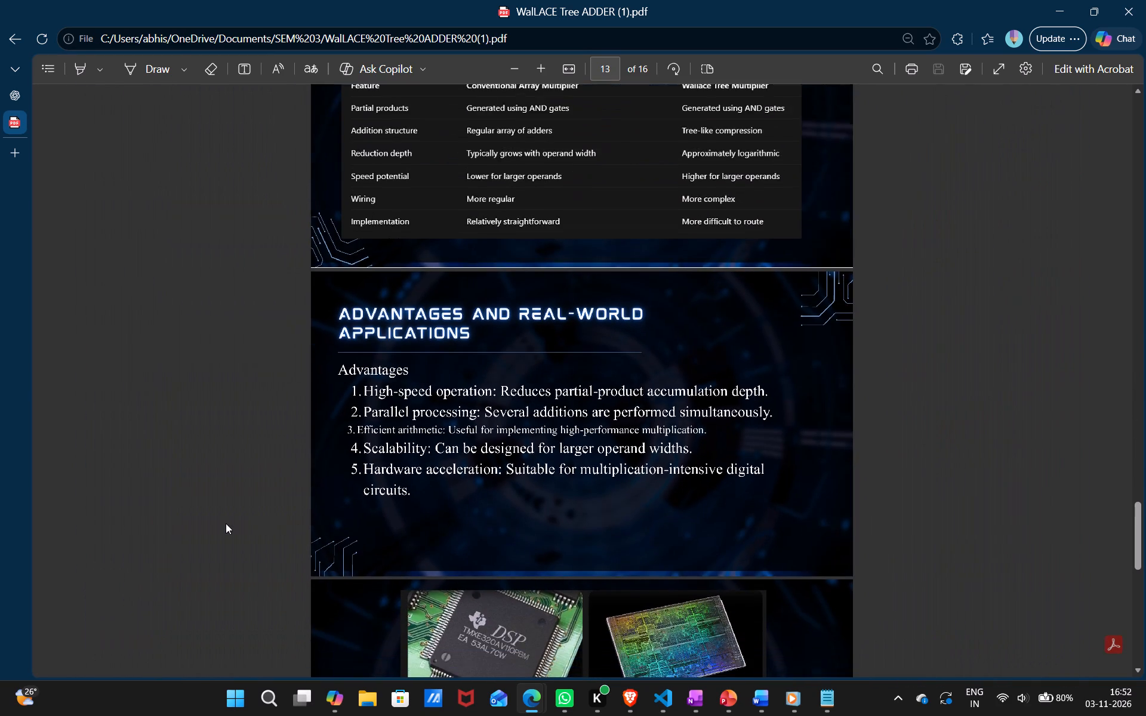
pyautogui.scroll(-8, 226, 523)
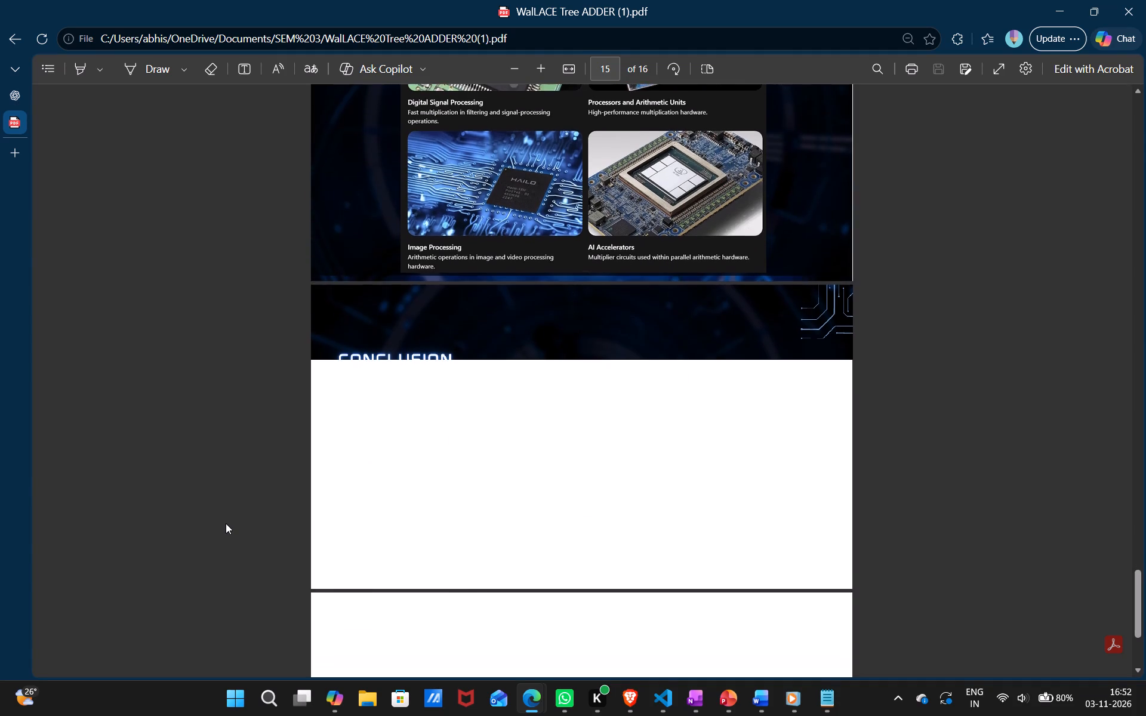
pyautogui.scroll(-1, 226, 523)
pyautogui.scroll(4, 226, 523)
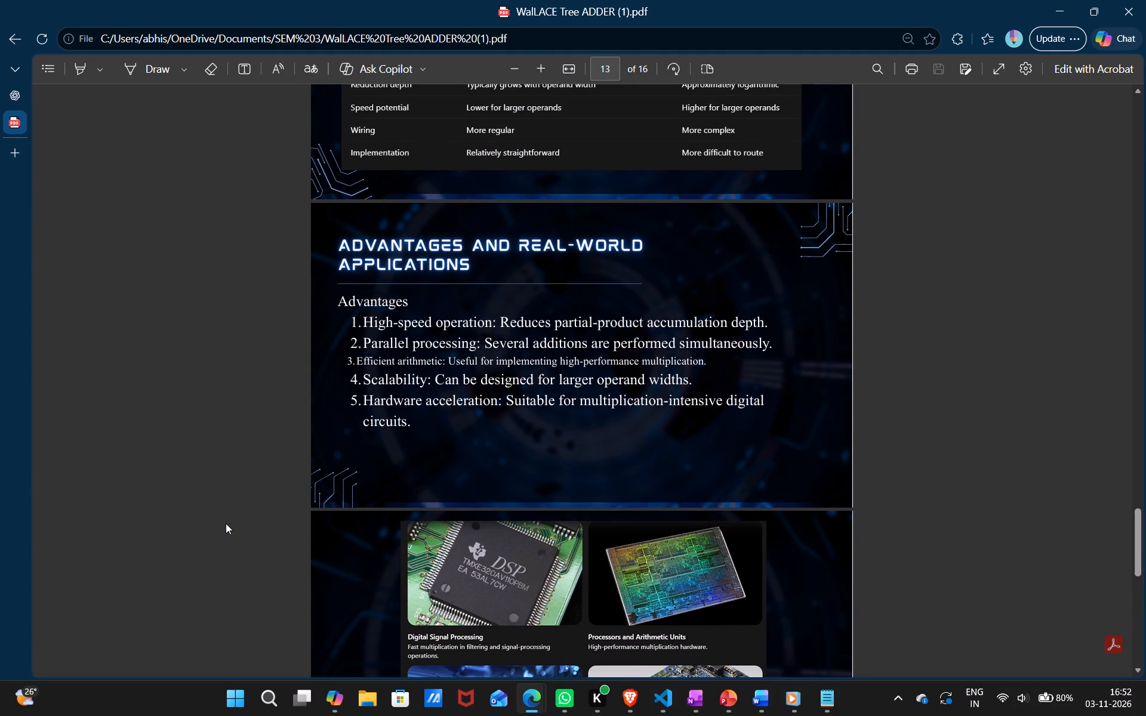
pyautogui.scroll(2, 226, 523)
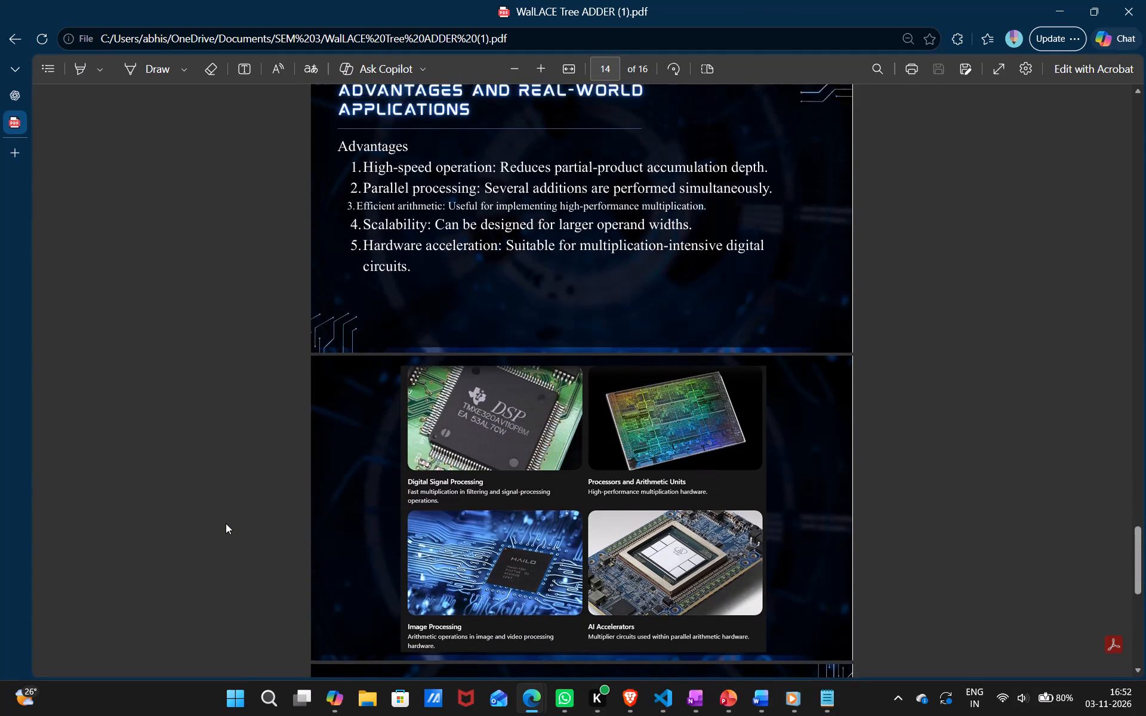
pyautogui.scroll(2, 226, 523)
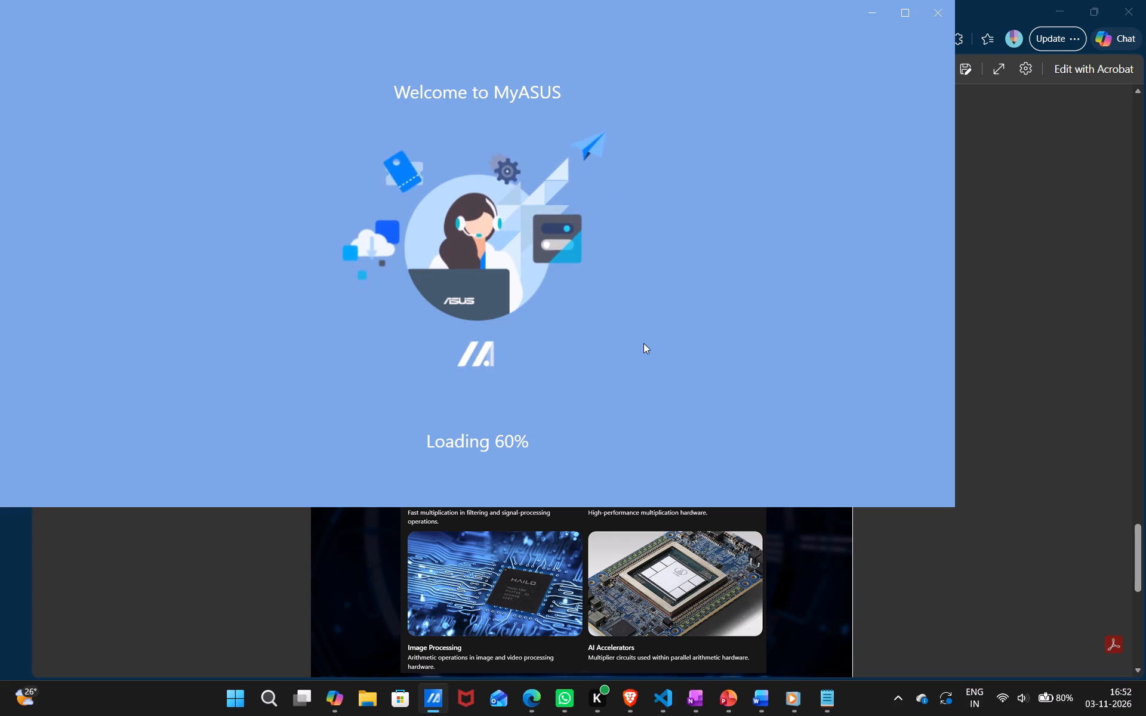
# Minimise the MyASUS window covering the PDF.
pyautogui.moveTo(879, 11); pyautogui.dragTo(907, 11)
pyautogui.click(870, 10)
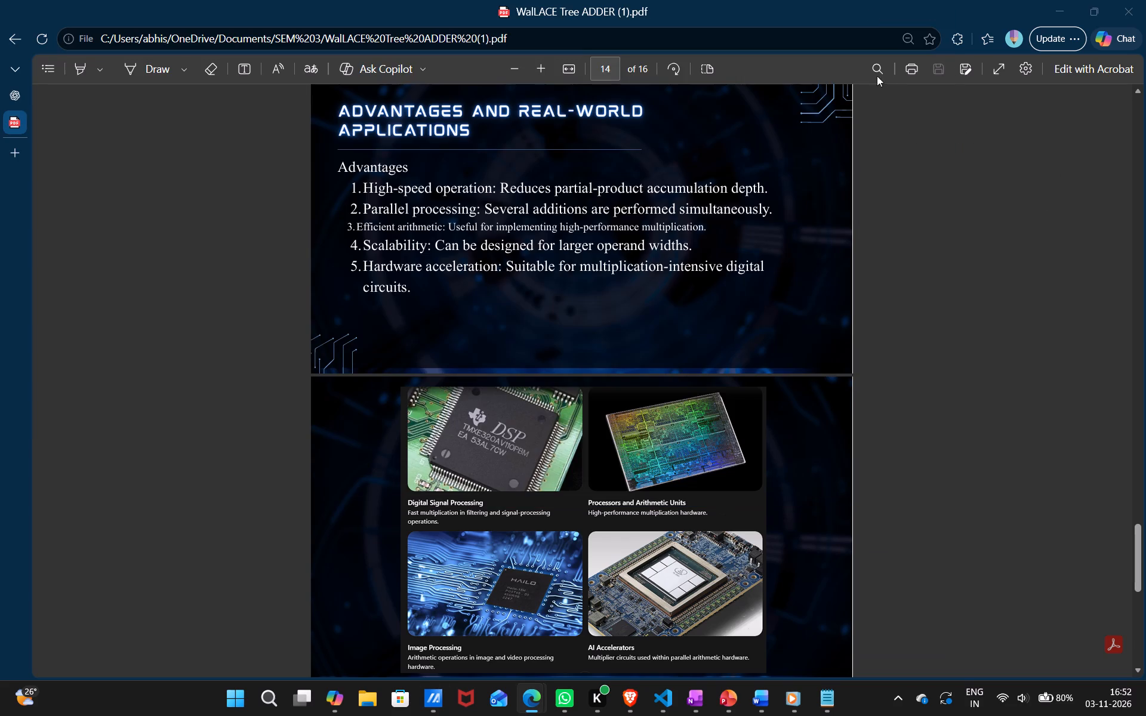
pyautogui.press('Print')
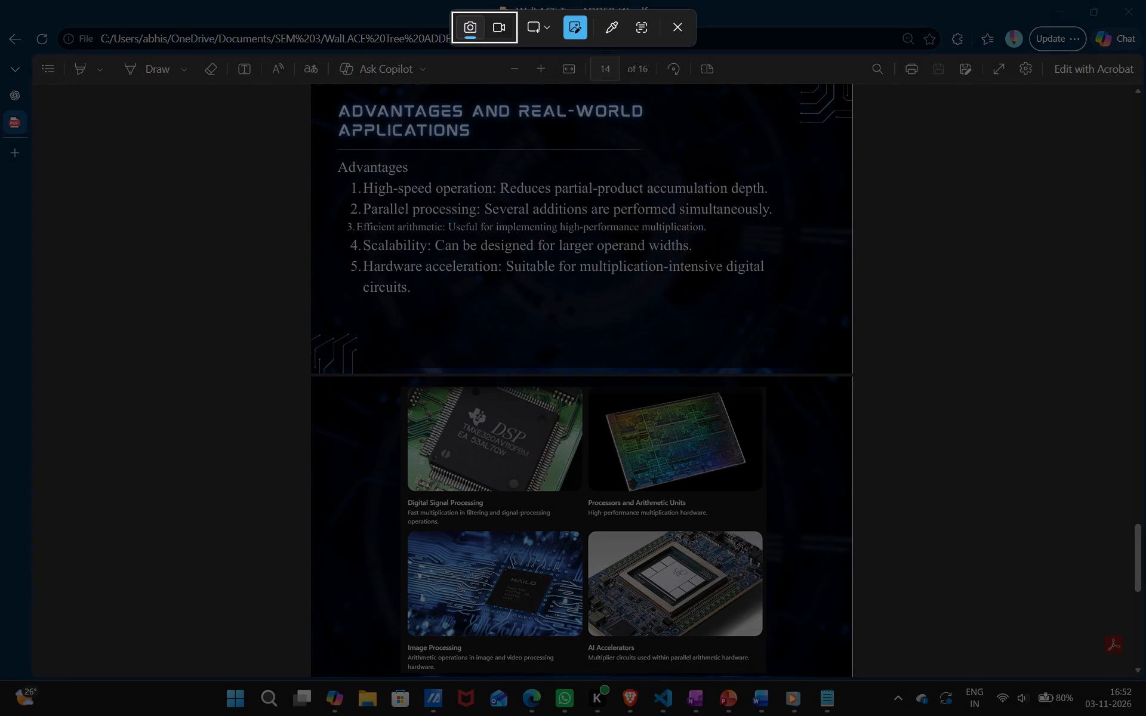